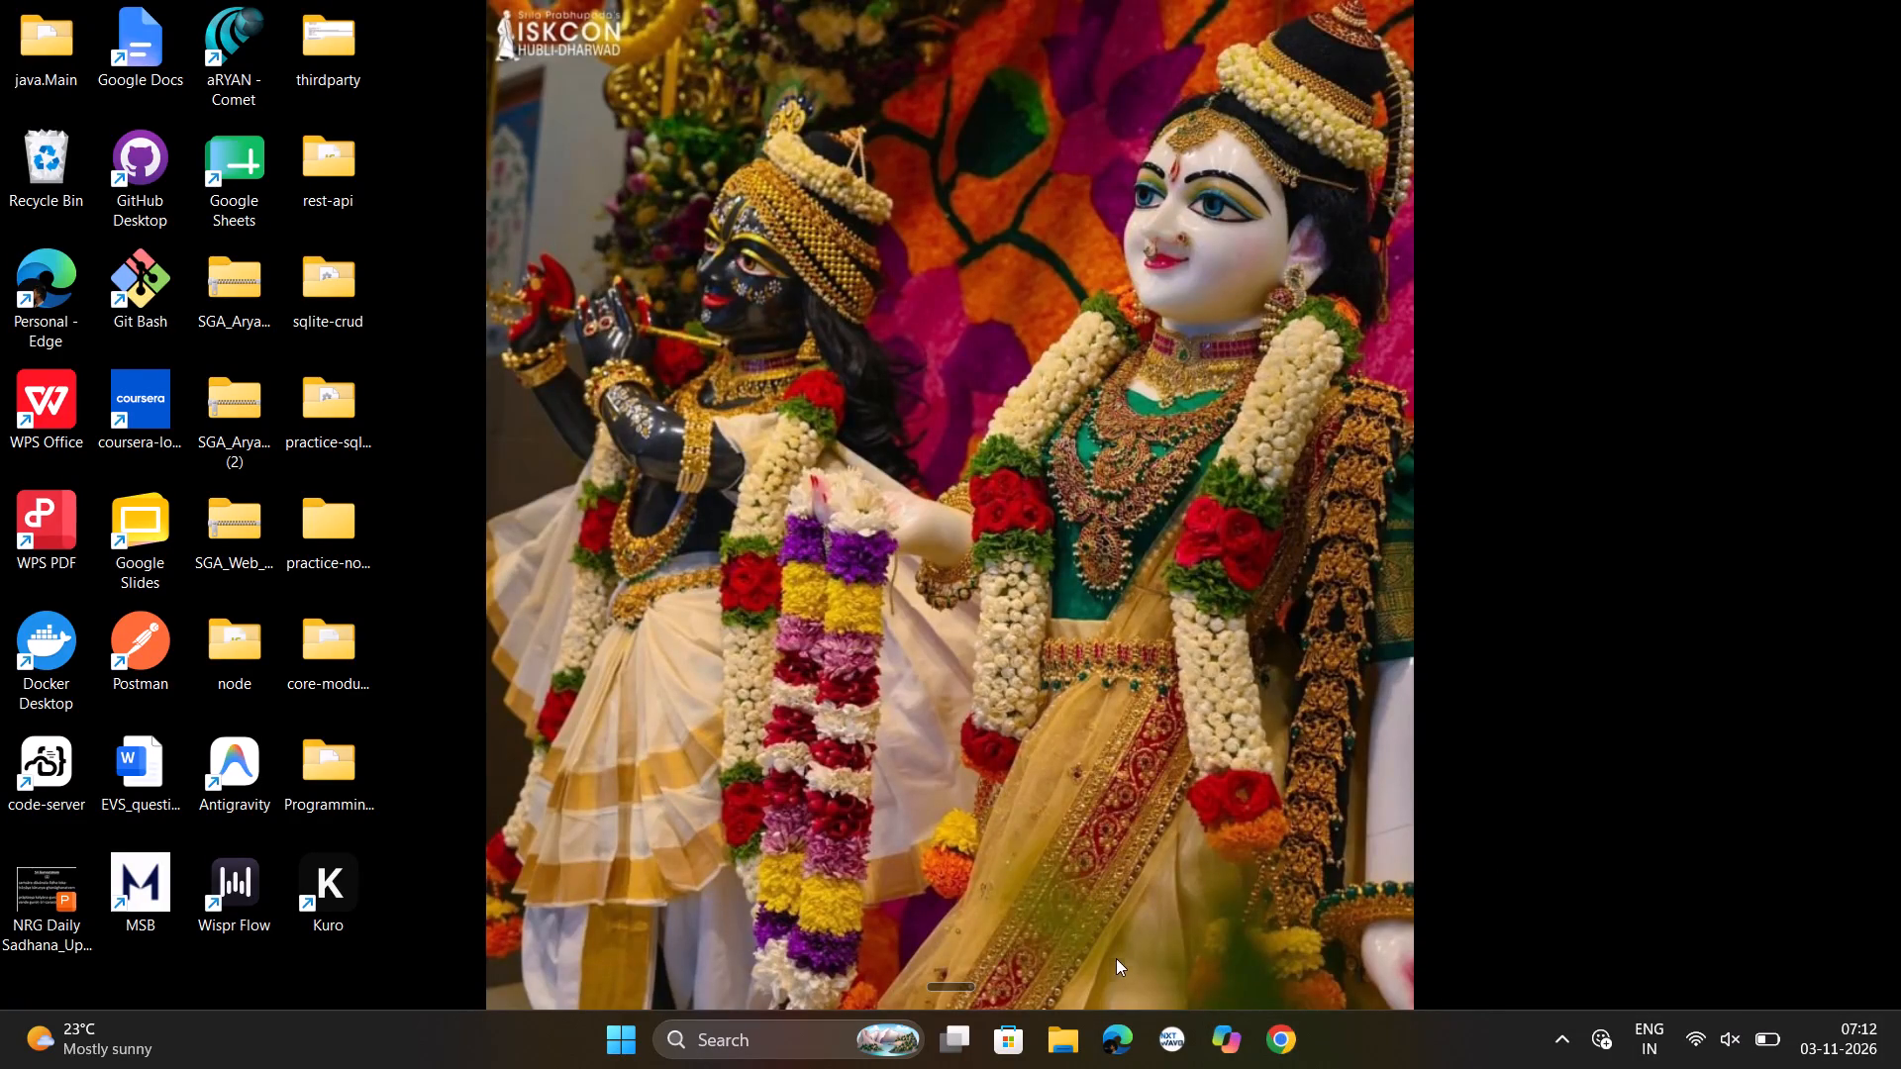
Open the Service List FOLK Residency Nanakramguda spreadsheet in a maximized Chrome window.
click(1287, 1034)
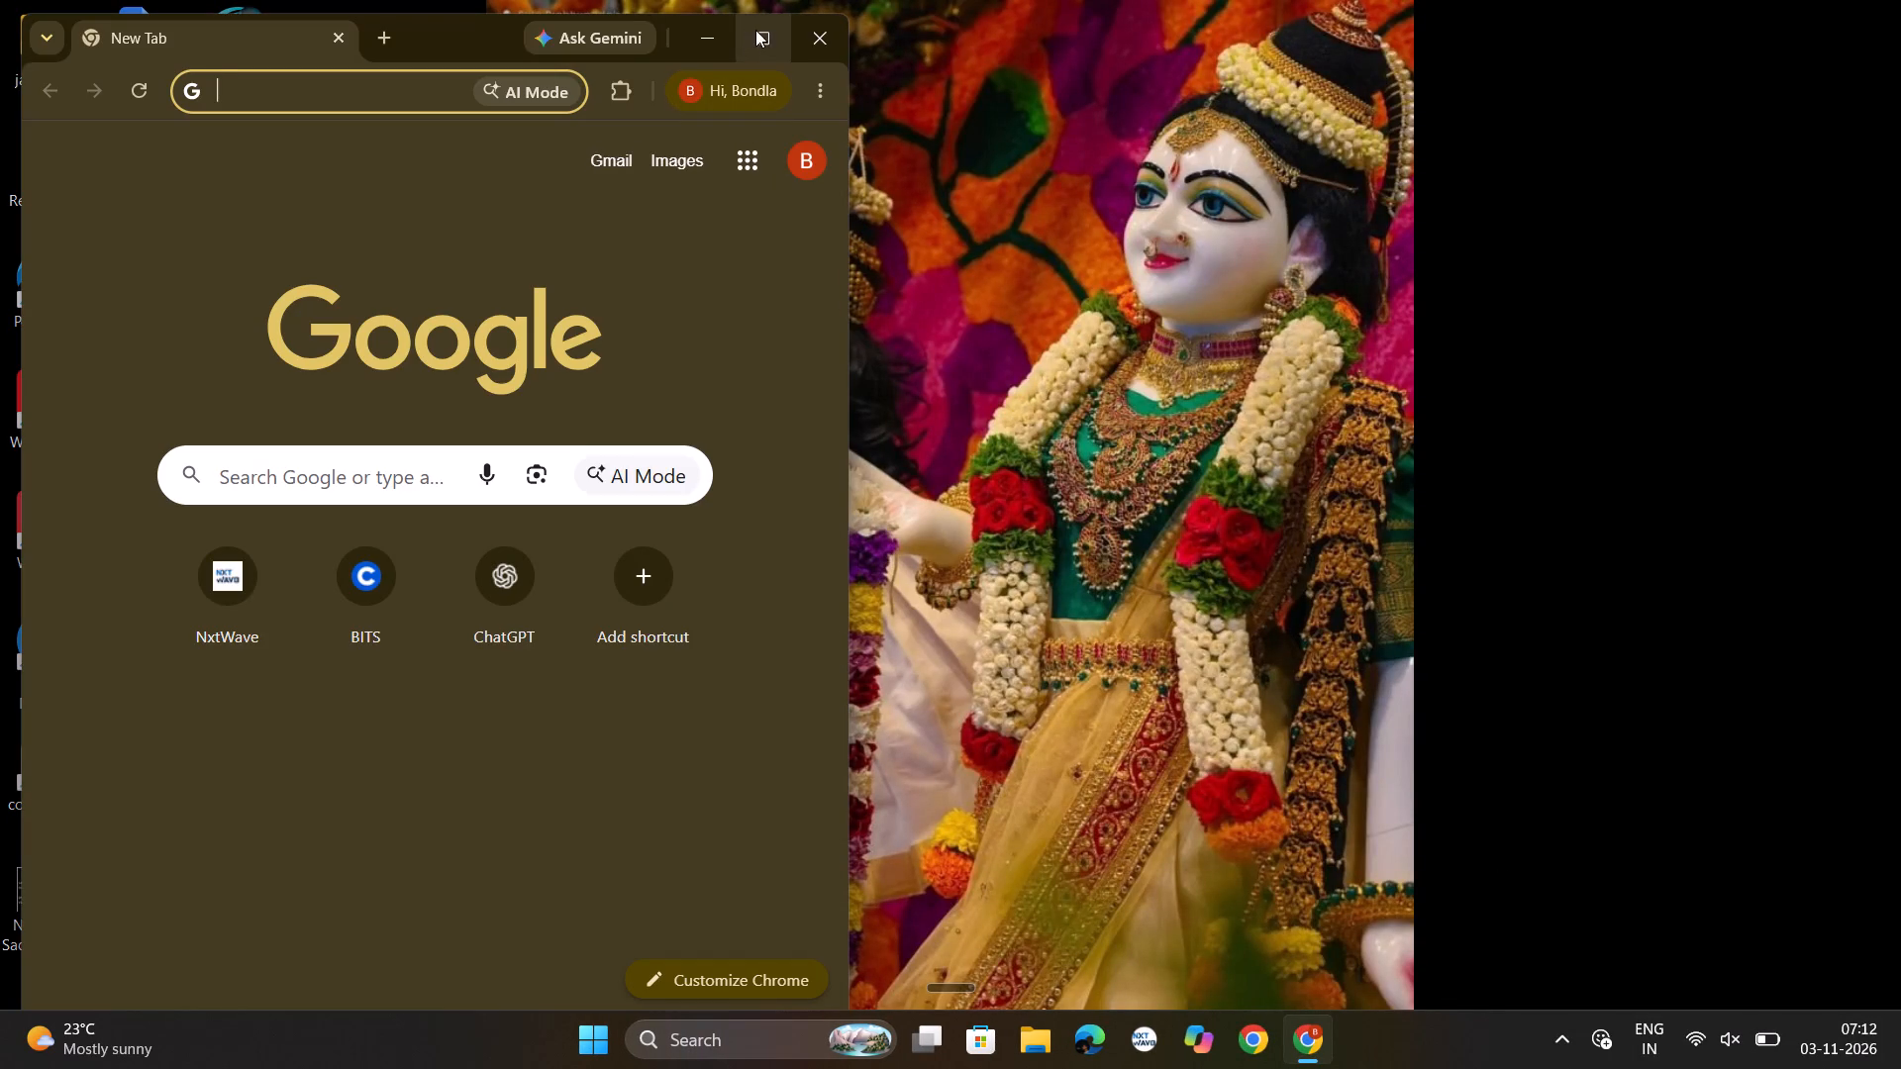
click(761, 30)
text(ser)
key(Return)
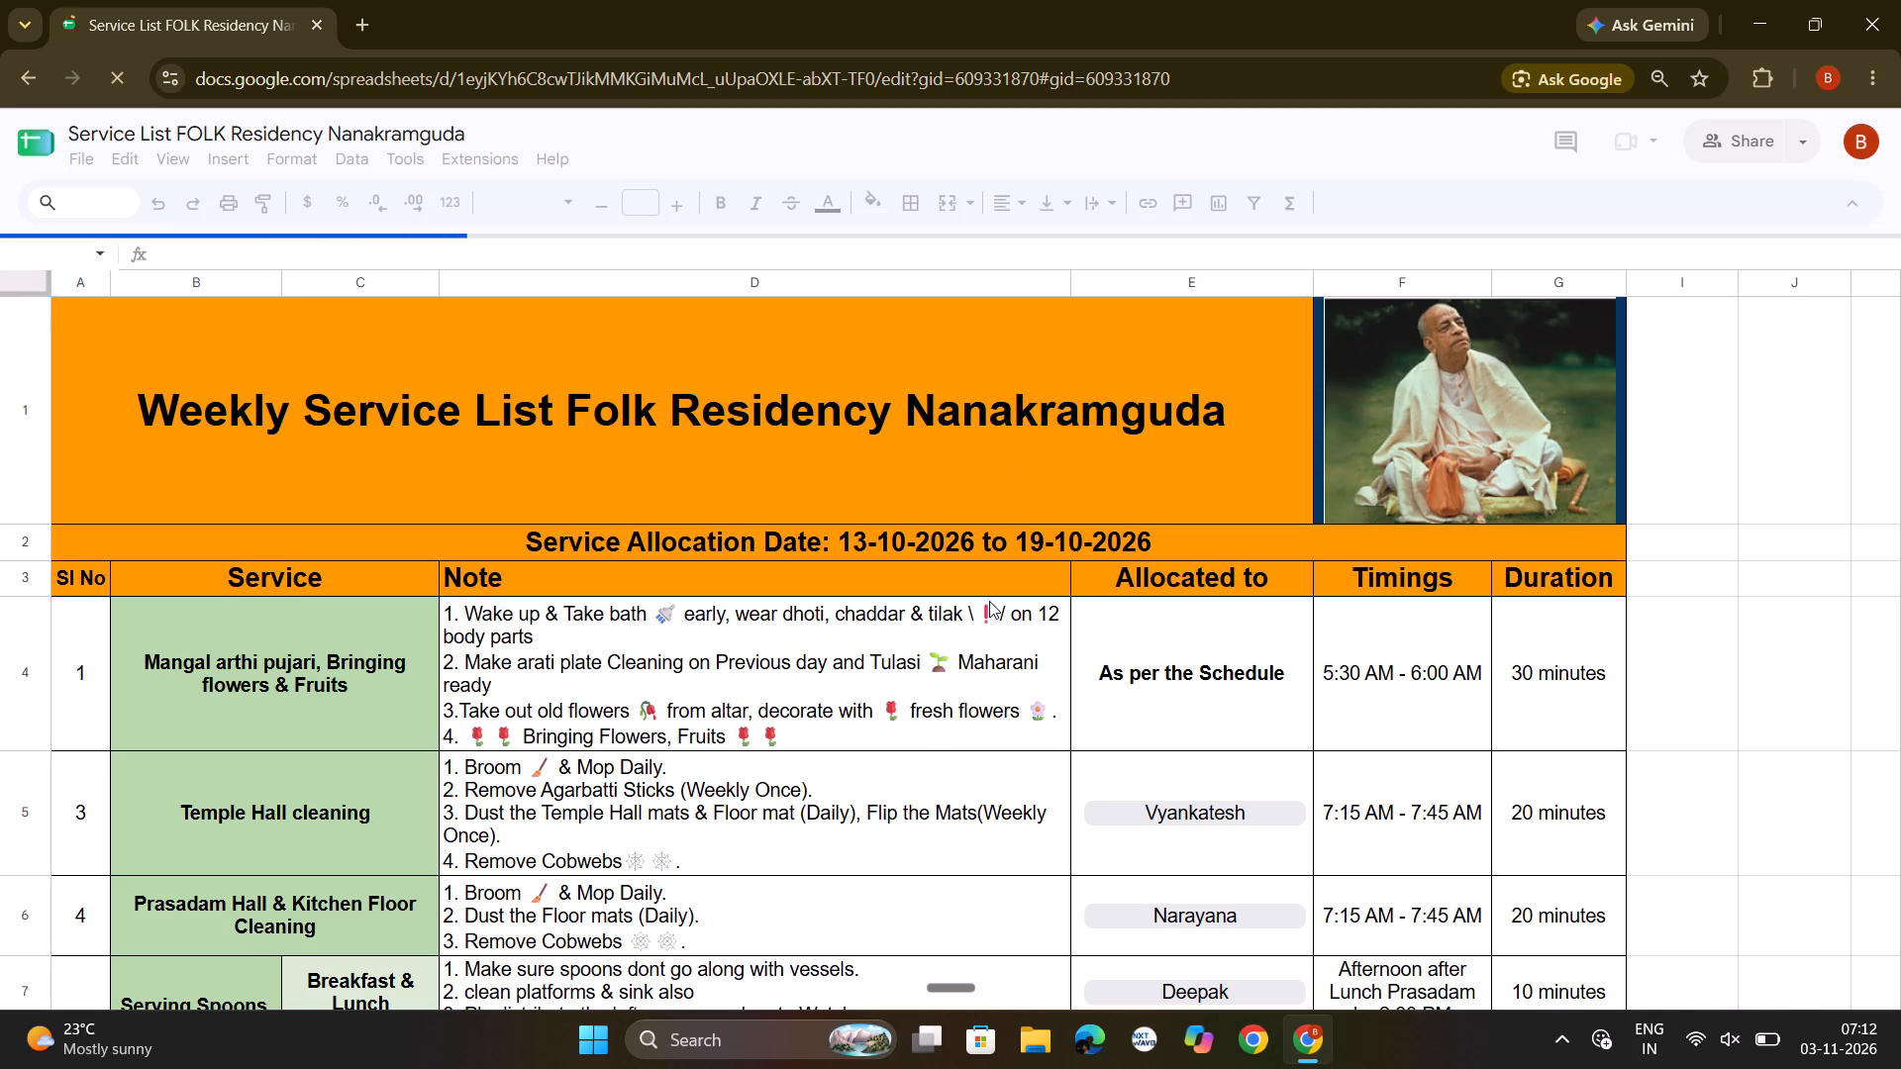
scroll(928, 738, down, 2)
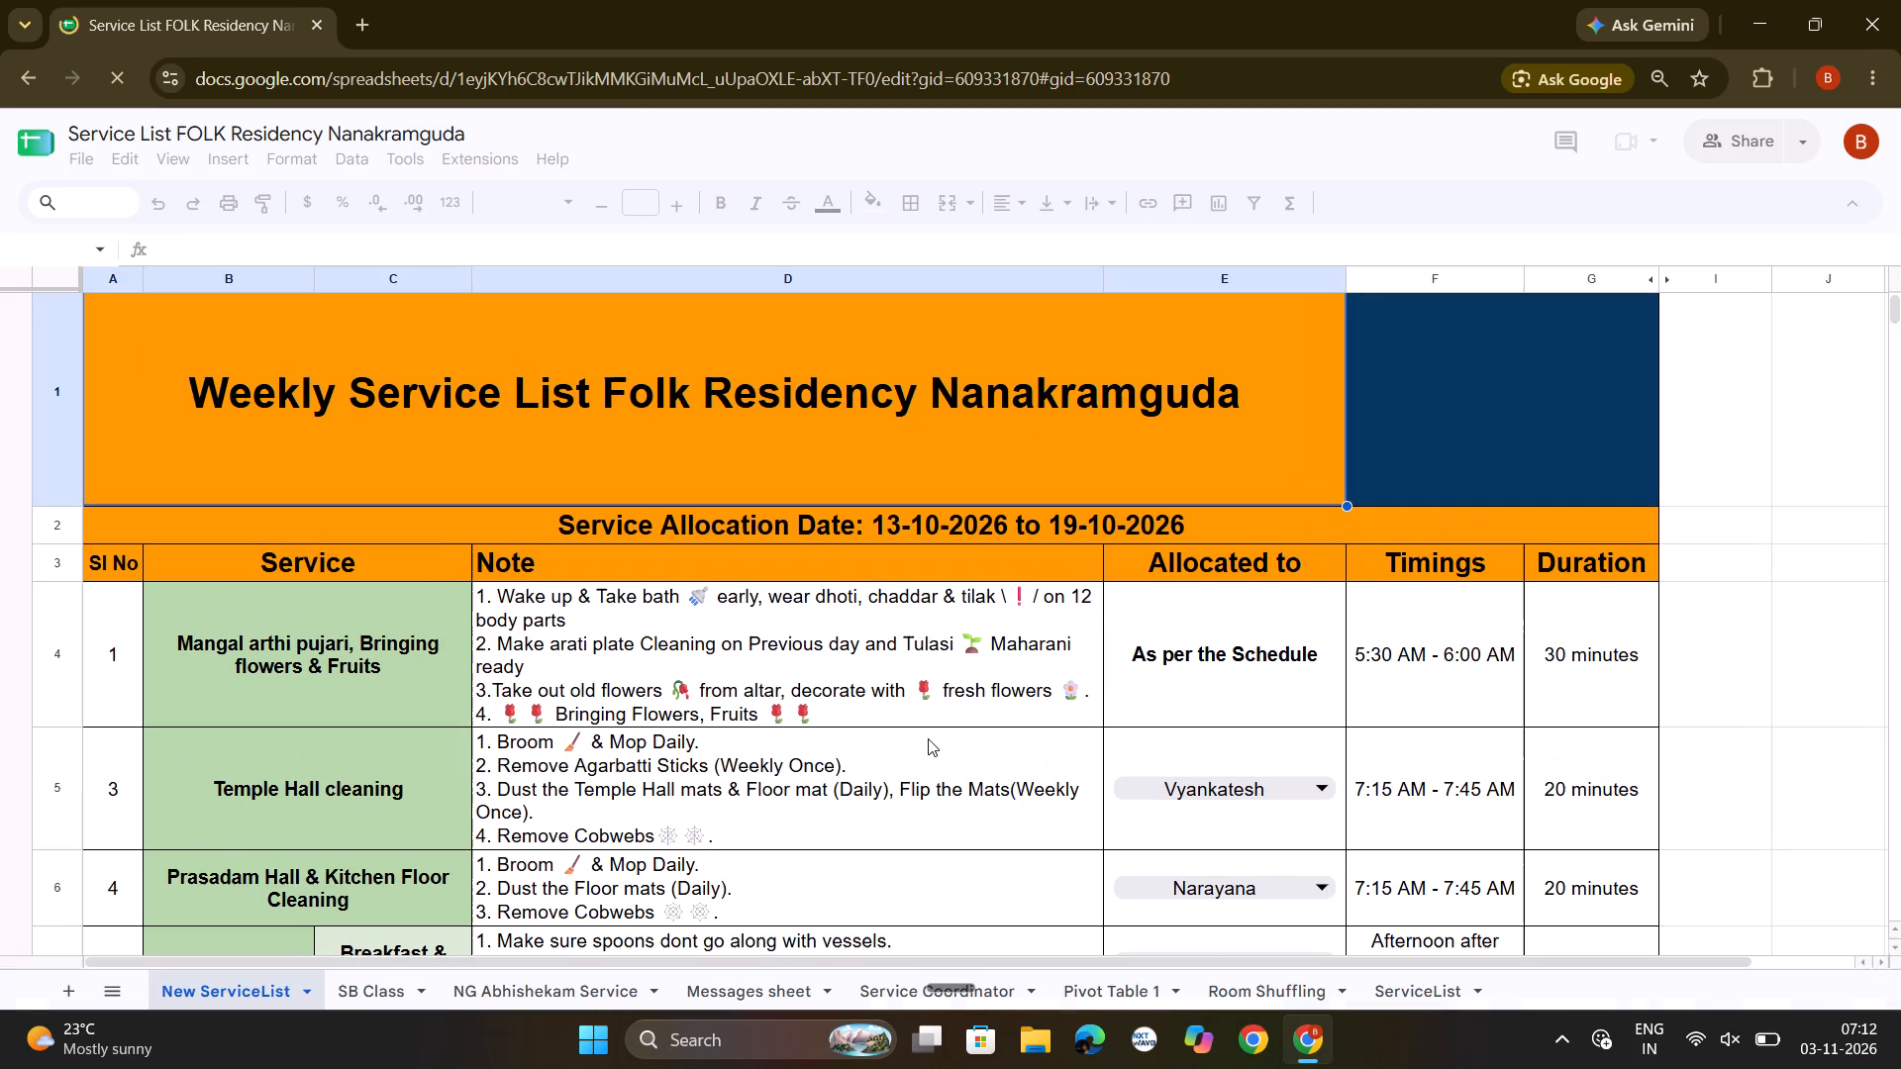
scroll(928, 738, down, 1)
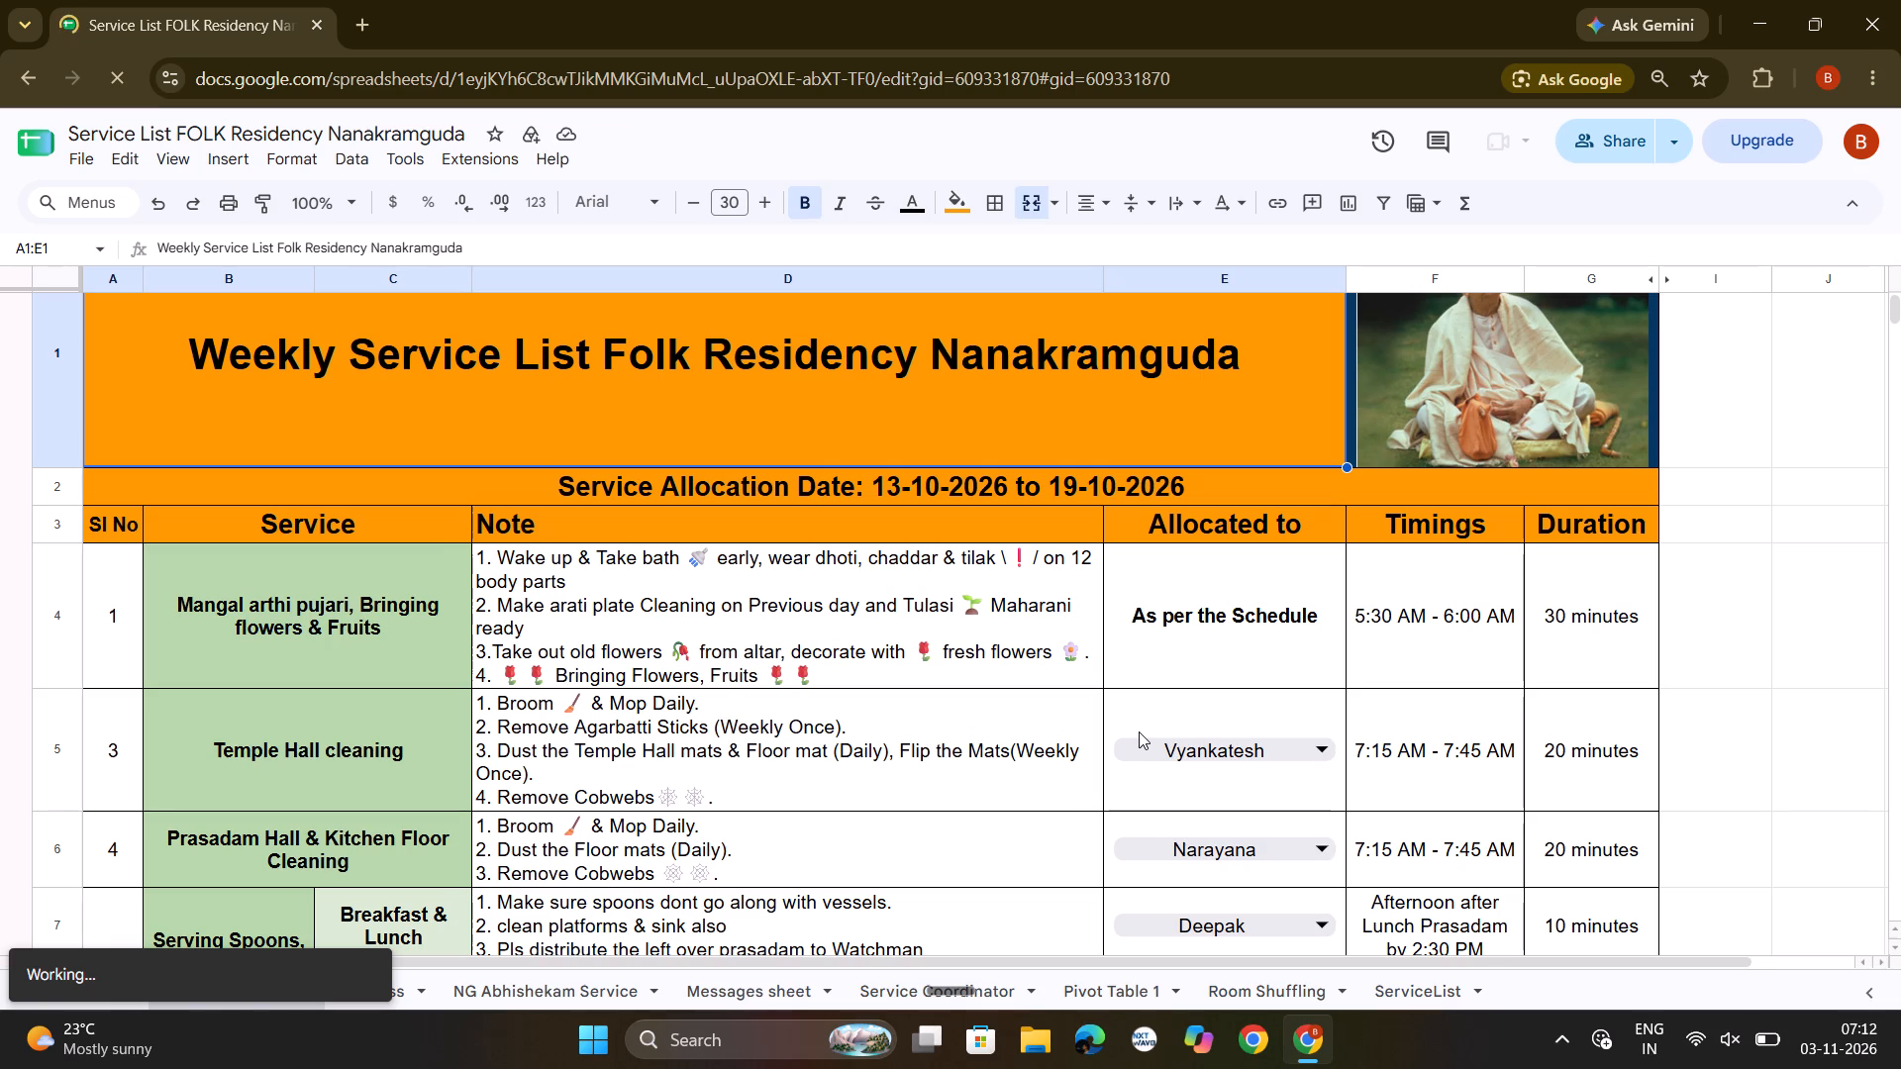
Launch Excel and open the recent Service_Tracker workbook in a maximized window.
key(n)
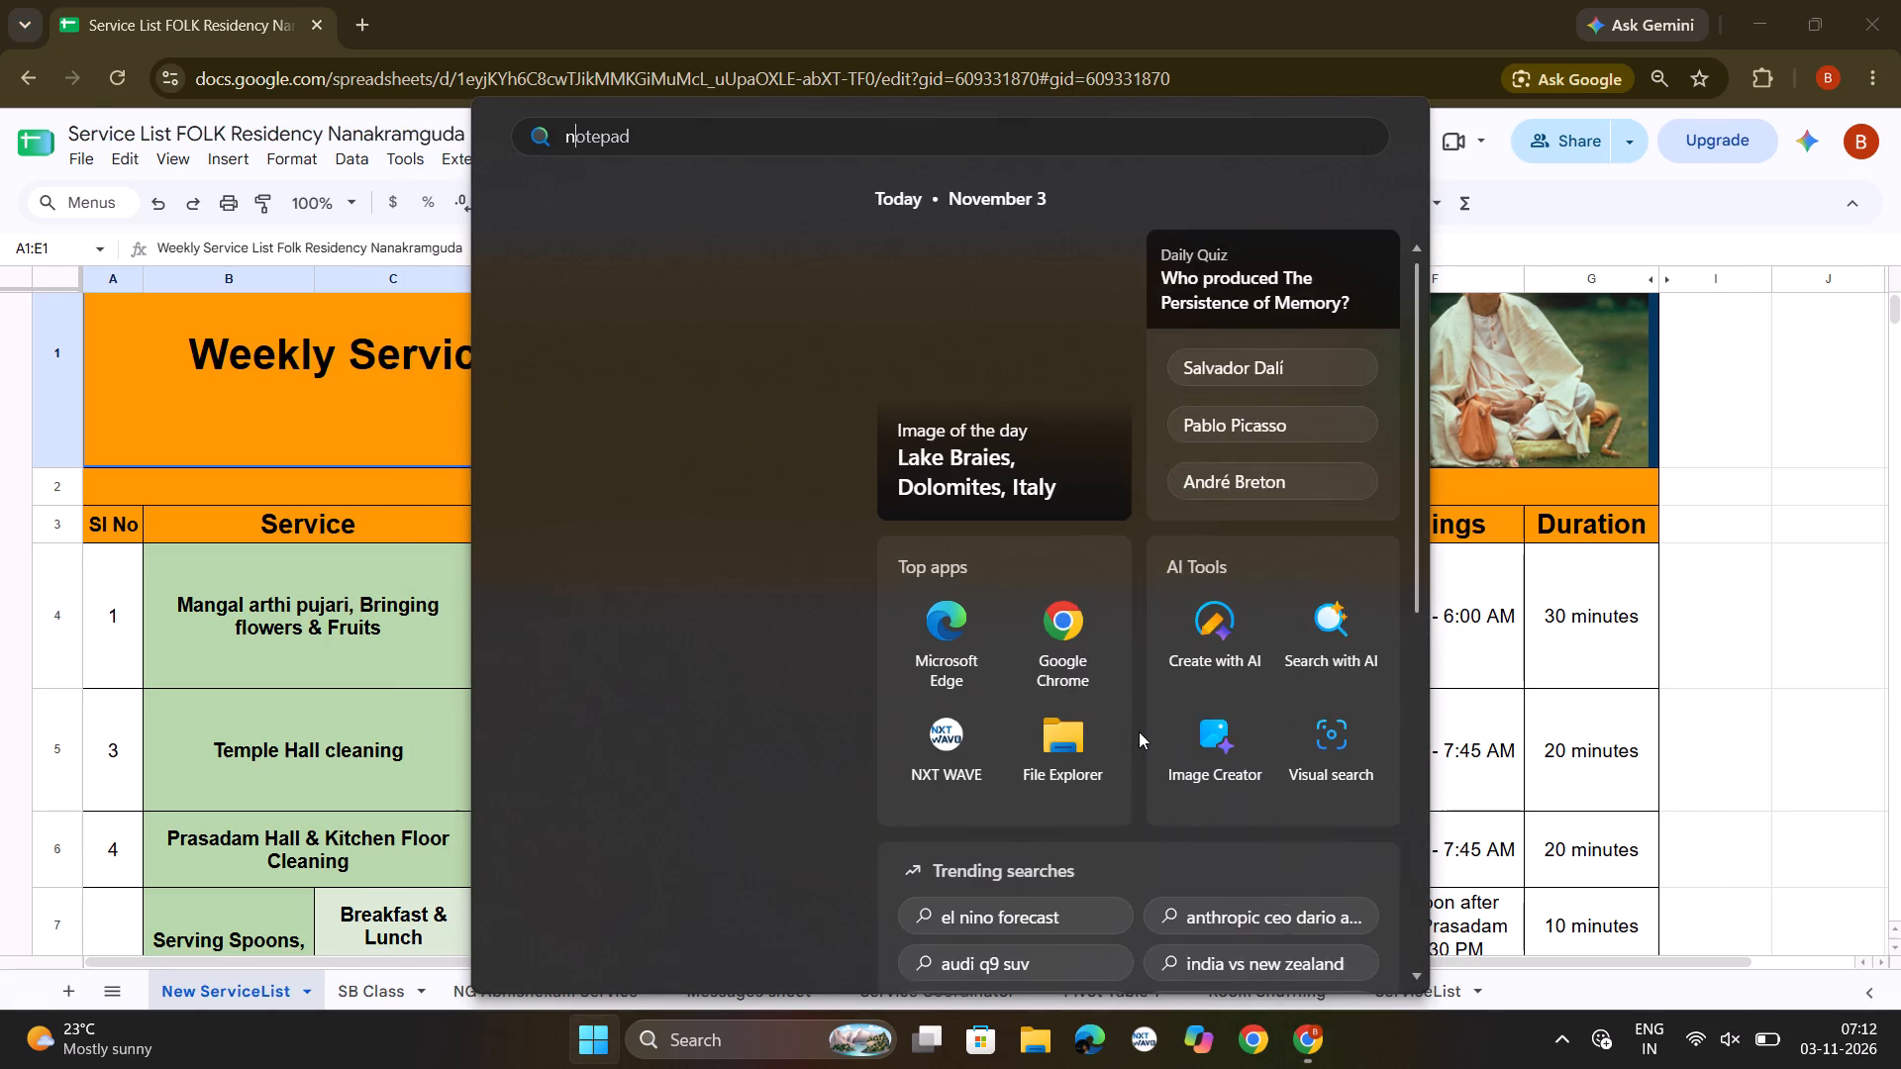
key(BackSpace)
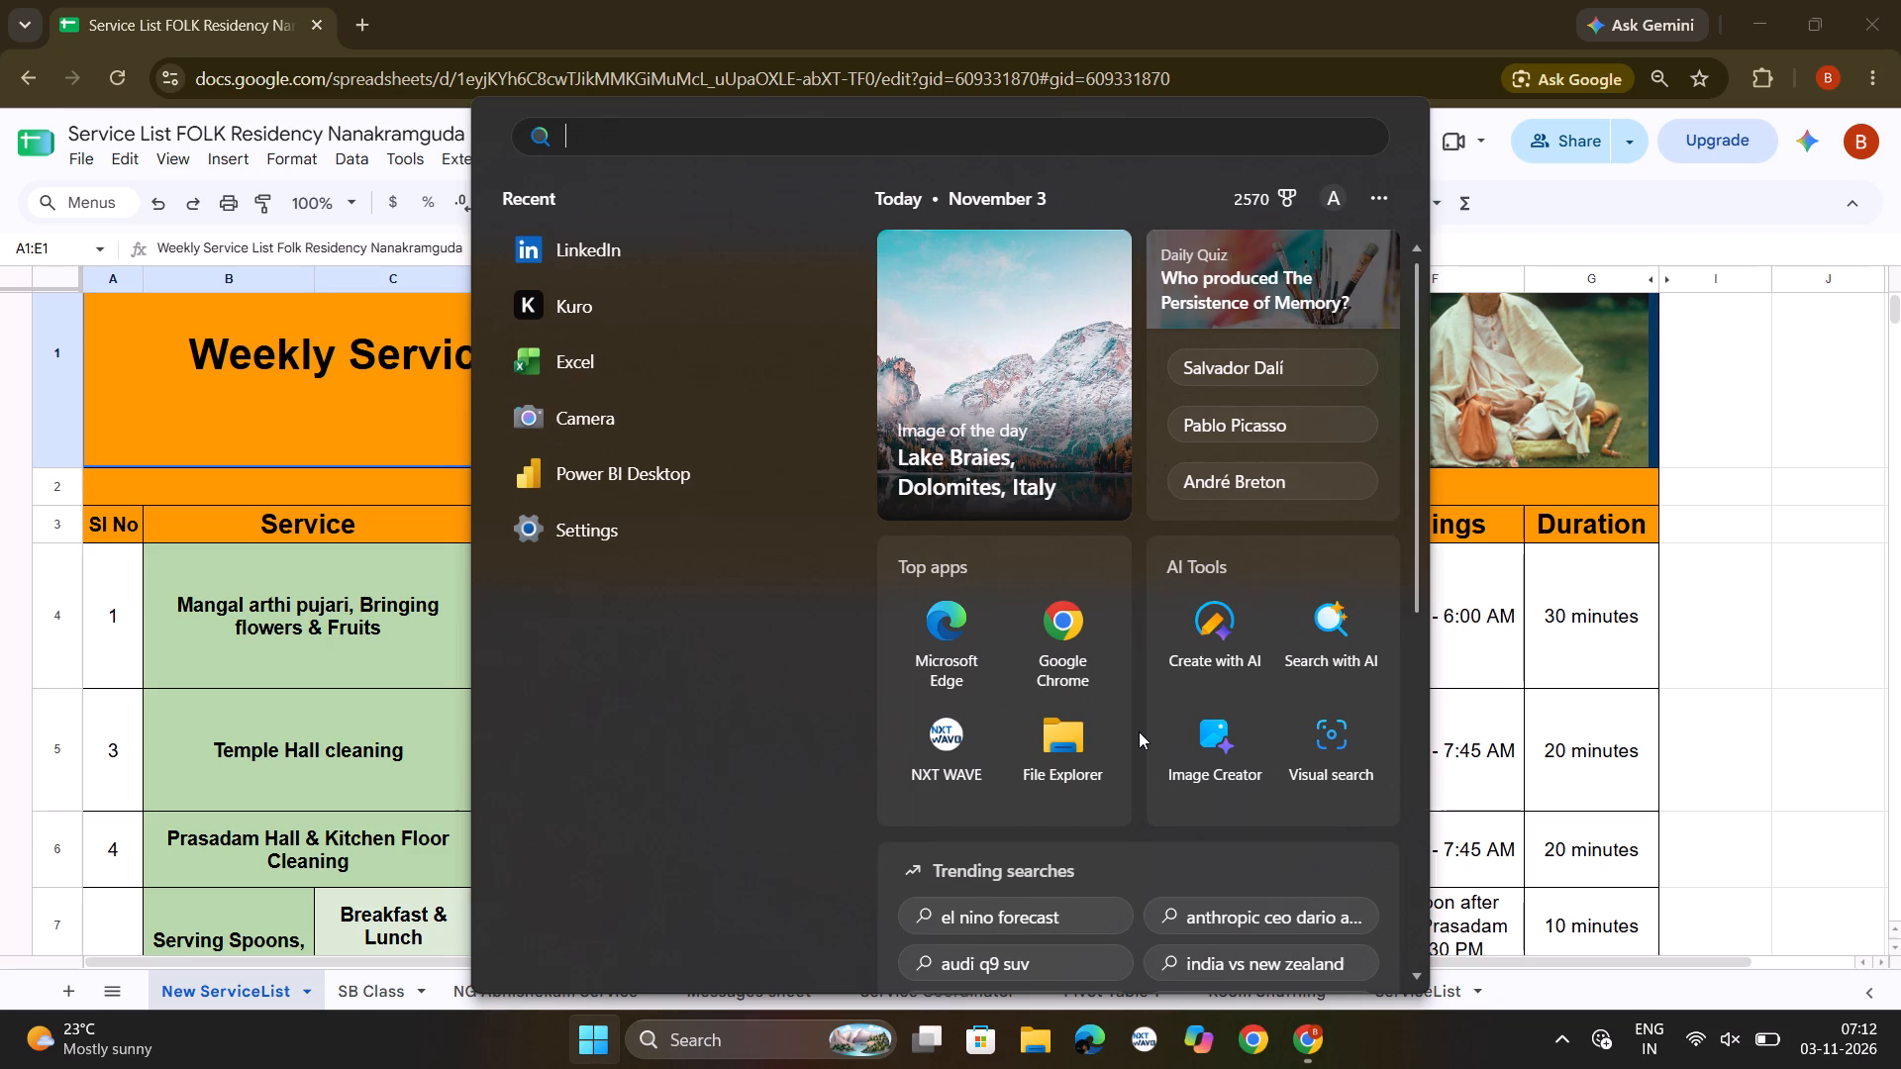
text(excel)
key(Return)
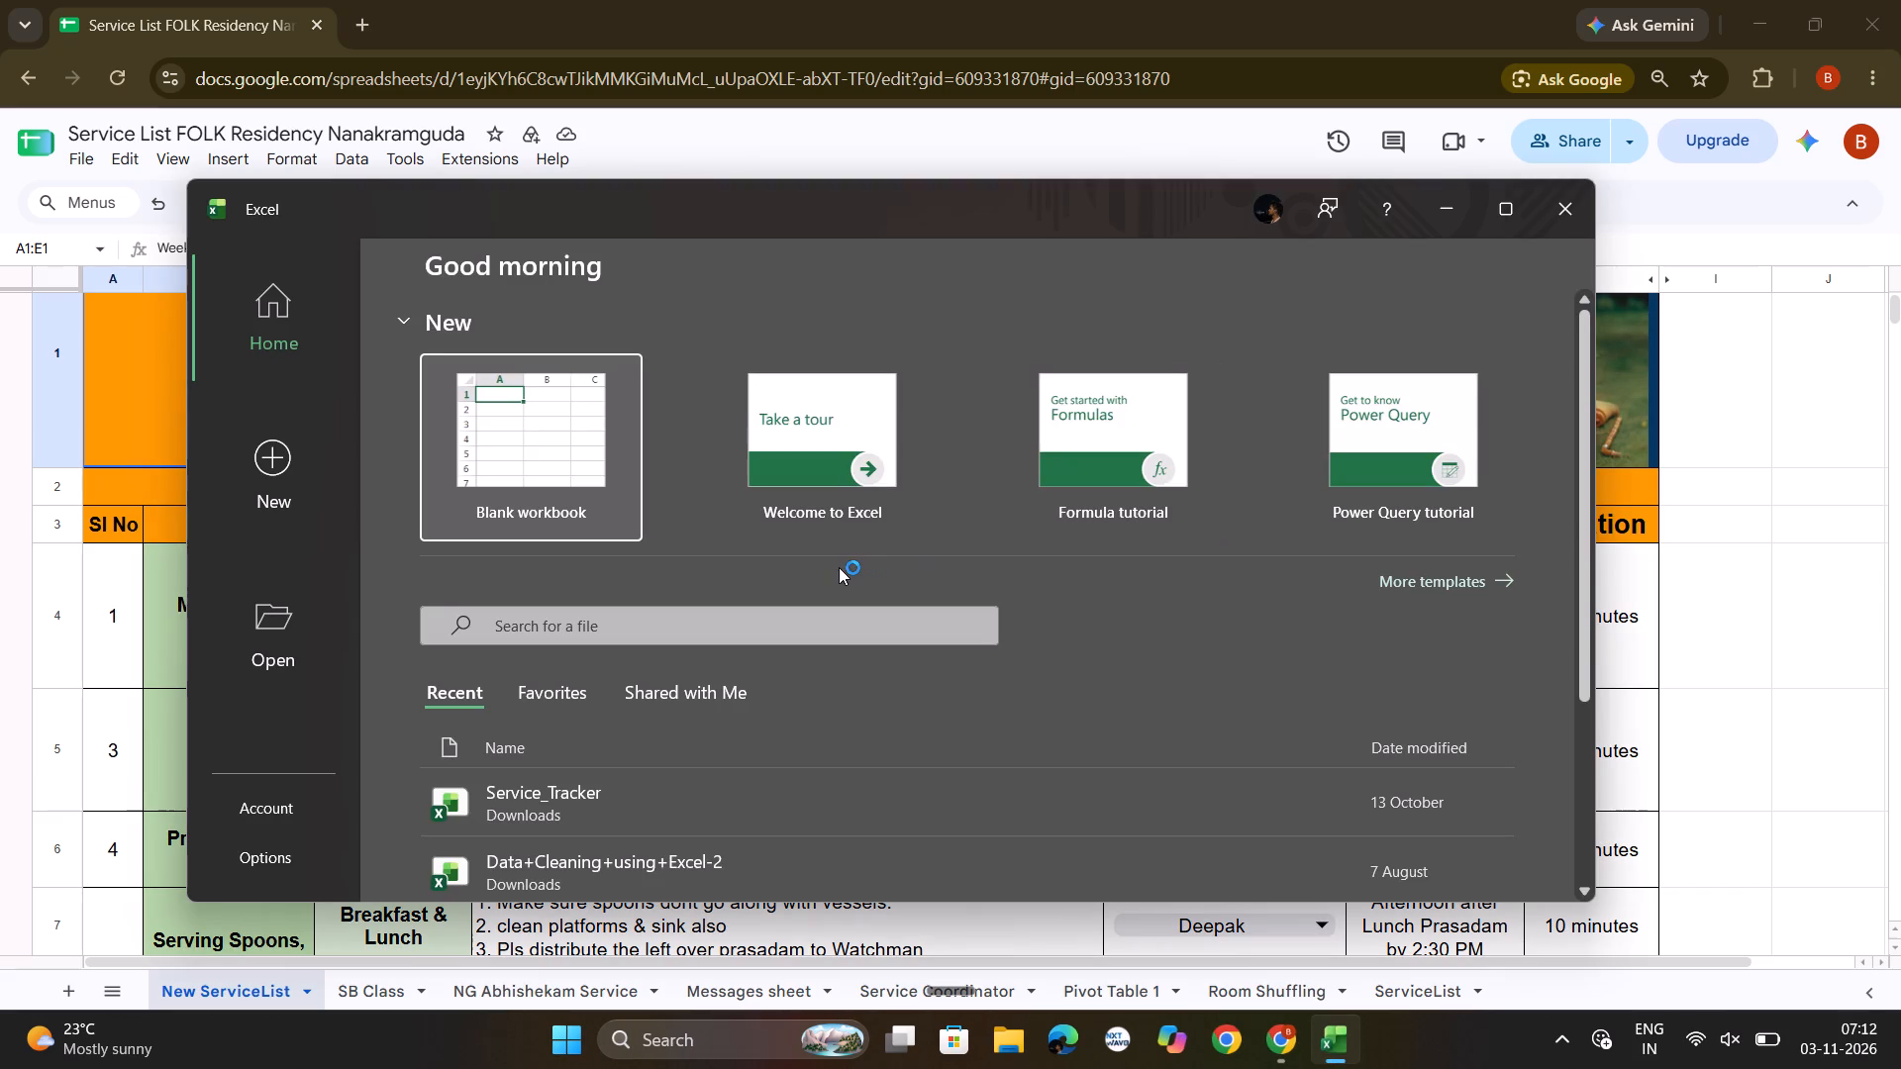
double_click(586, 817)
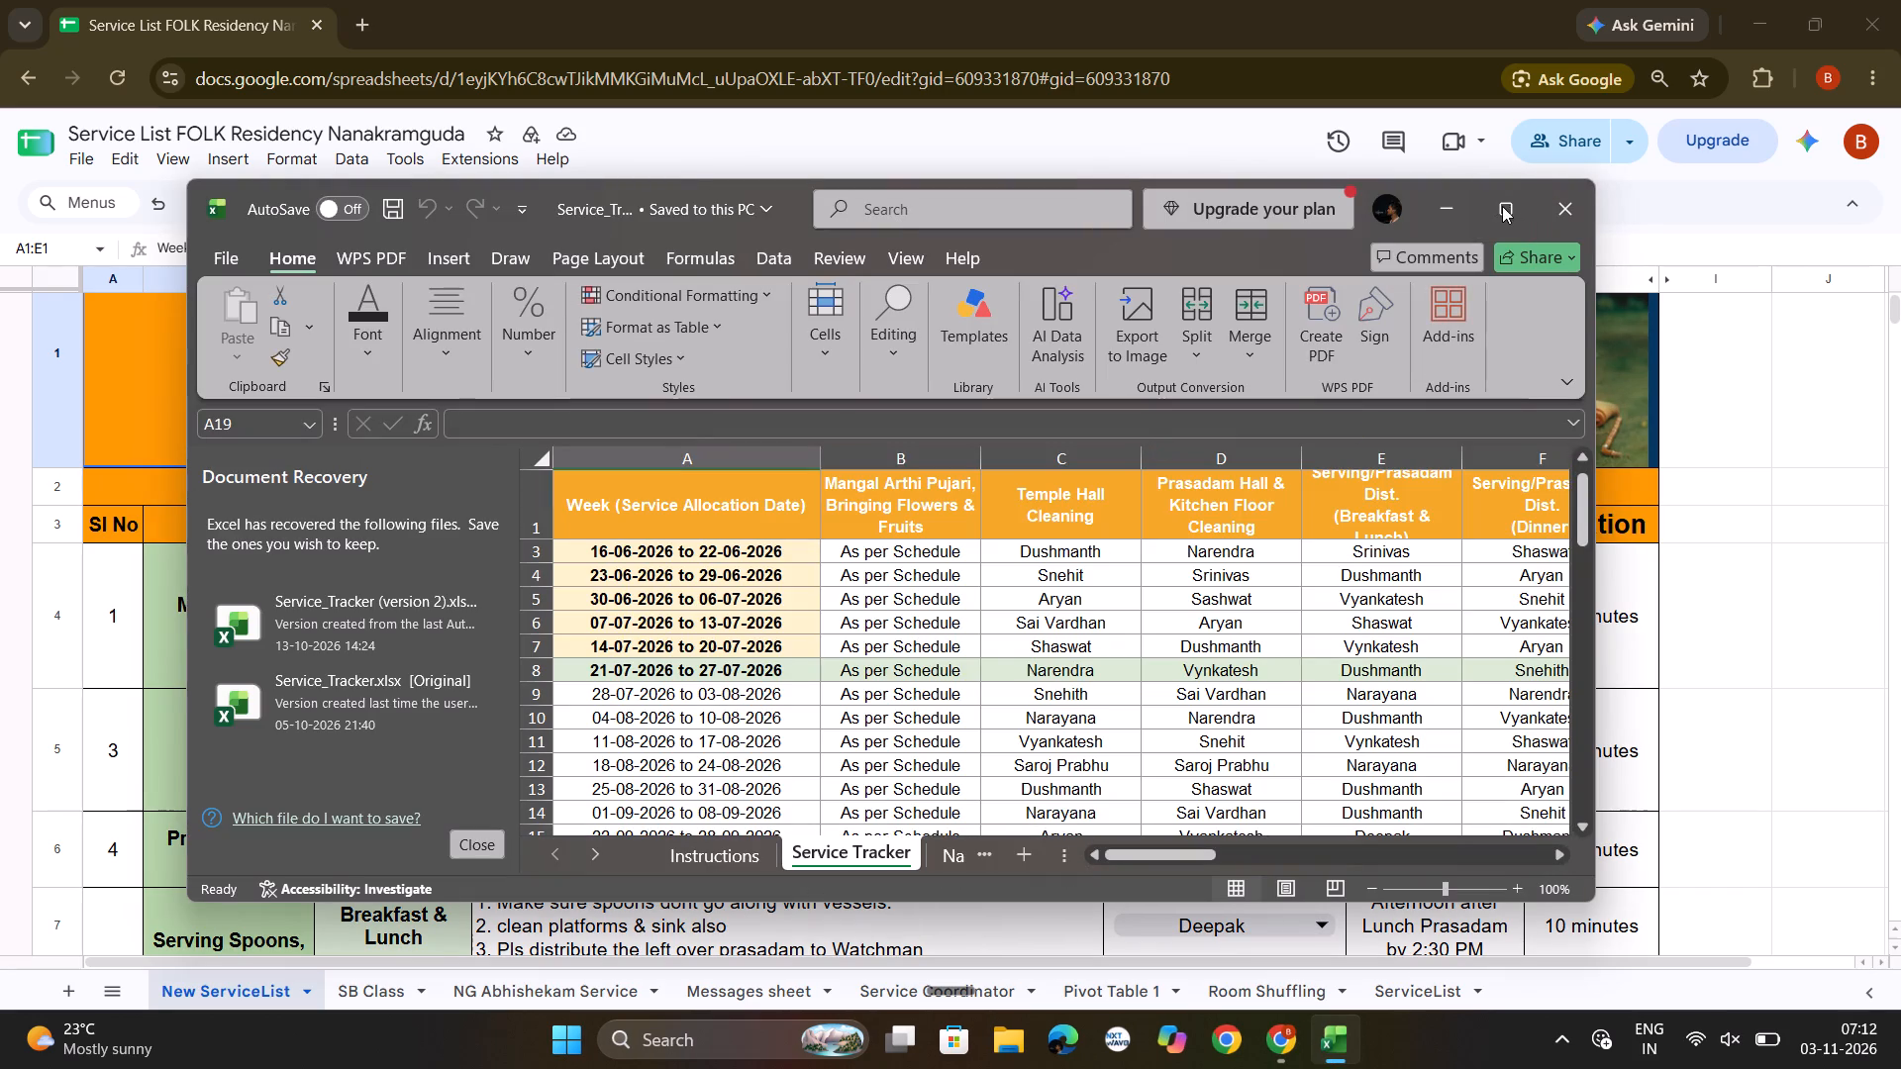
click(1500, 206)
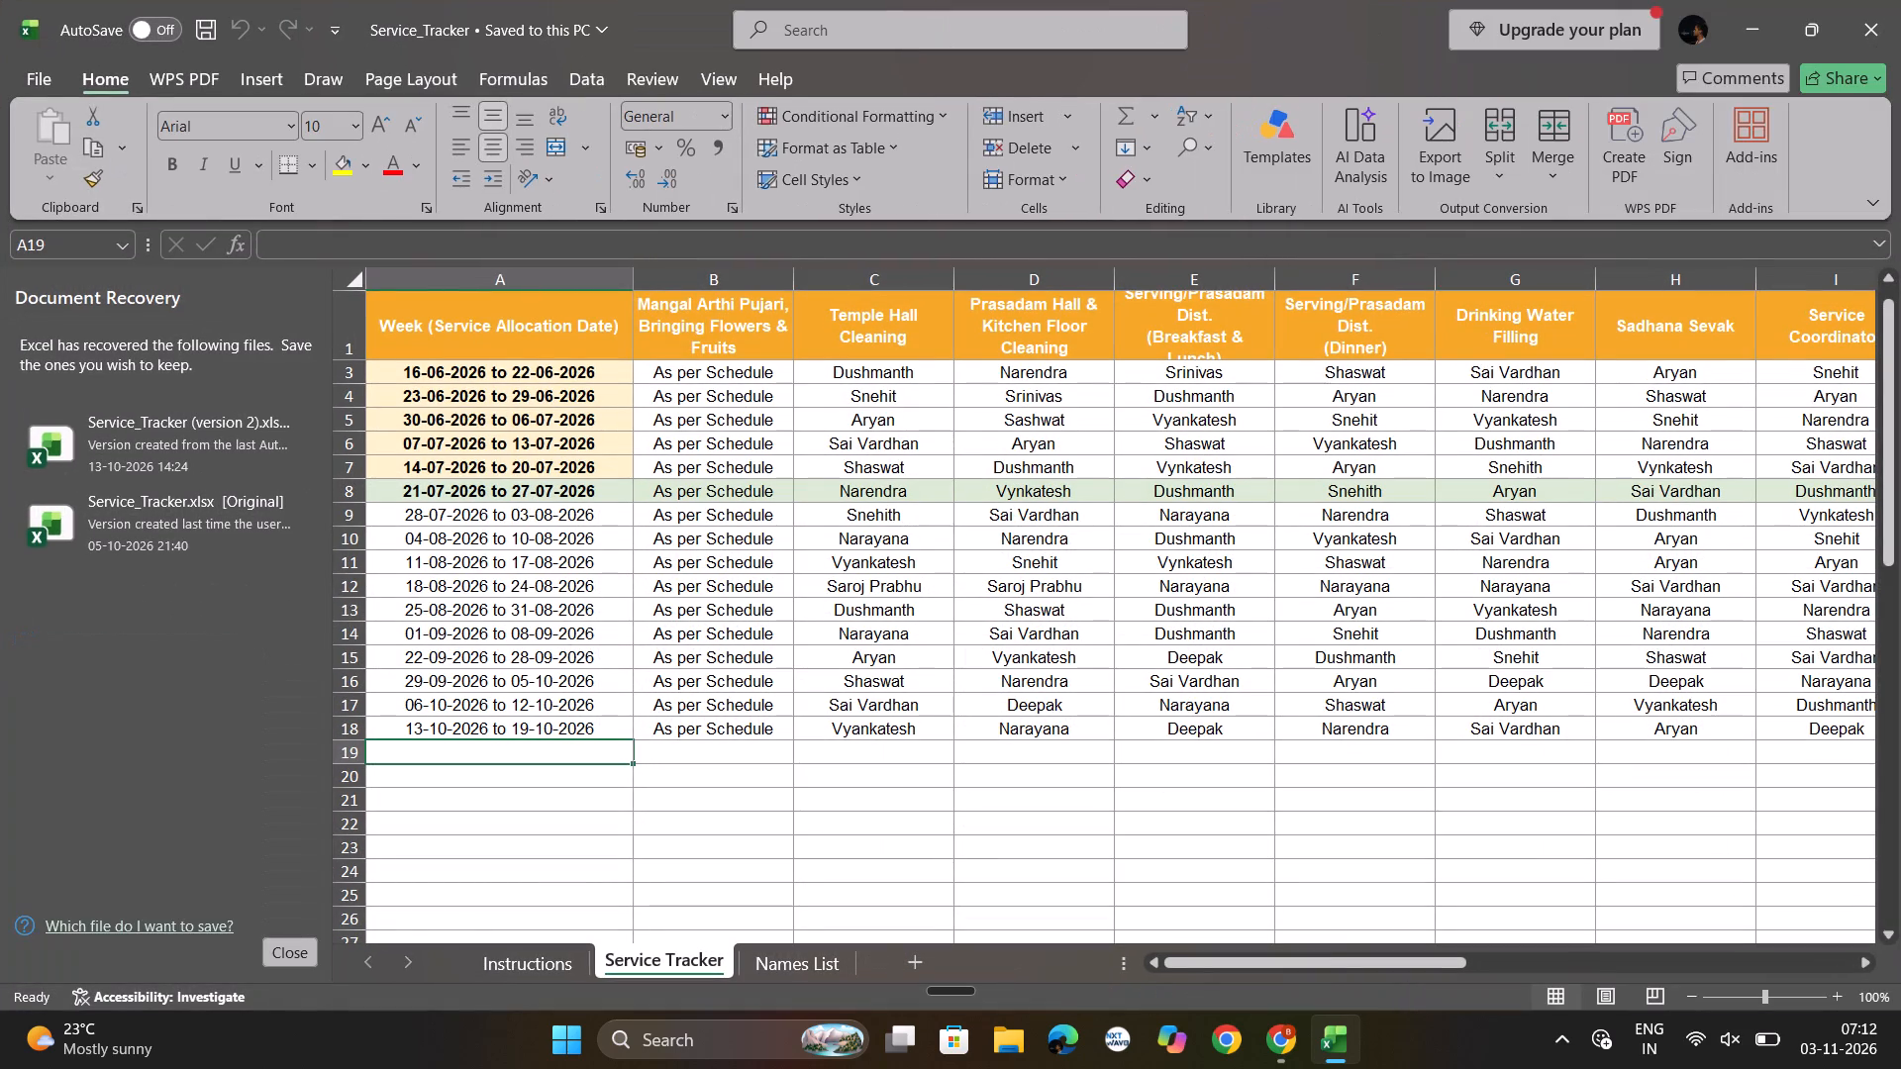
Check the calendar and change the end date of the last week entry, in cell A18, to 02-11-2026.
click(1846, 1053)
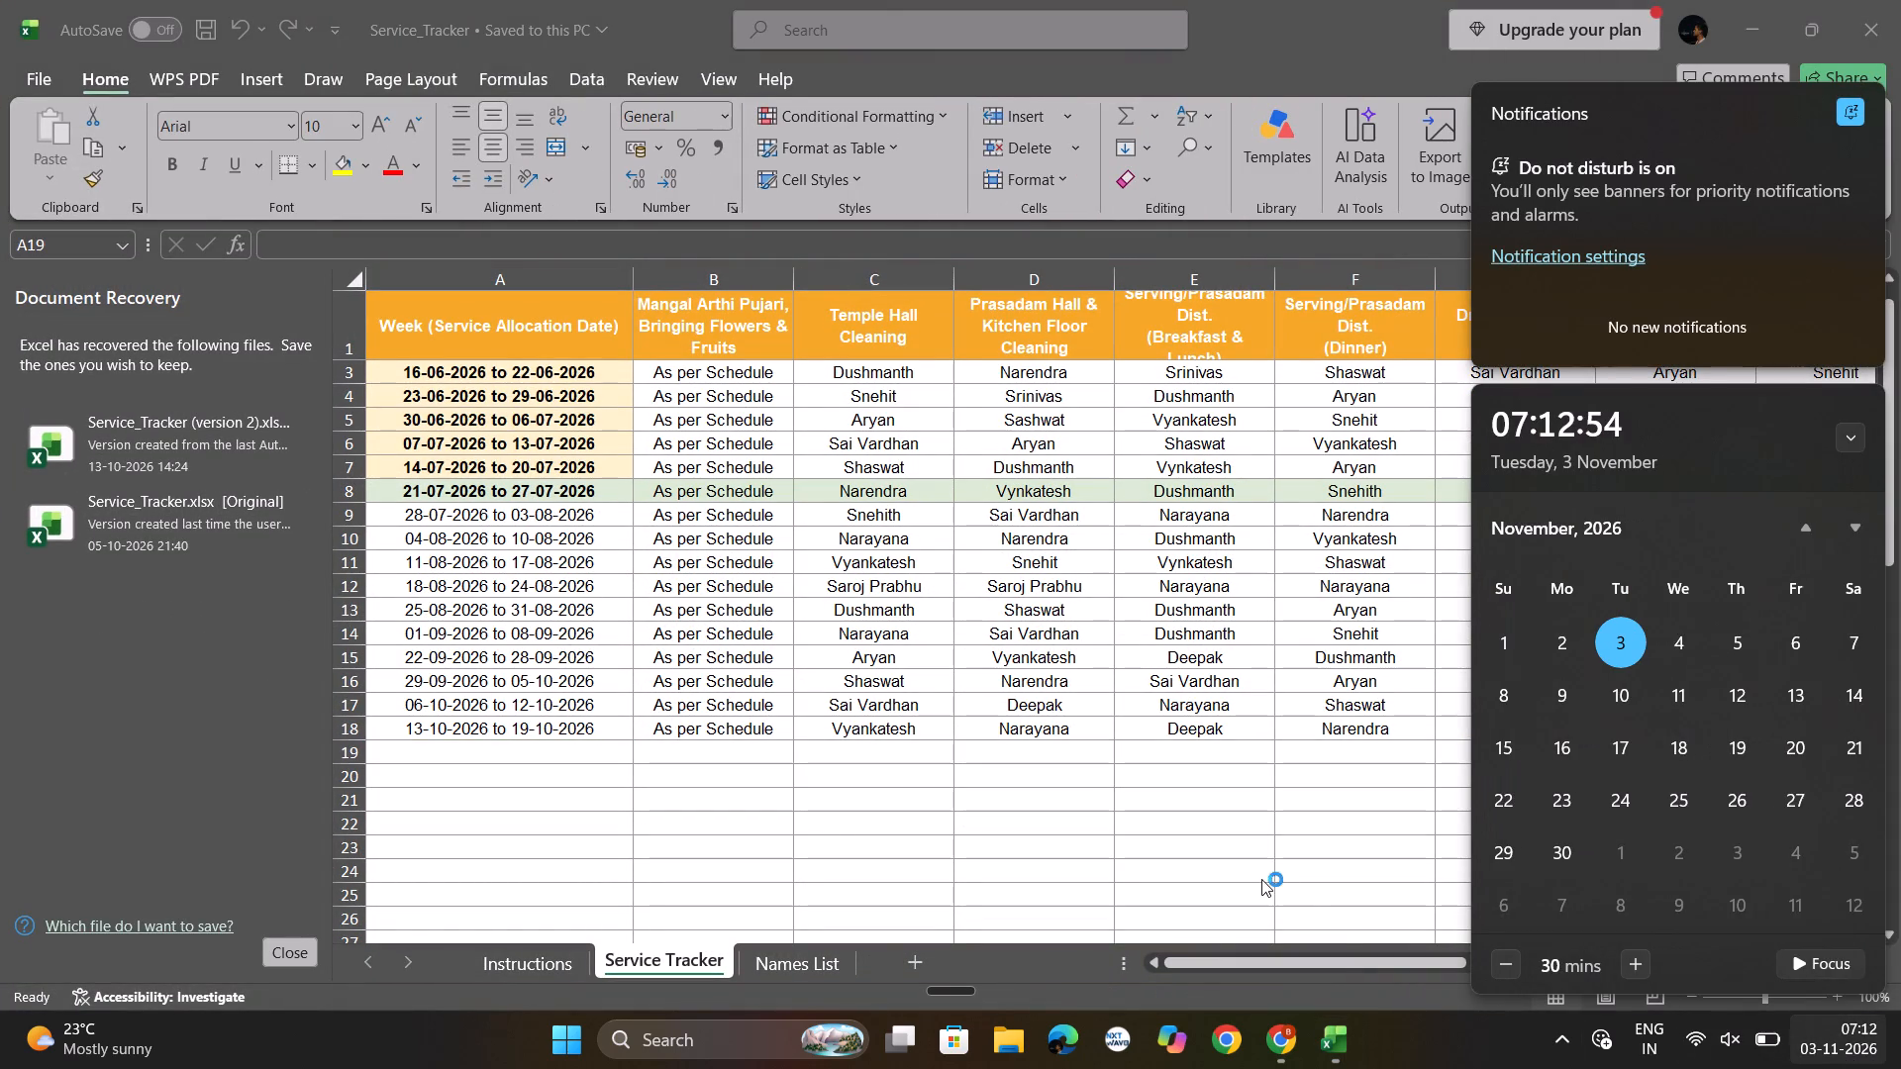
click(535, 735)
click(535, 735)
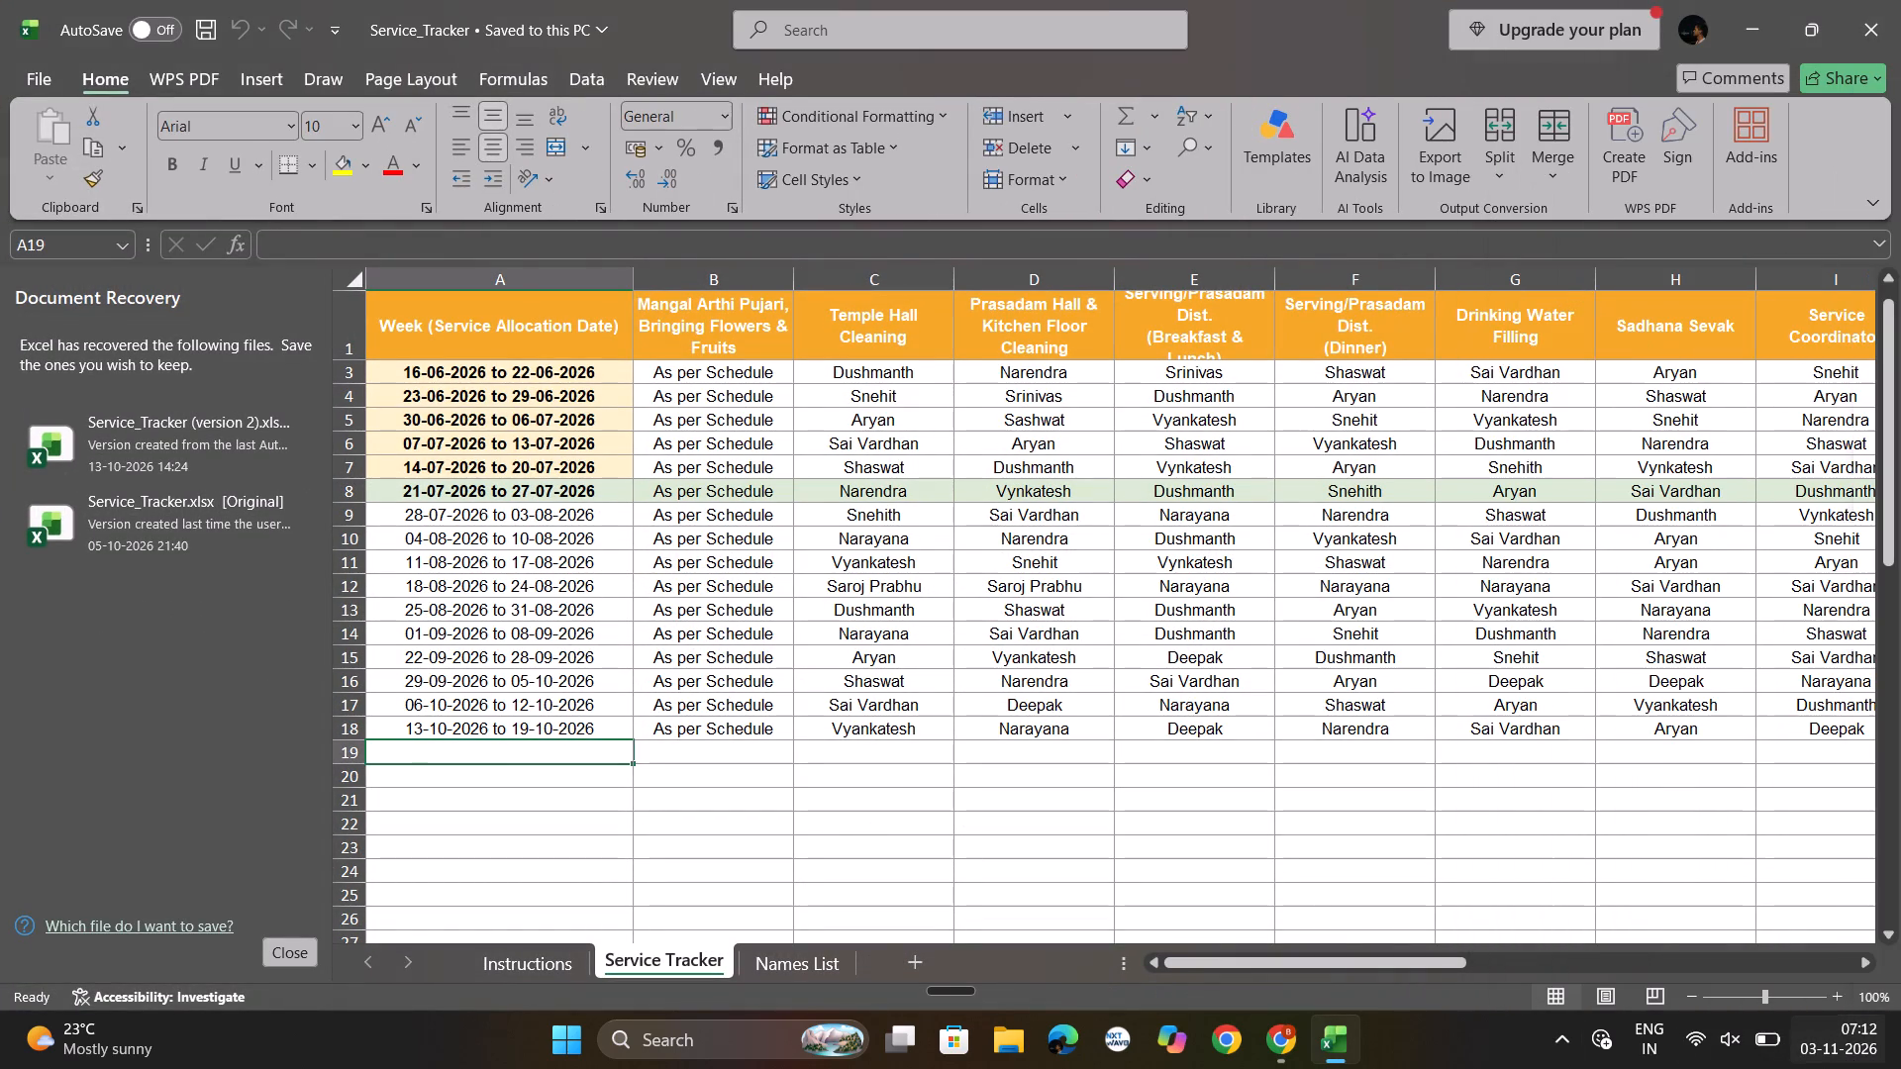
double_click(534, 720)
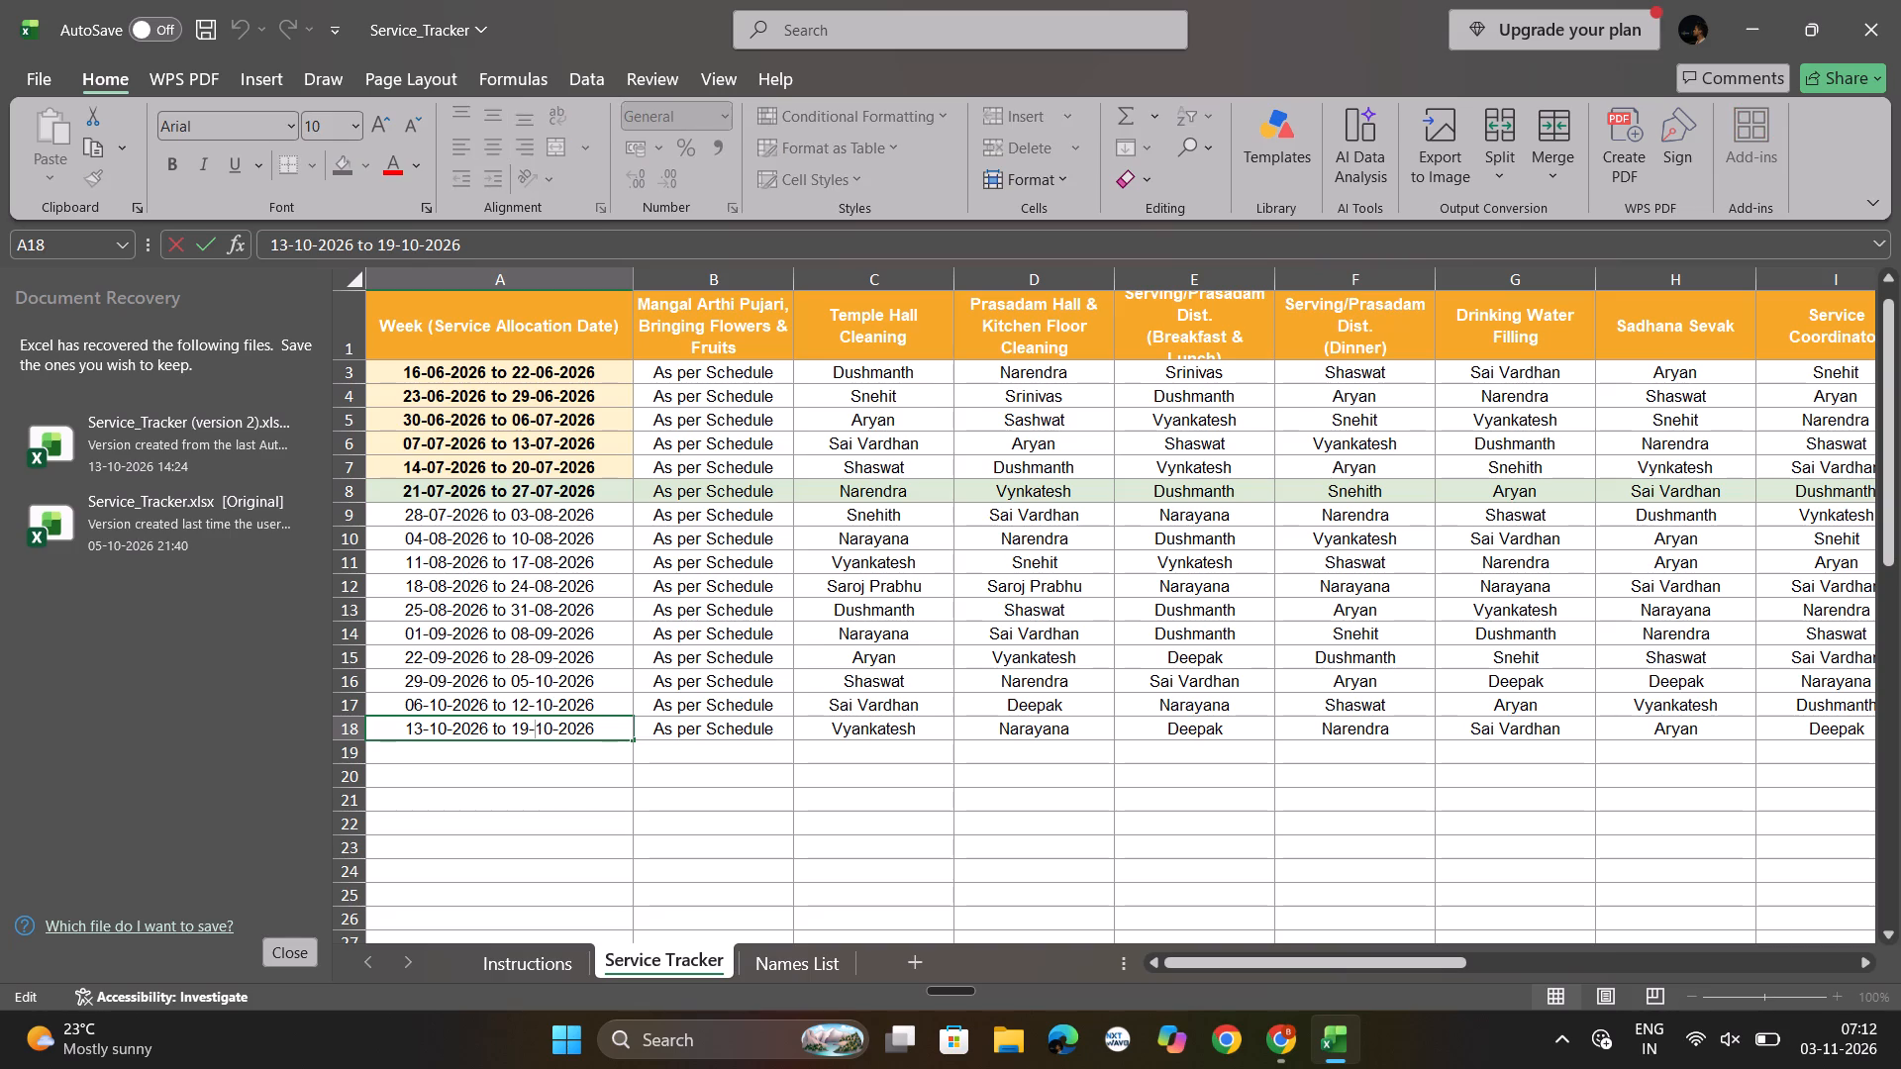
key(Left)
key(Left)
key(Right)
key(BackSpace)
key(BackSpace)
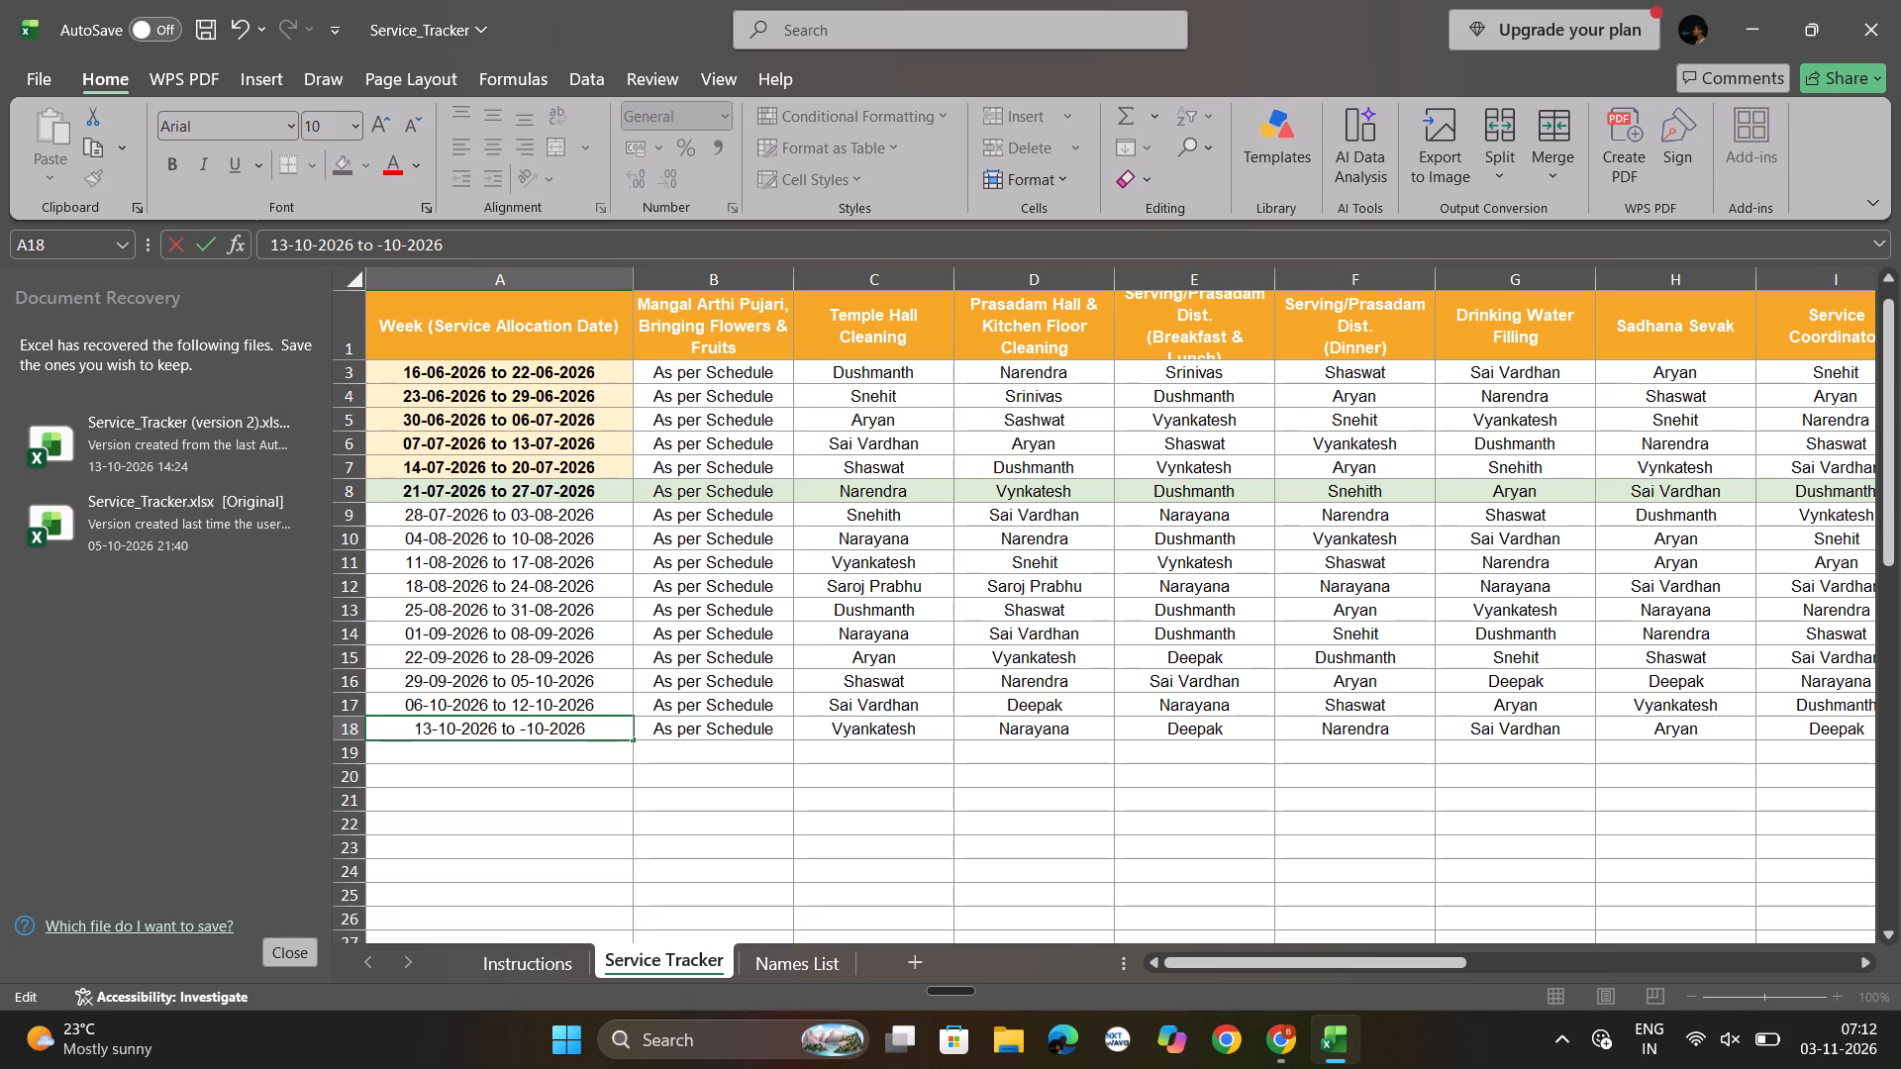
text(02)
key(Right)
key(Right)
key(Right)
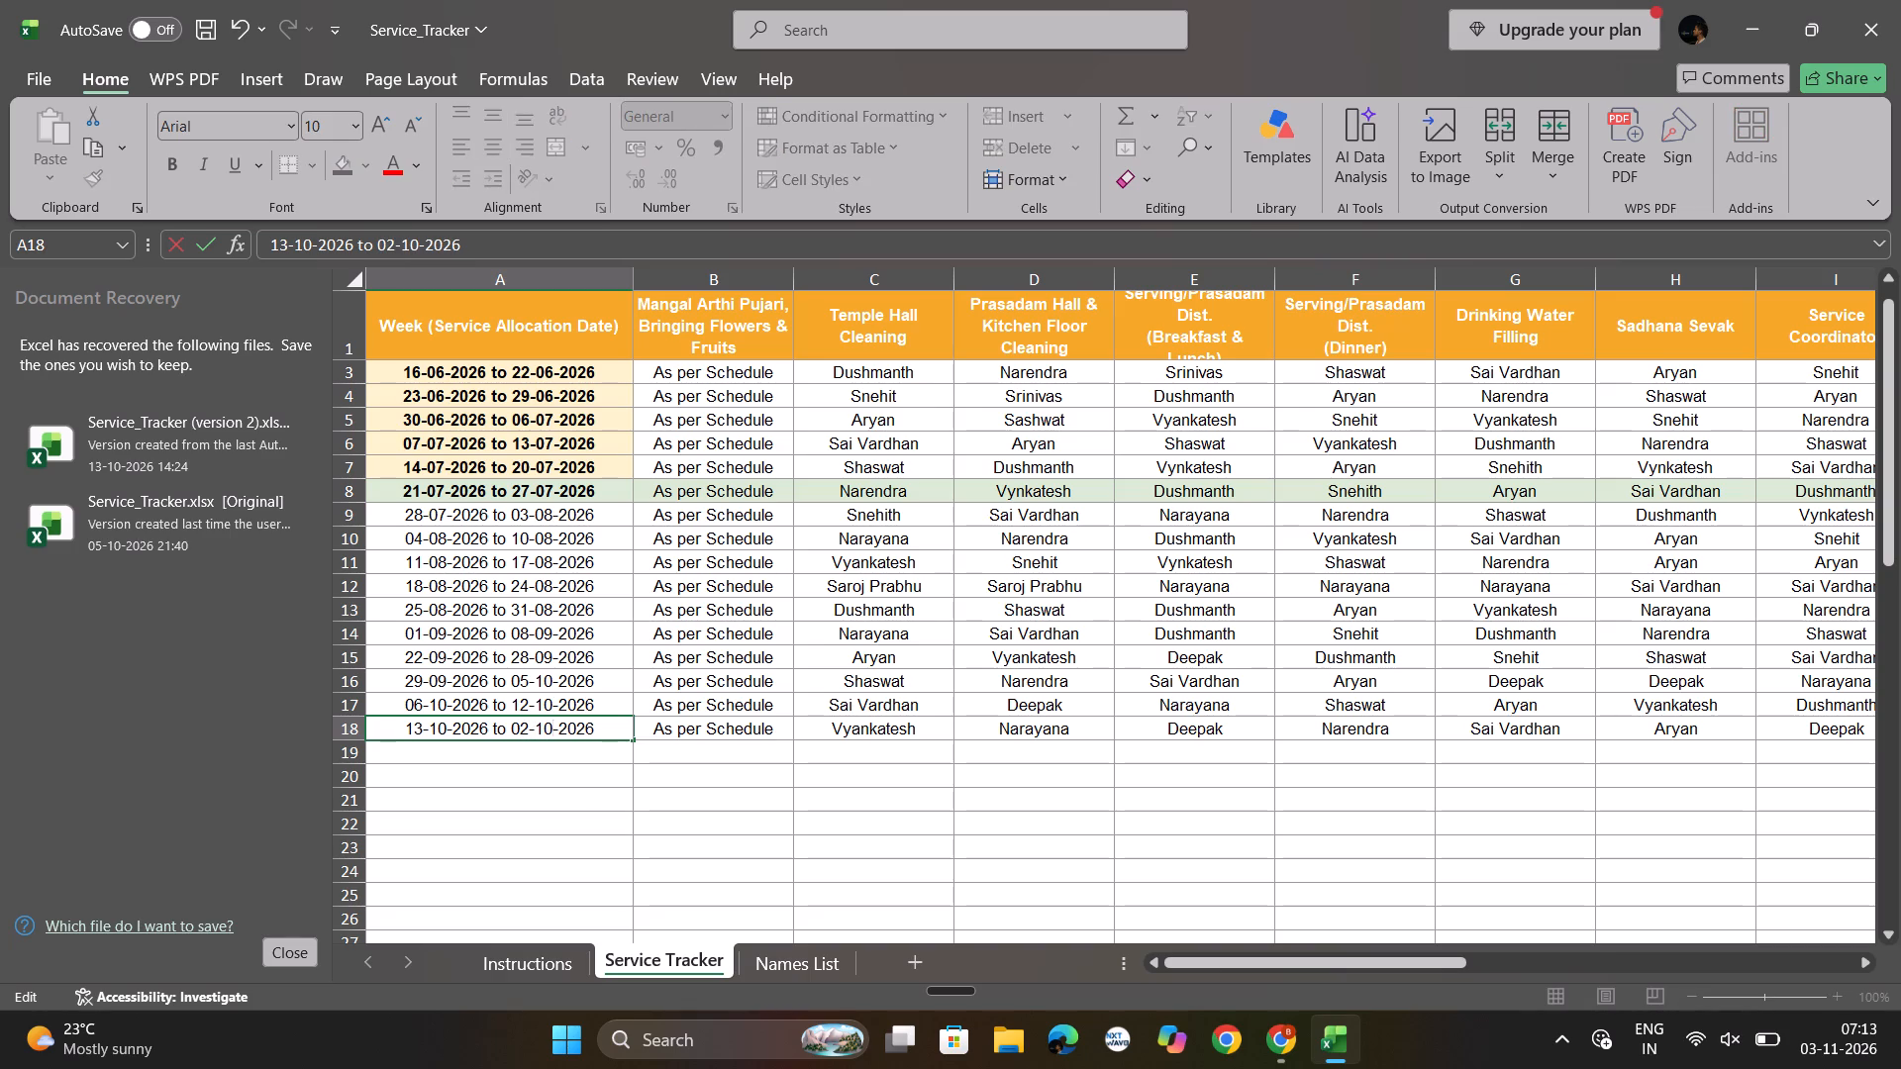
key(BackSpace)
key(1)
Enter the new week "03-11-2026 to 09-11-2026" in cell A19, consulting the calendar for the end date.
double_click(518, 758)
key(0)
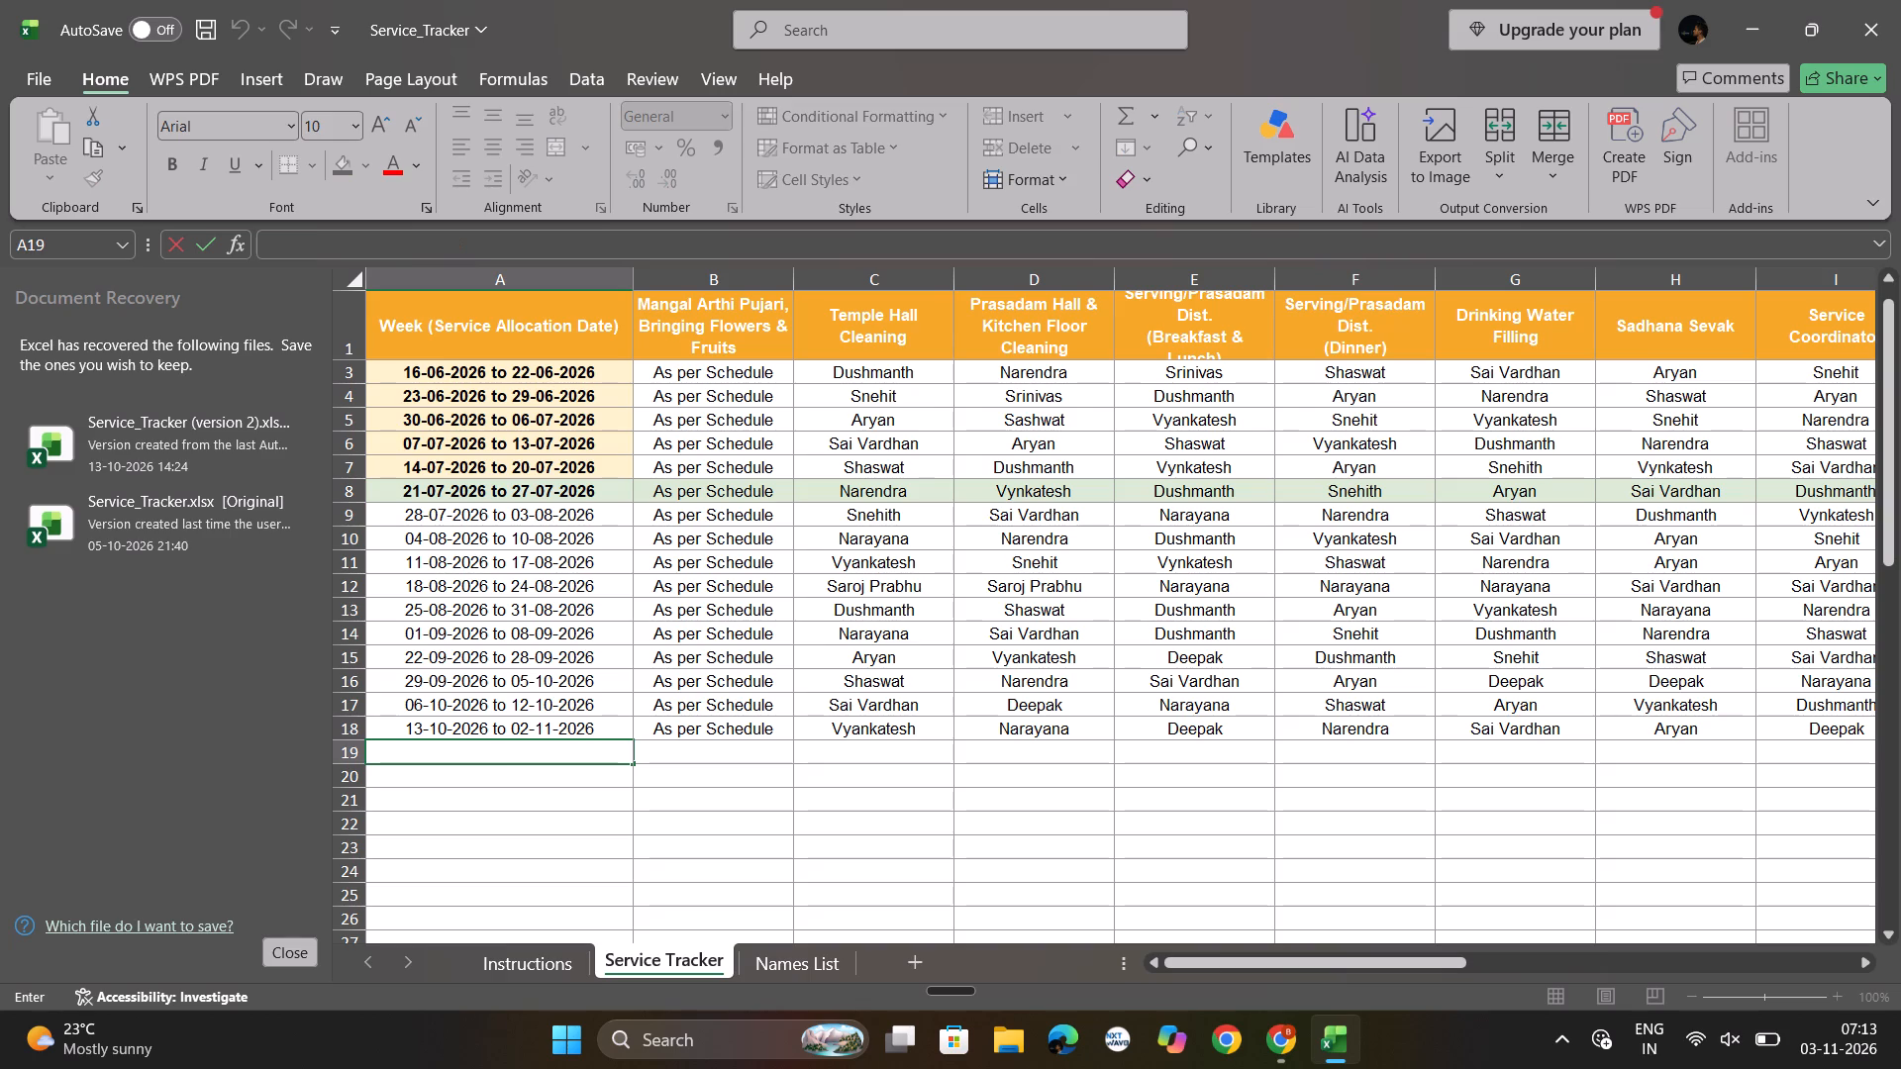
text(3-11-2026)
key(space)
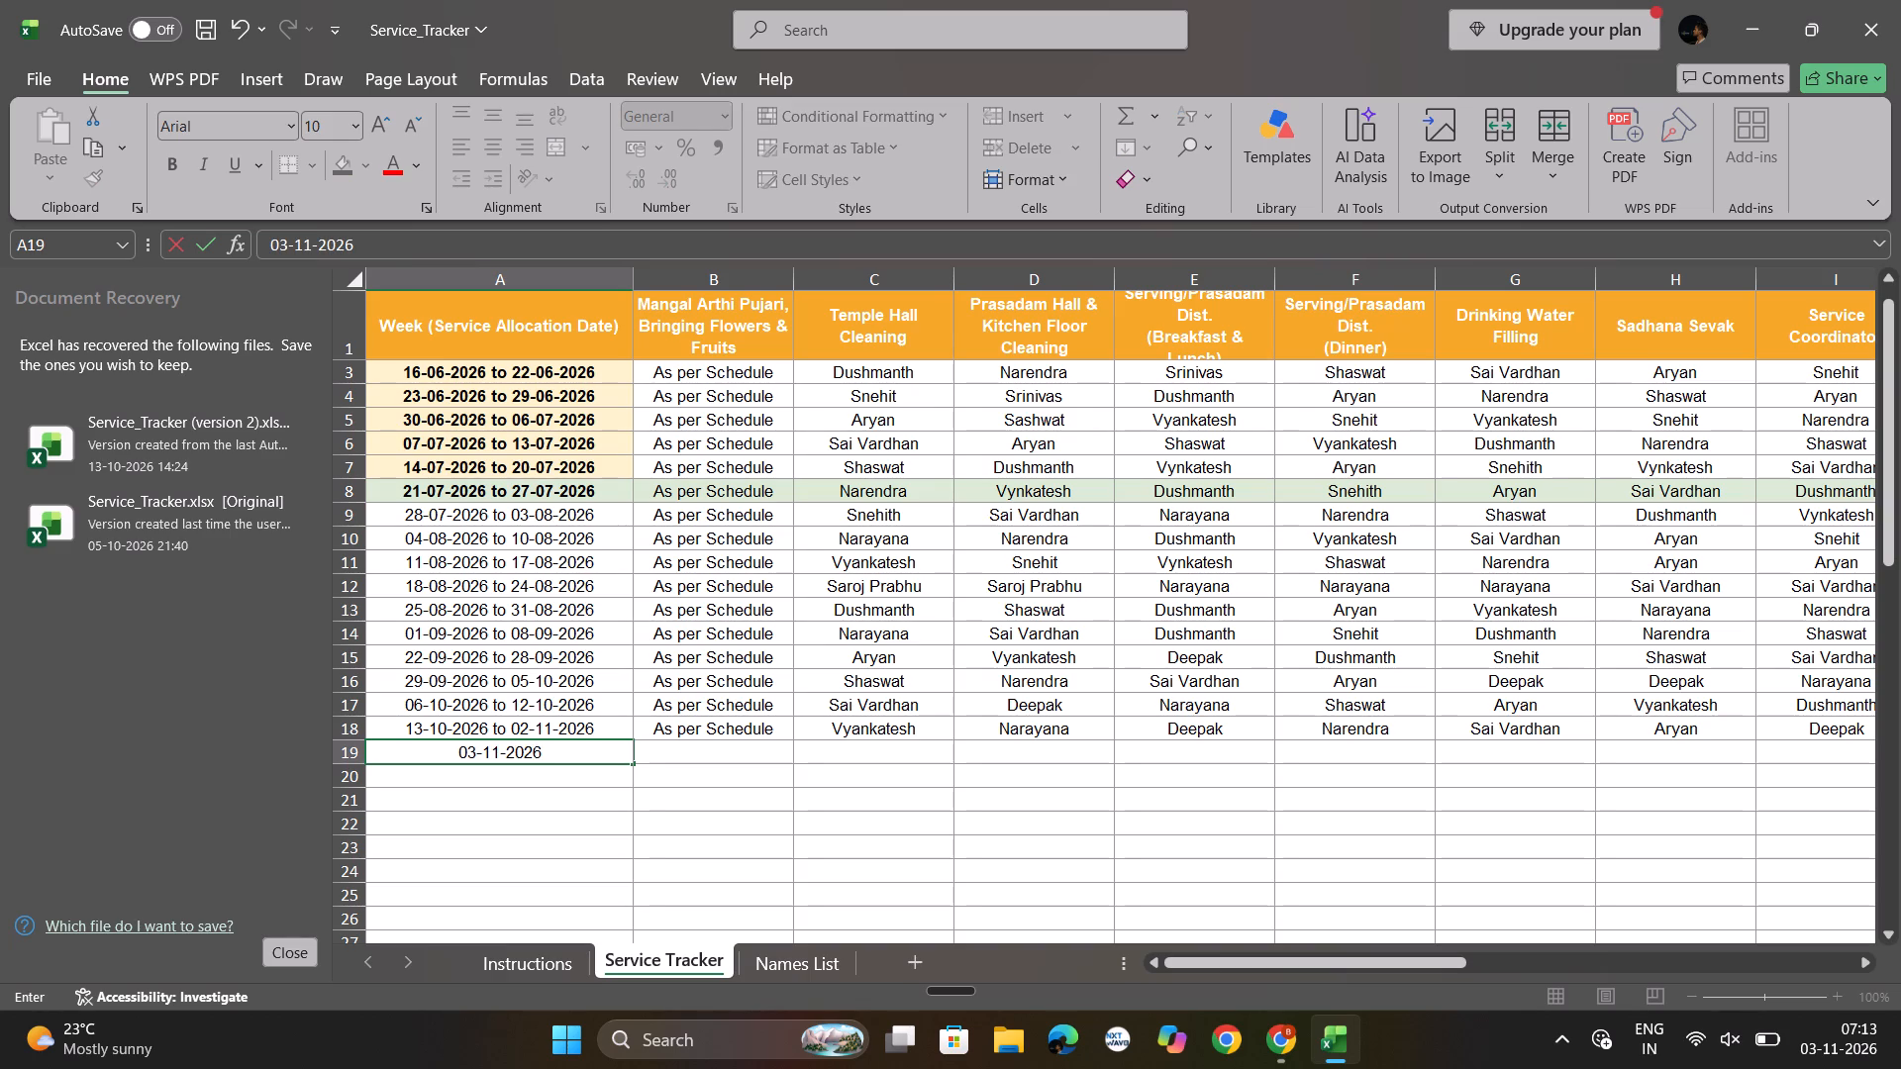
text(to)
key(space)
click(1817, 1040)
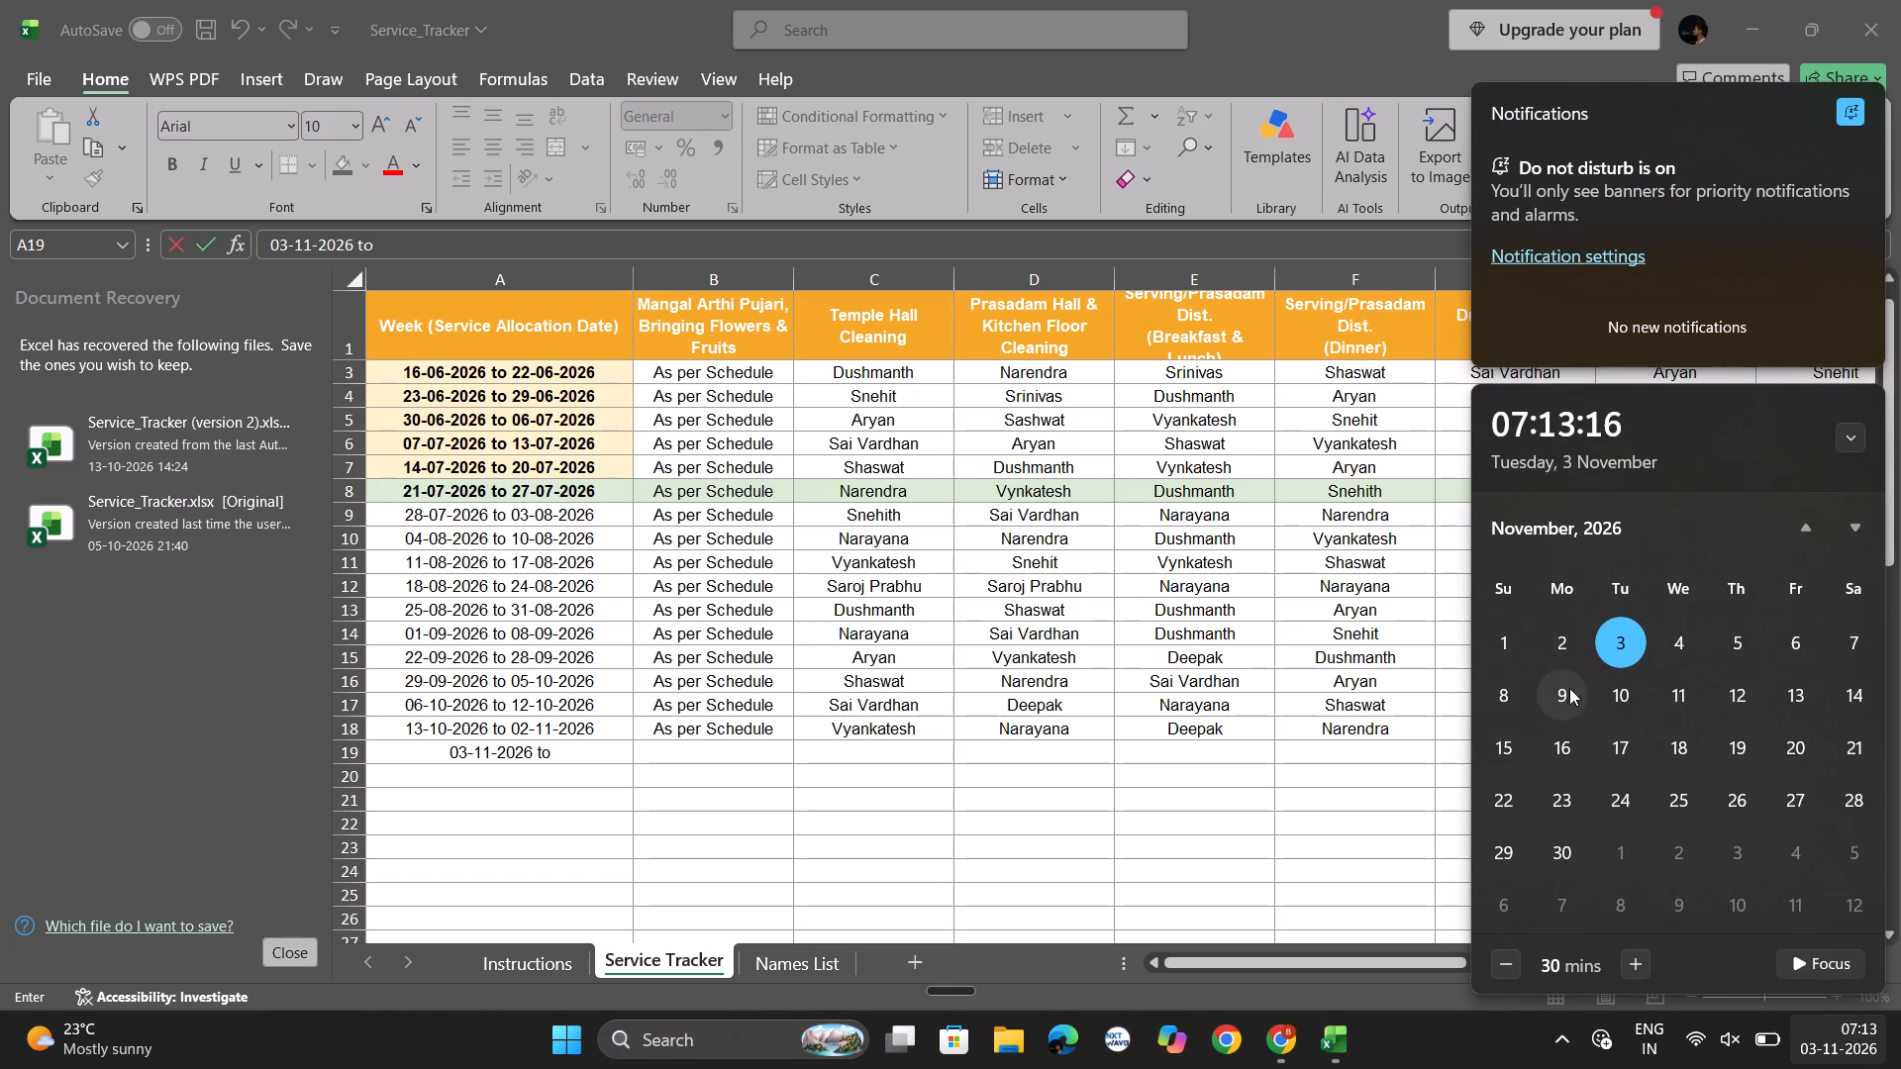
click(573, 754)
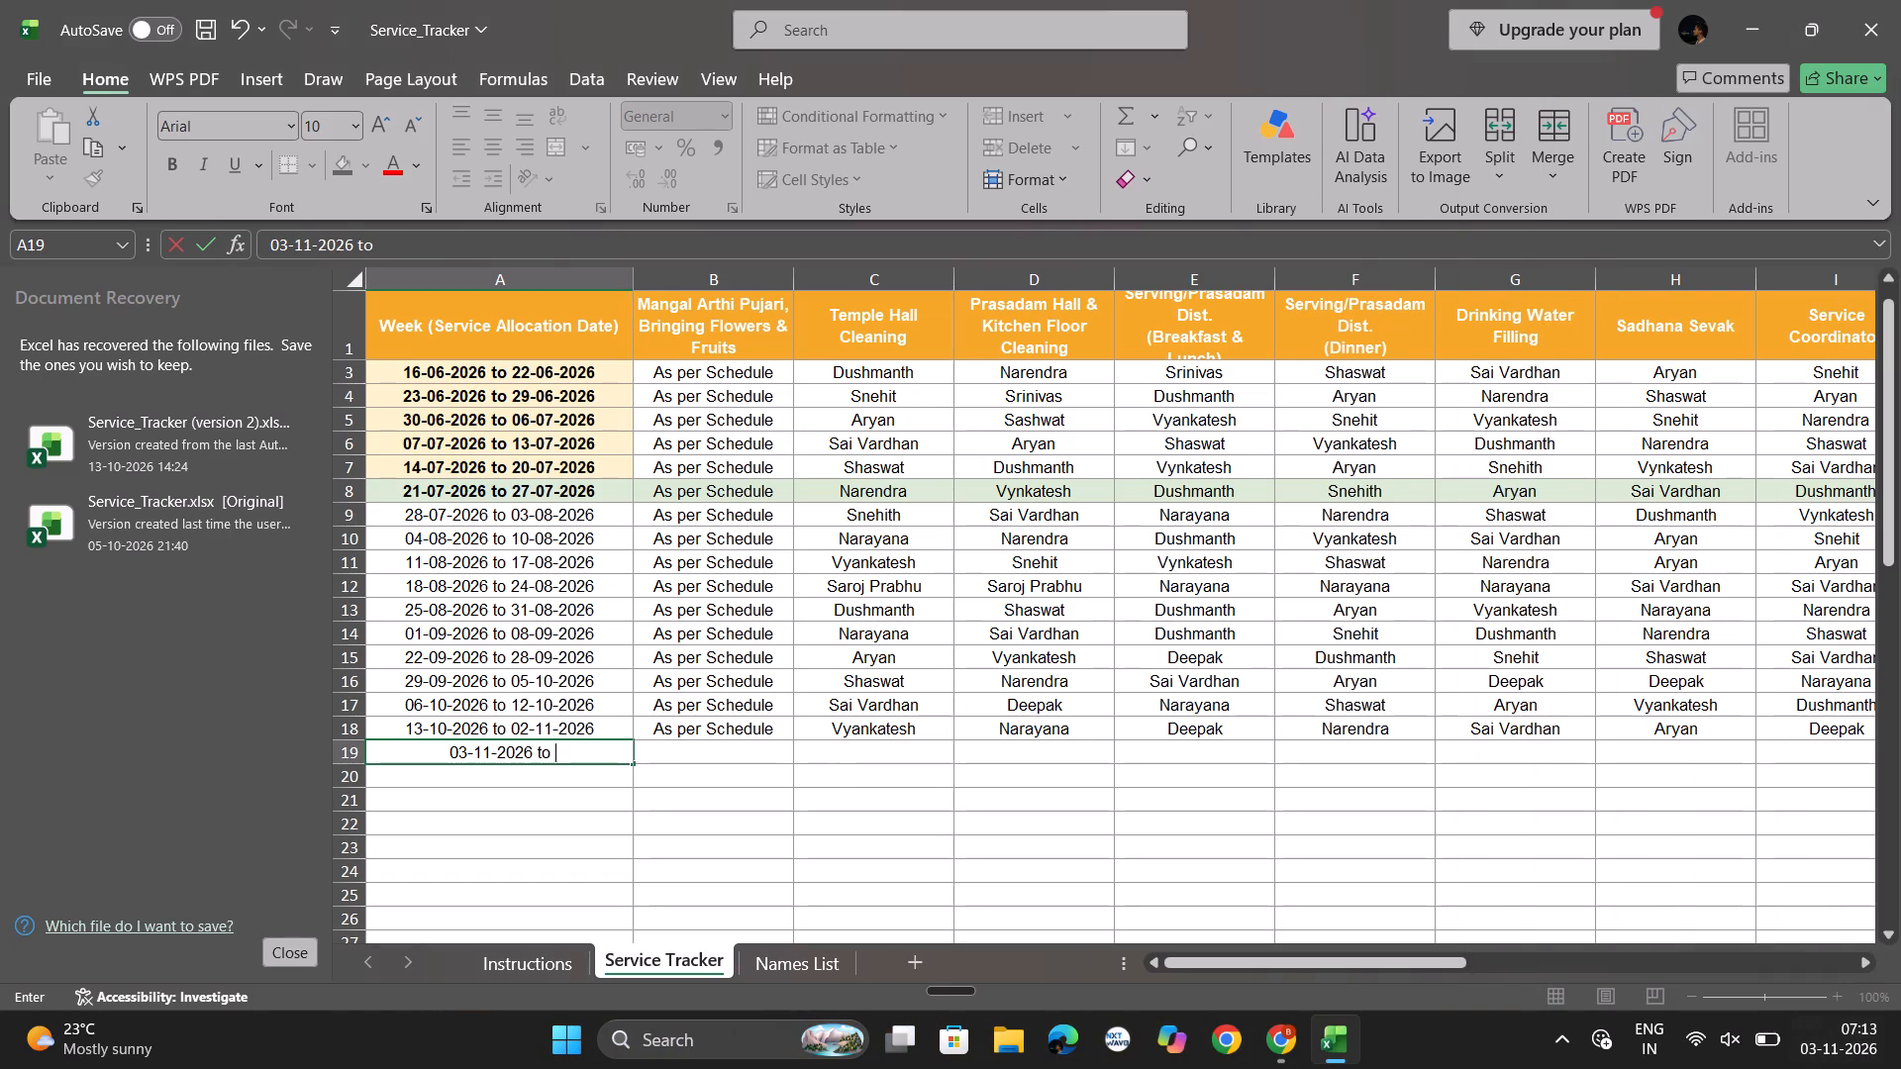
text(09)
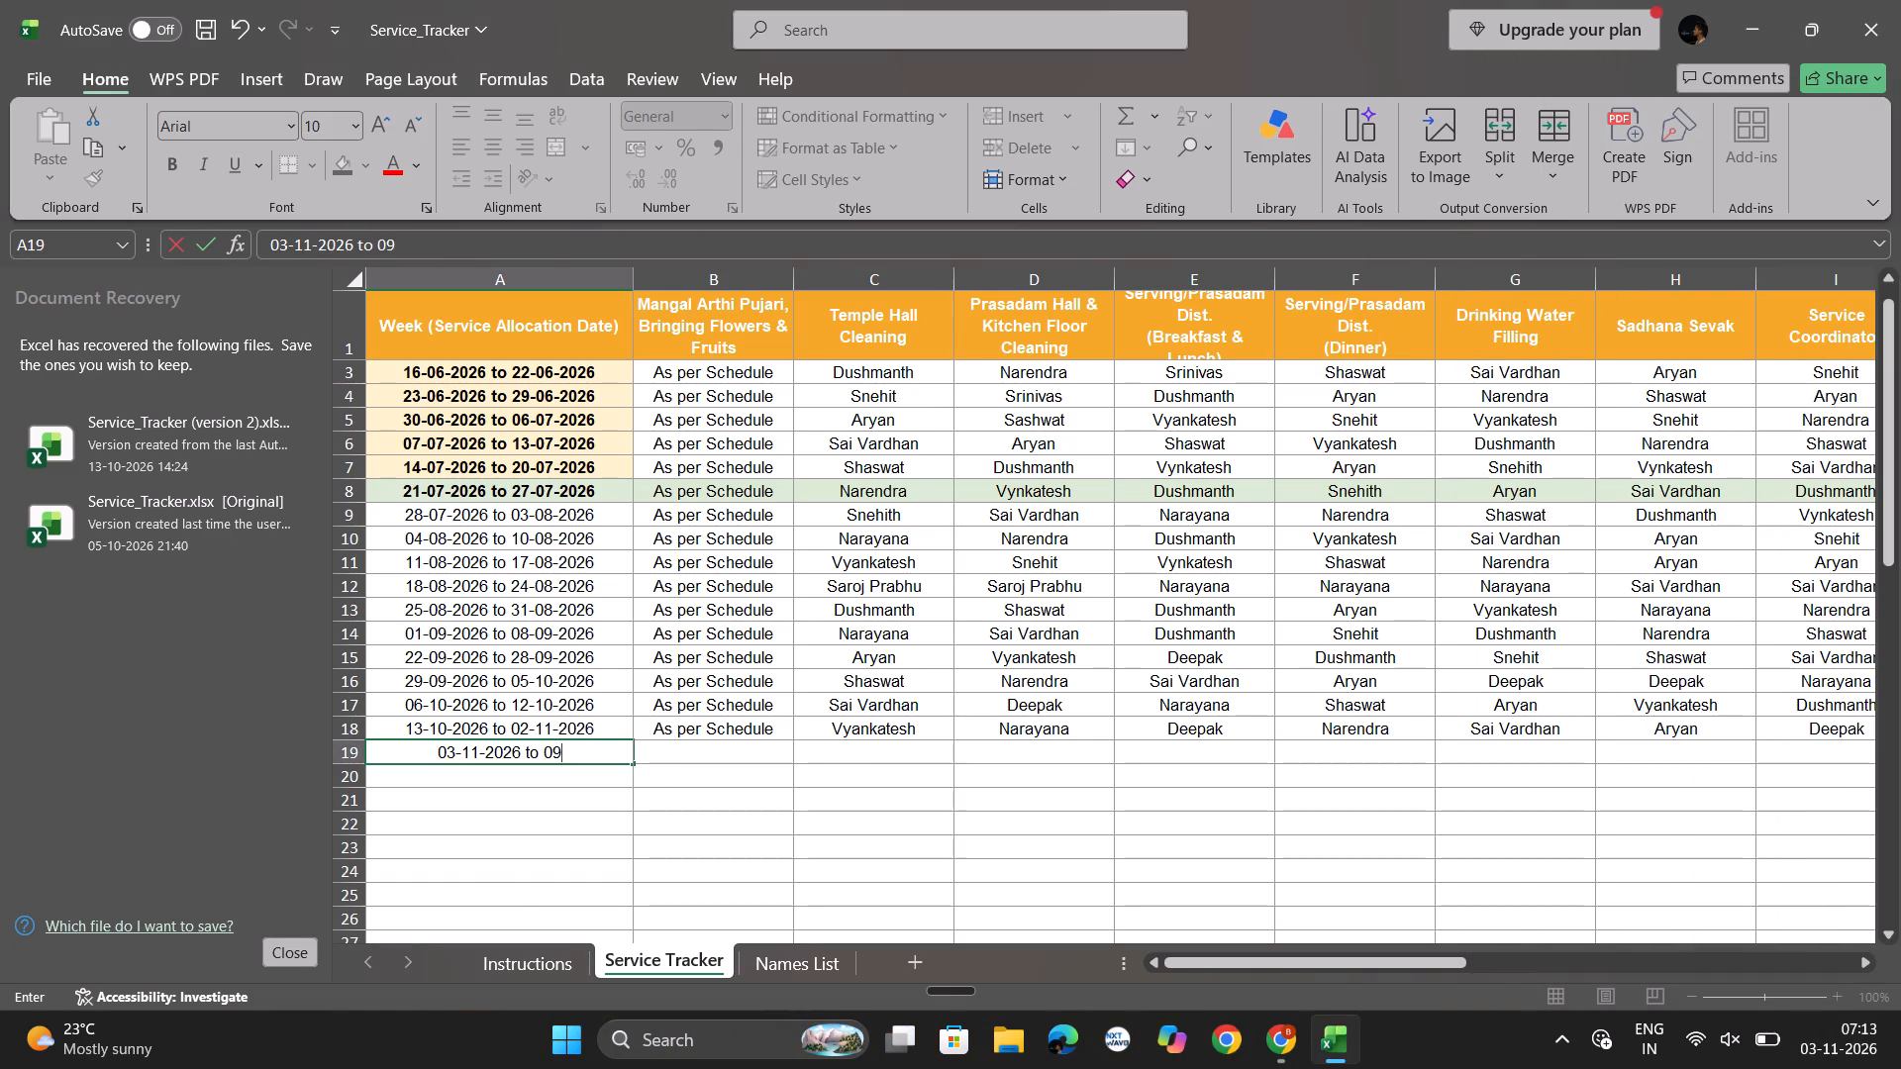
text(-11-)
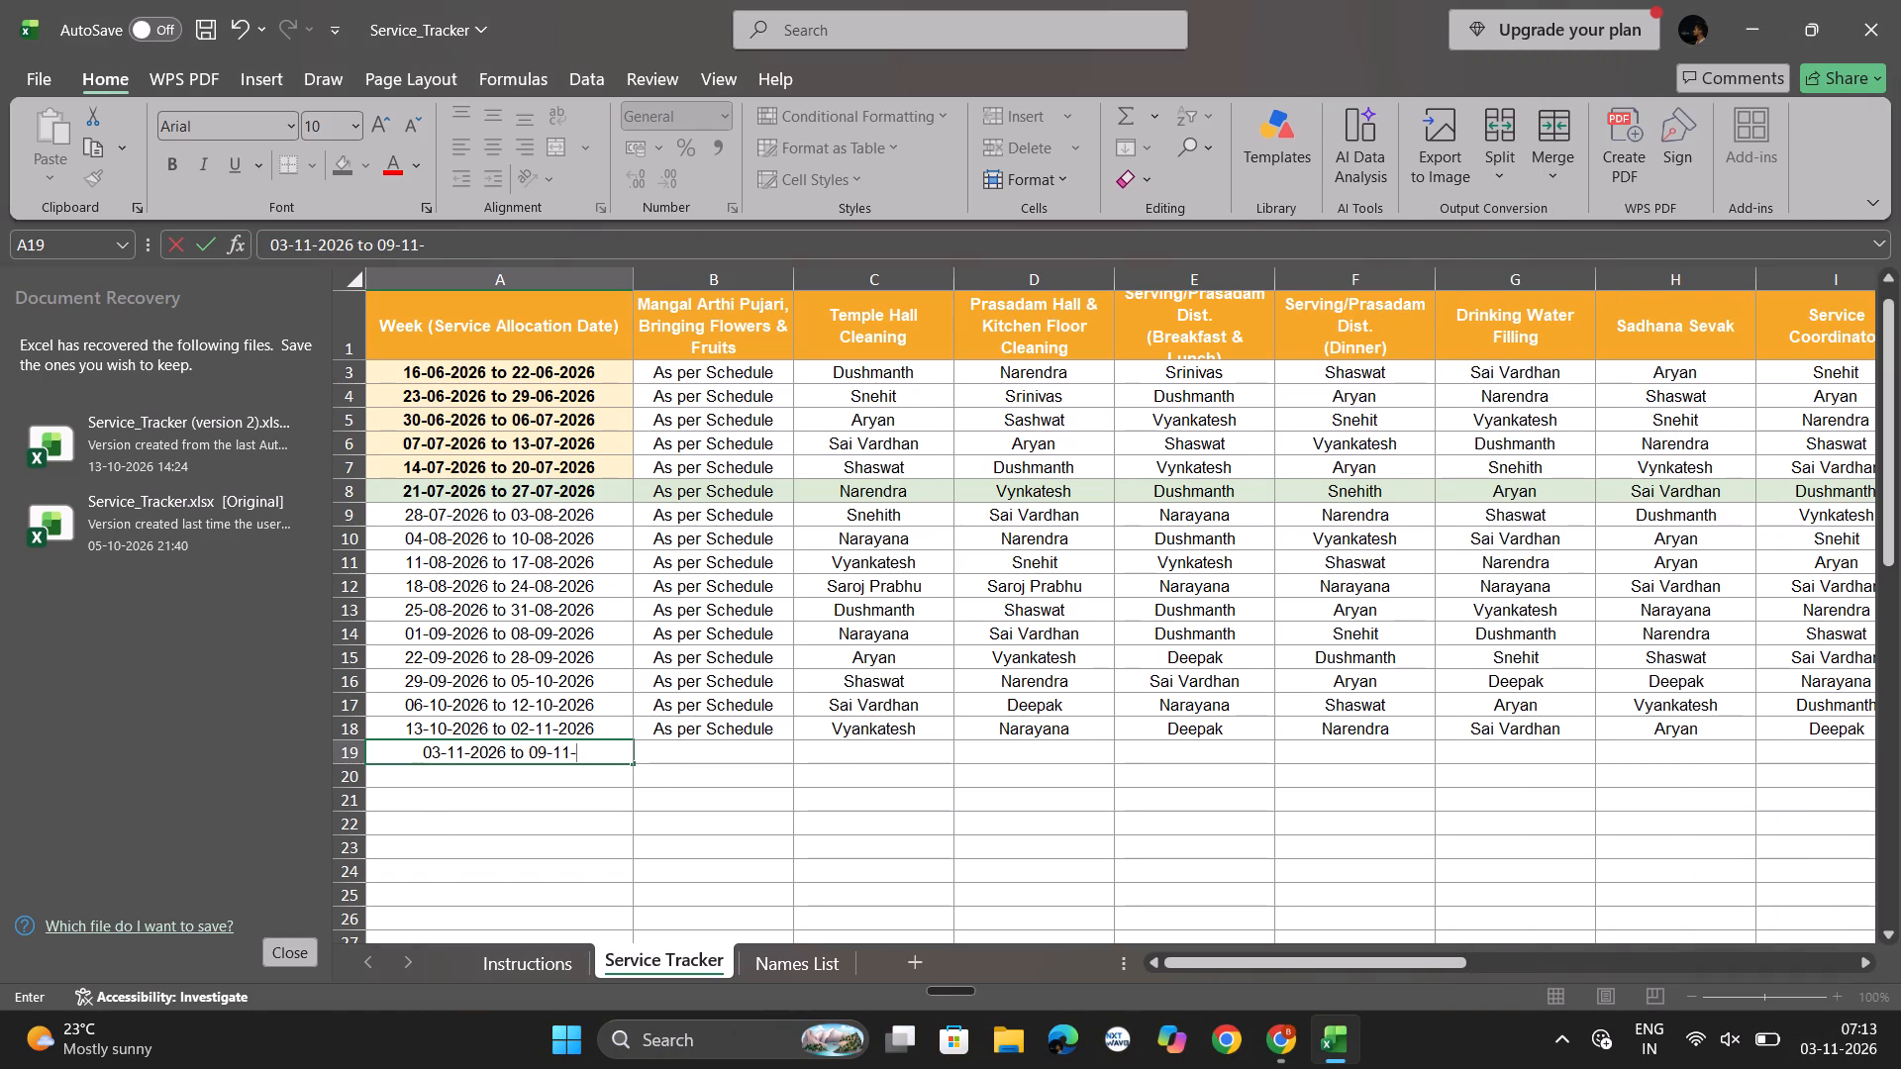
text(2026)
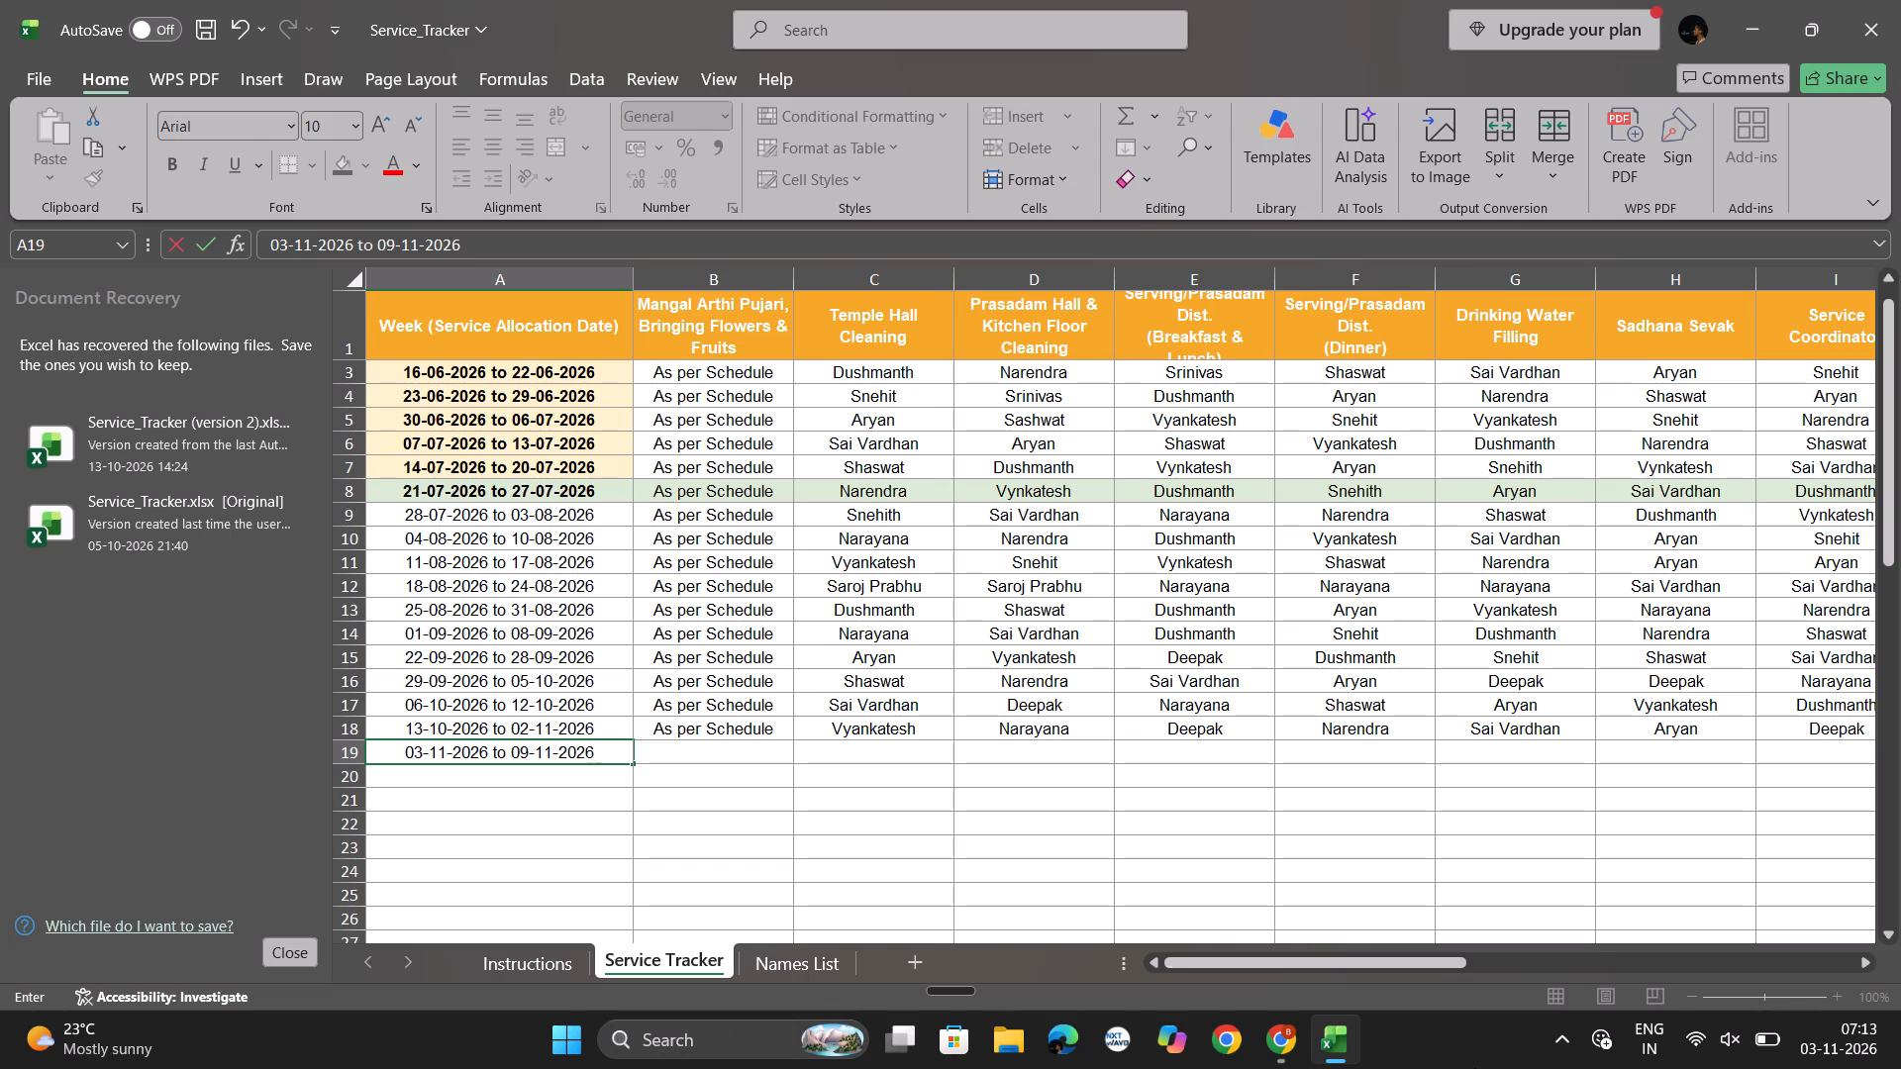
Switch to the Service List spreadsheet in Chrome and set the Service Allocation Date's start date to 03-11-2026.
click(1293, 1040)
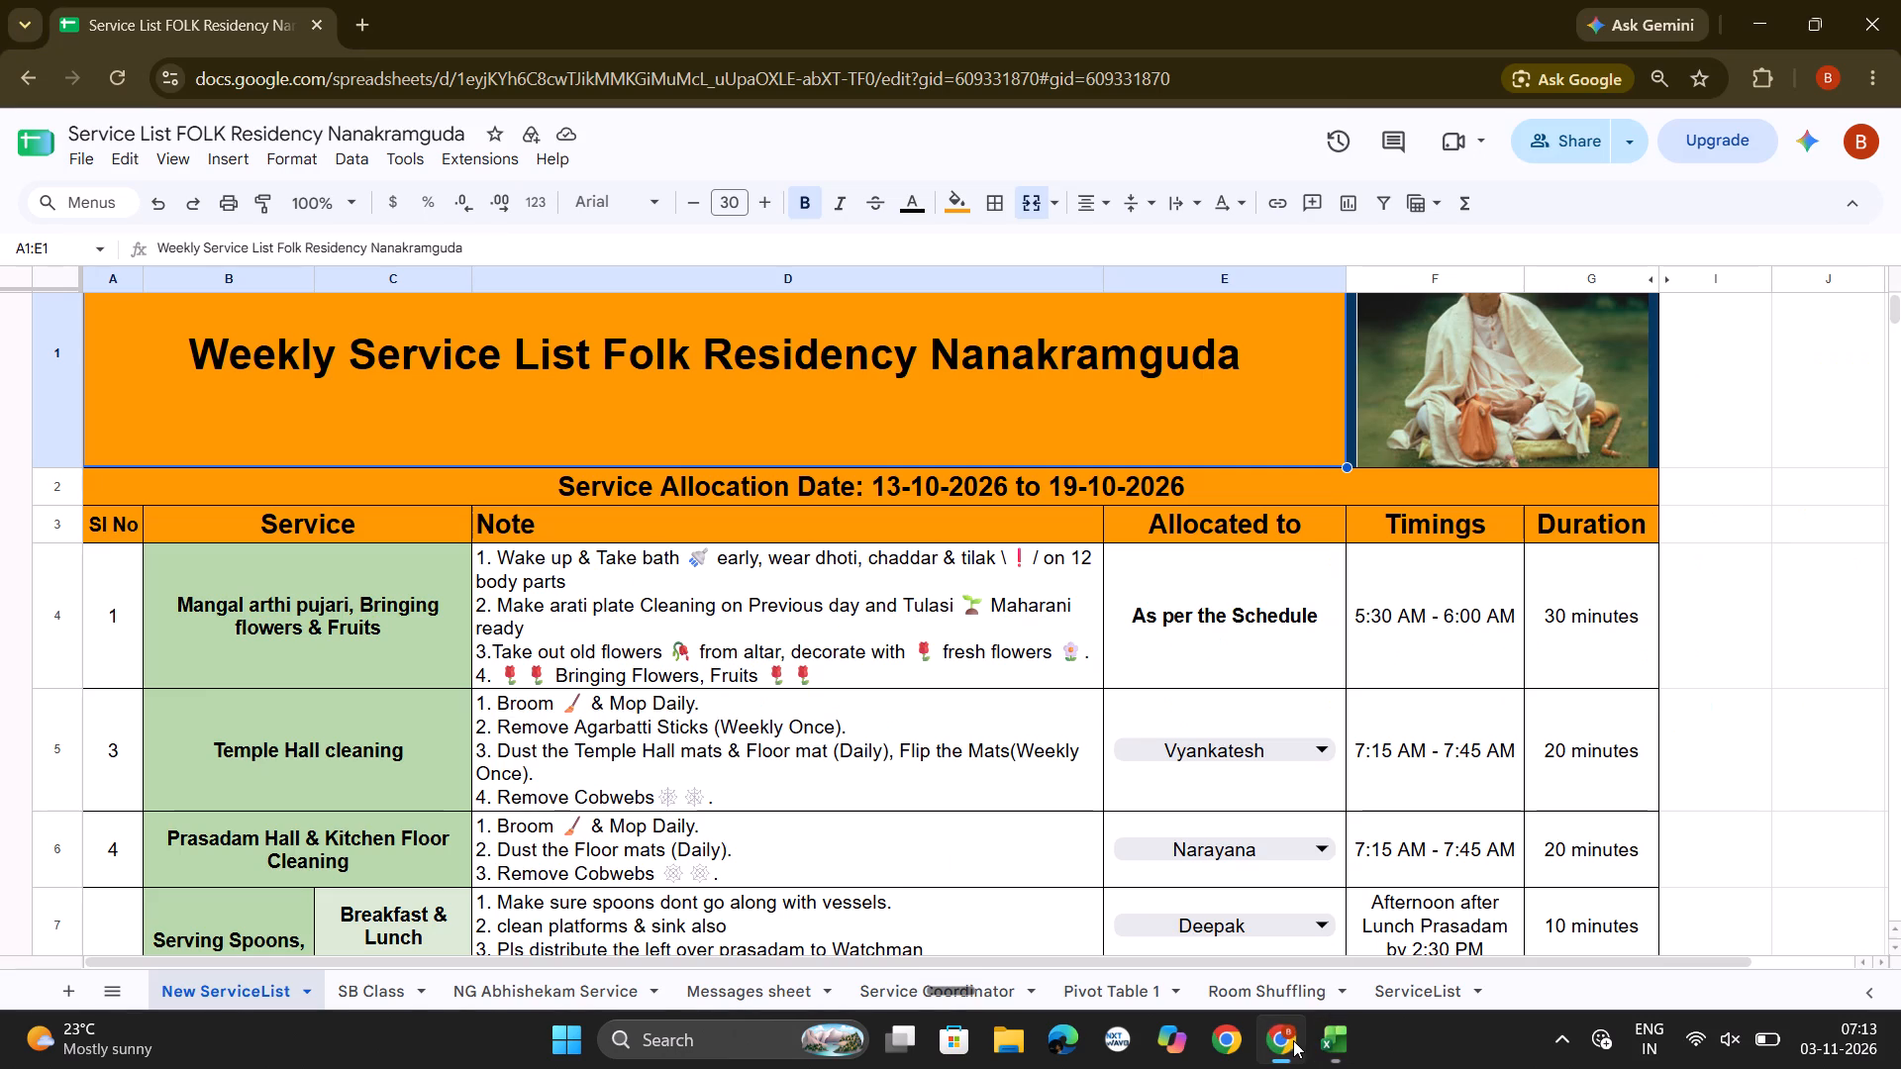
click(929, 484)
click(929, 484)
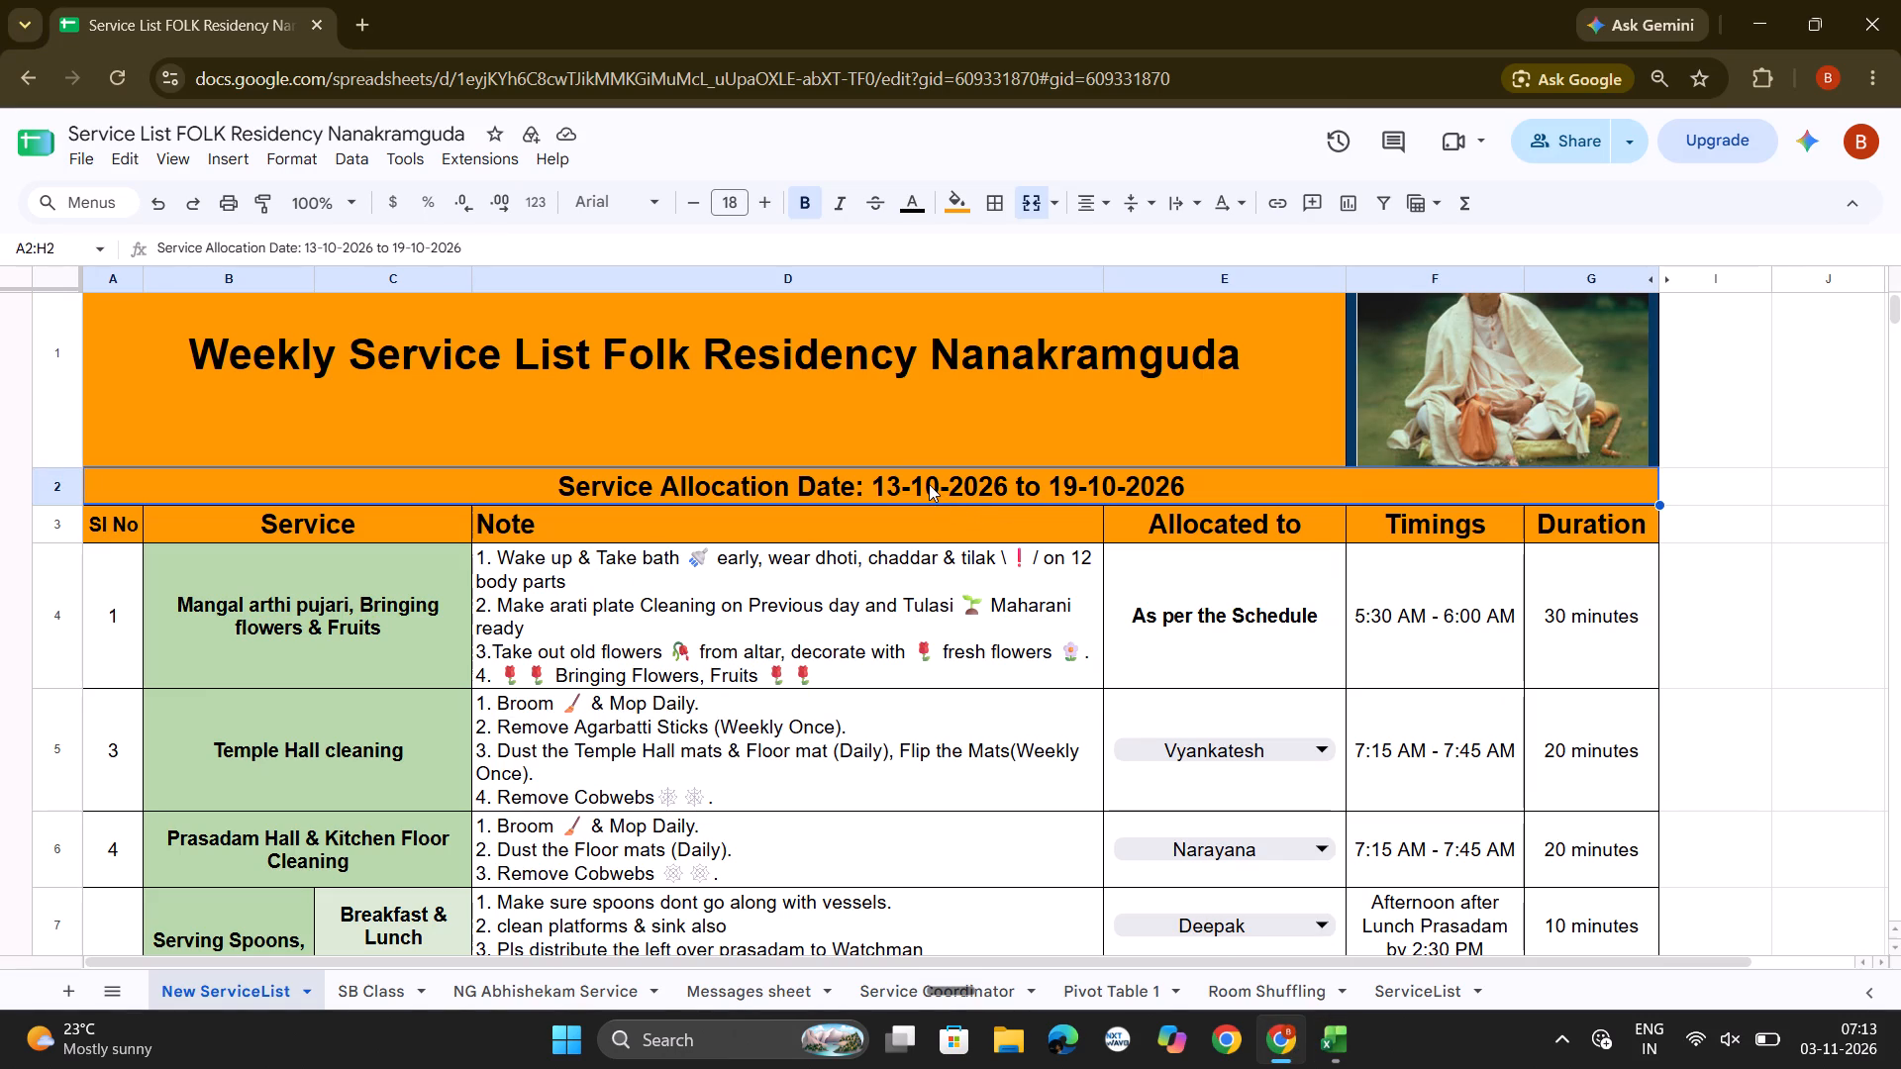
double_click(997, 485)
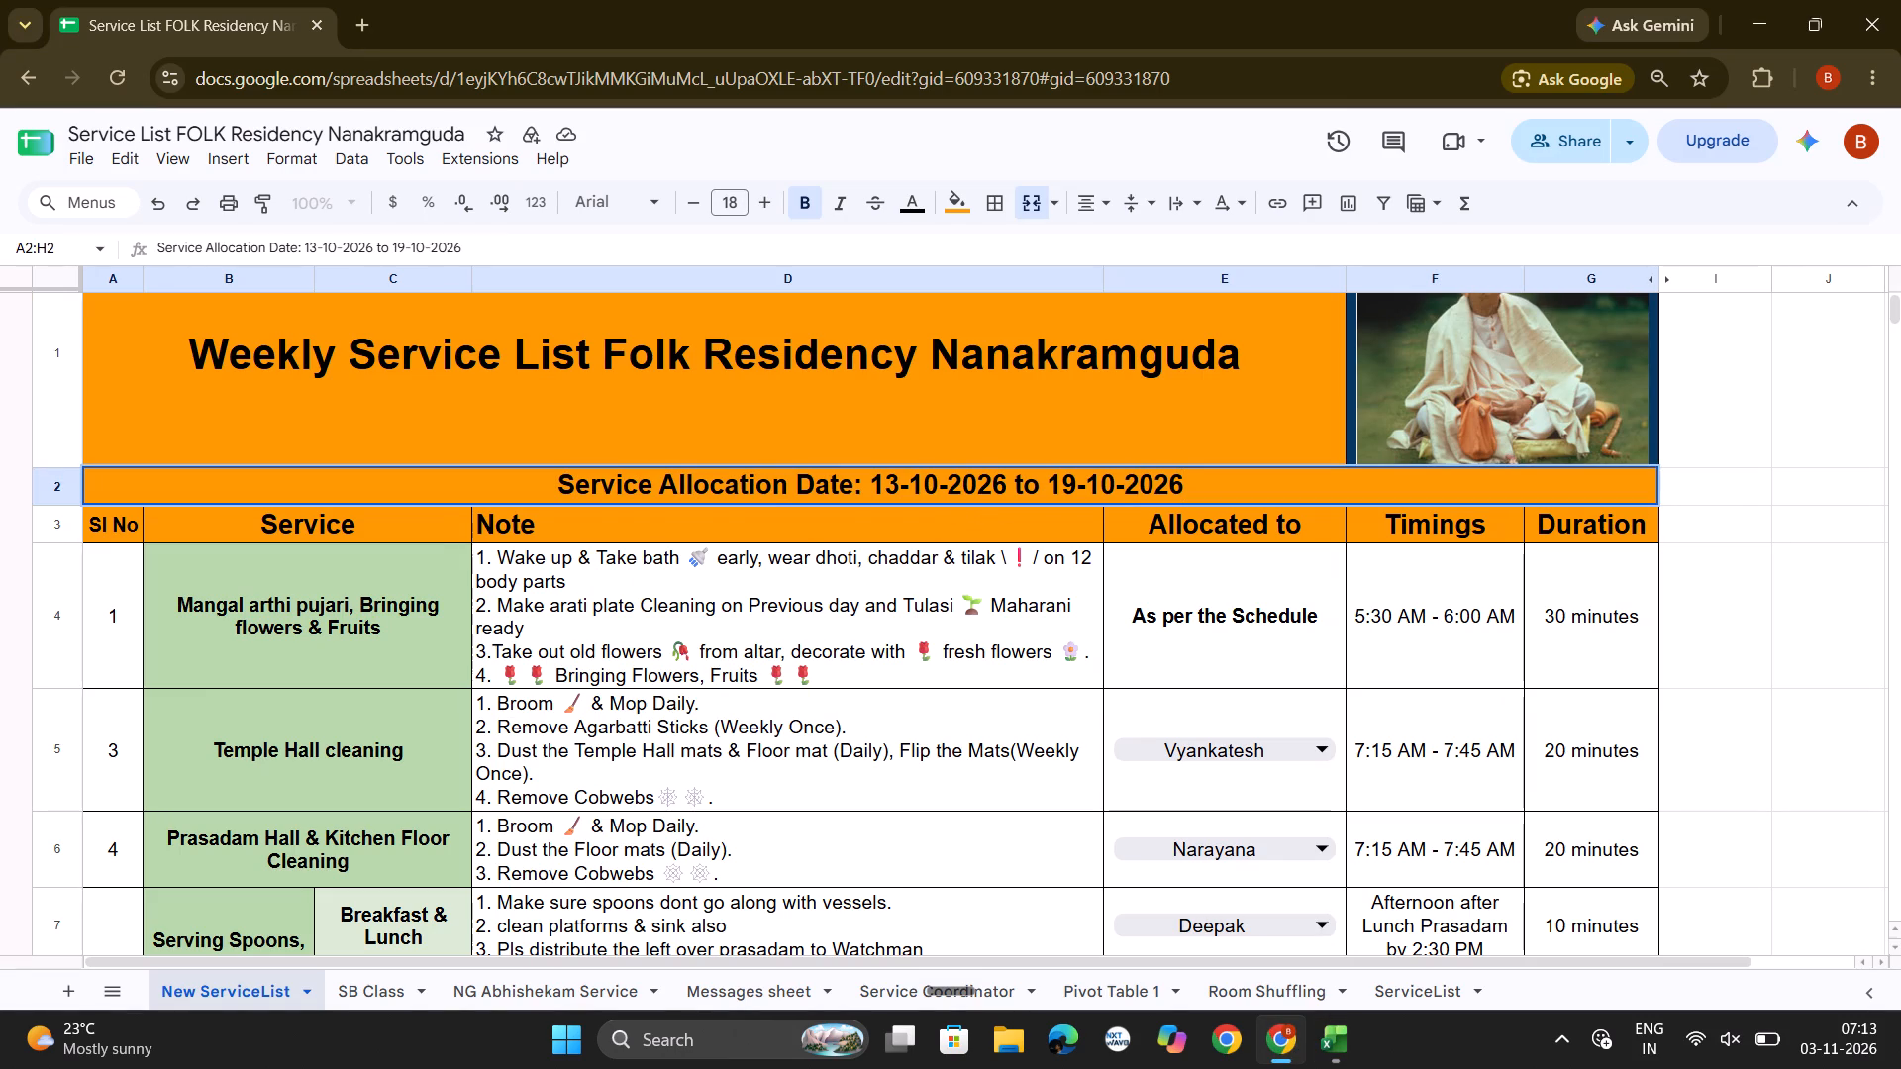
key(Left)
key(Left)
key(Left)
key(Left)
key(Left)
key(Left)
key(Left)
key(Left)
key(Left)
key(Left)
key(Left)
key(Left)
key(Left)
key(Left)
key(Left)
key(Left)
key(Left)
key(Left)
key(Left)
key(Left)
key(Left)
key(Left)
key(BackSpace)
key(0)
key(Right)
key(Right)
key(Right)
key(Right)
key(Right)
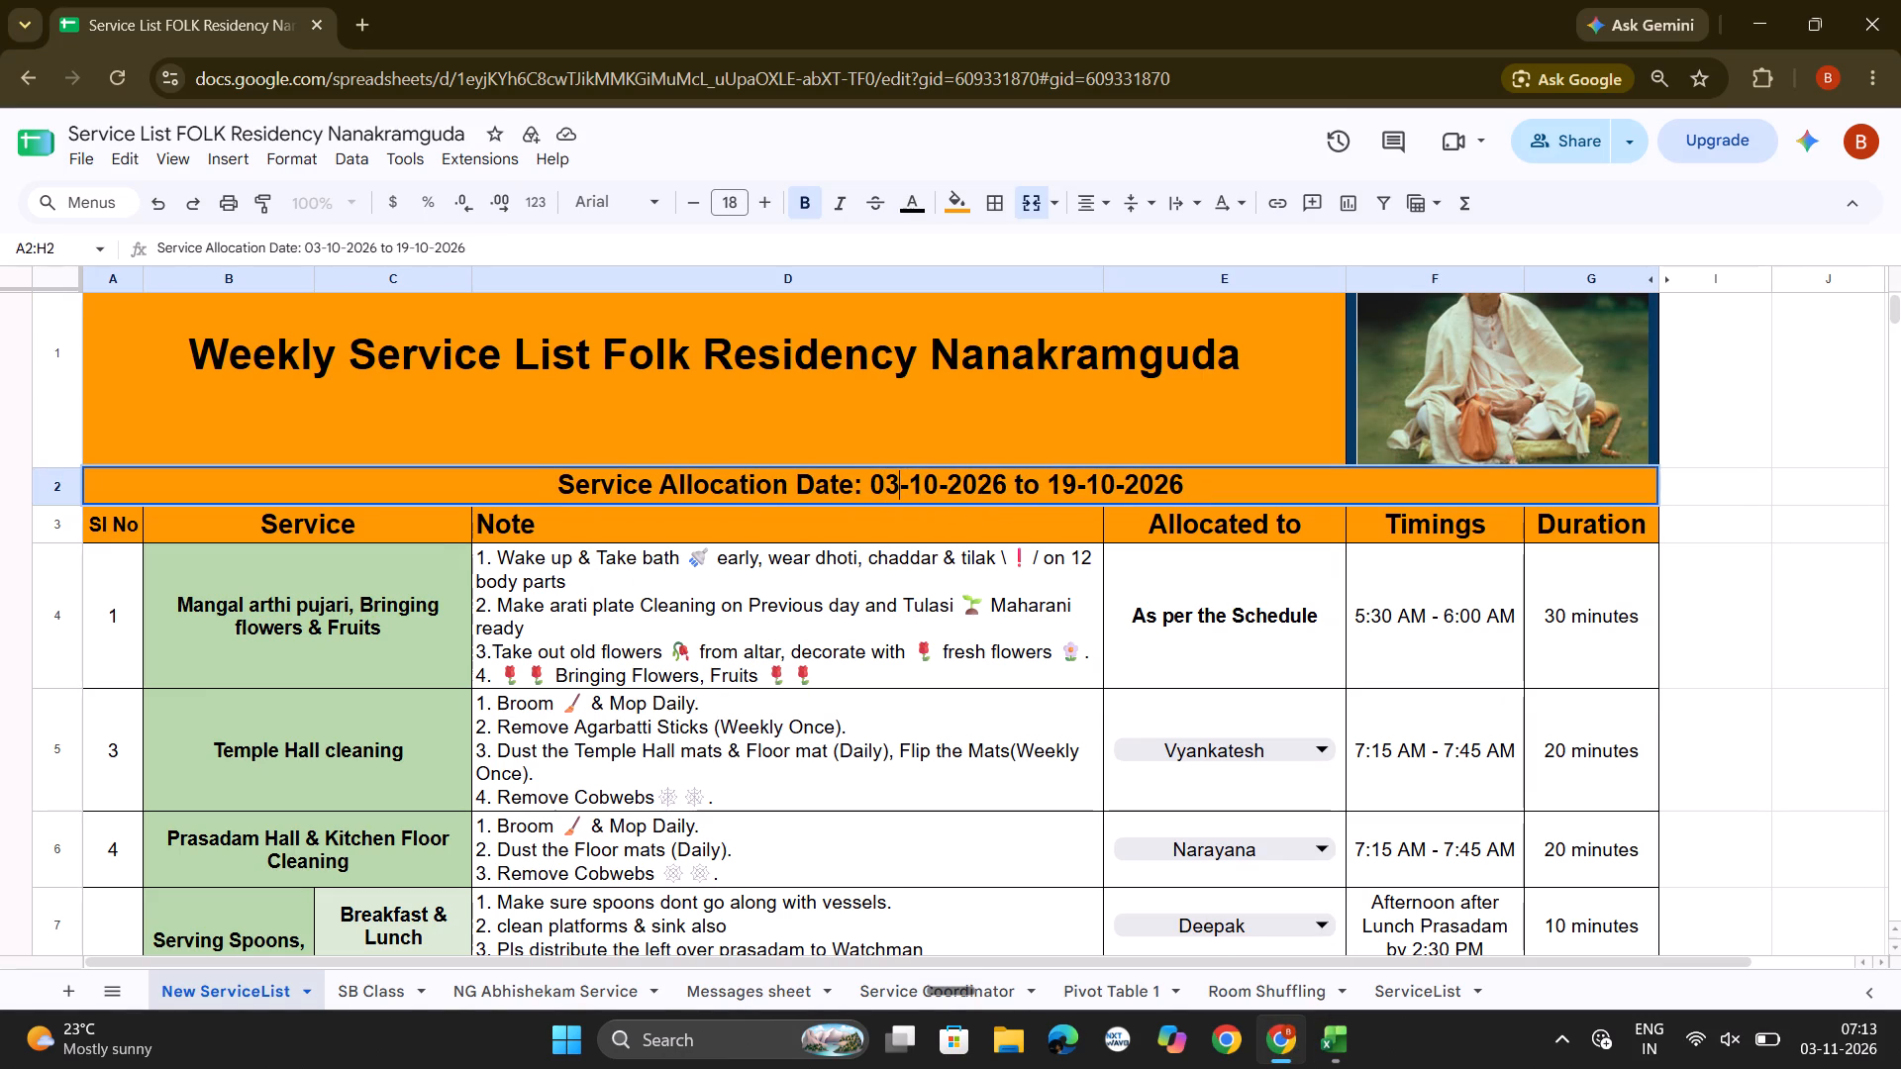
key(Left)
key(BackSpace)
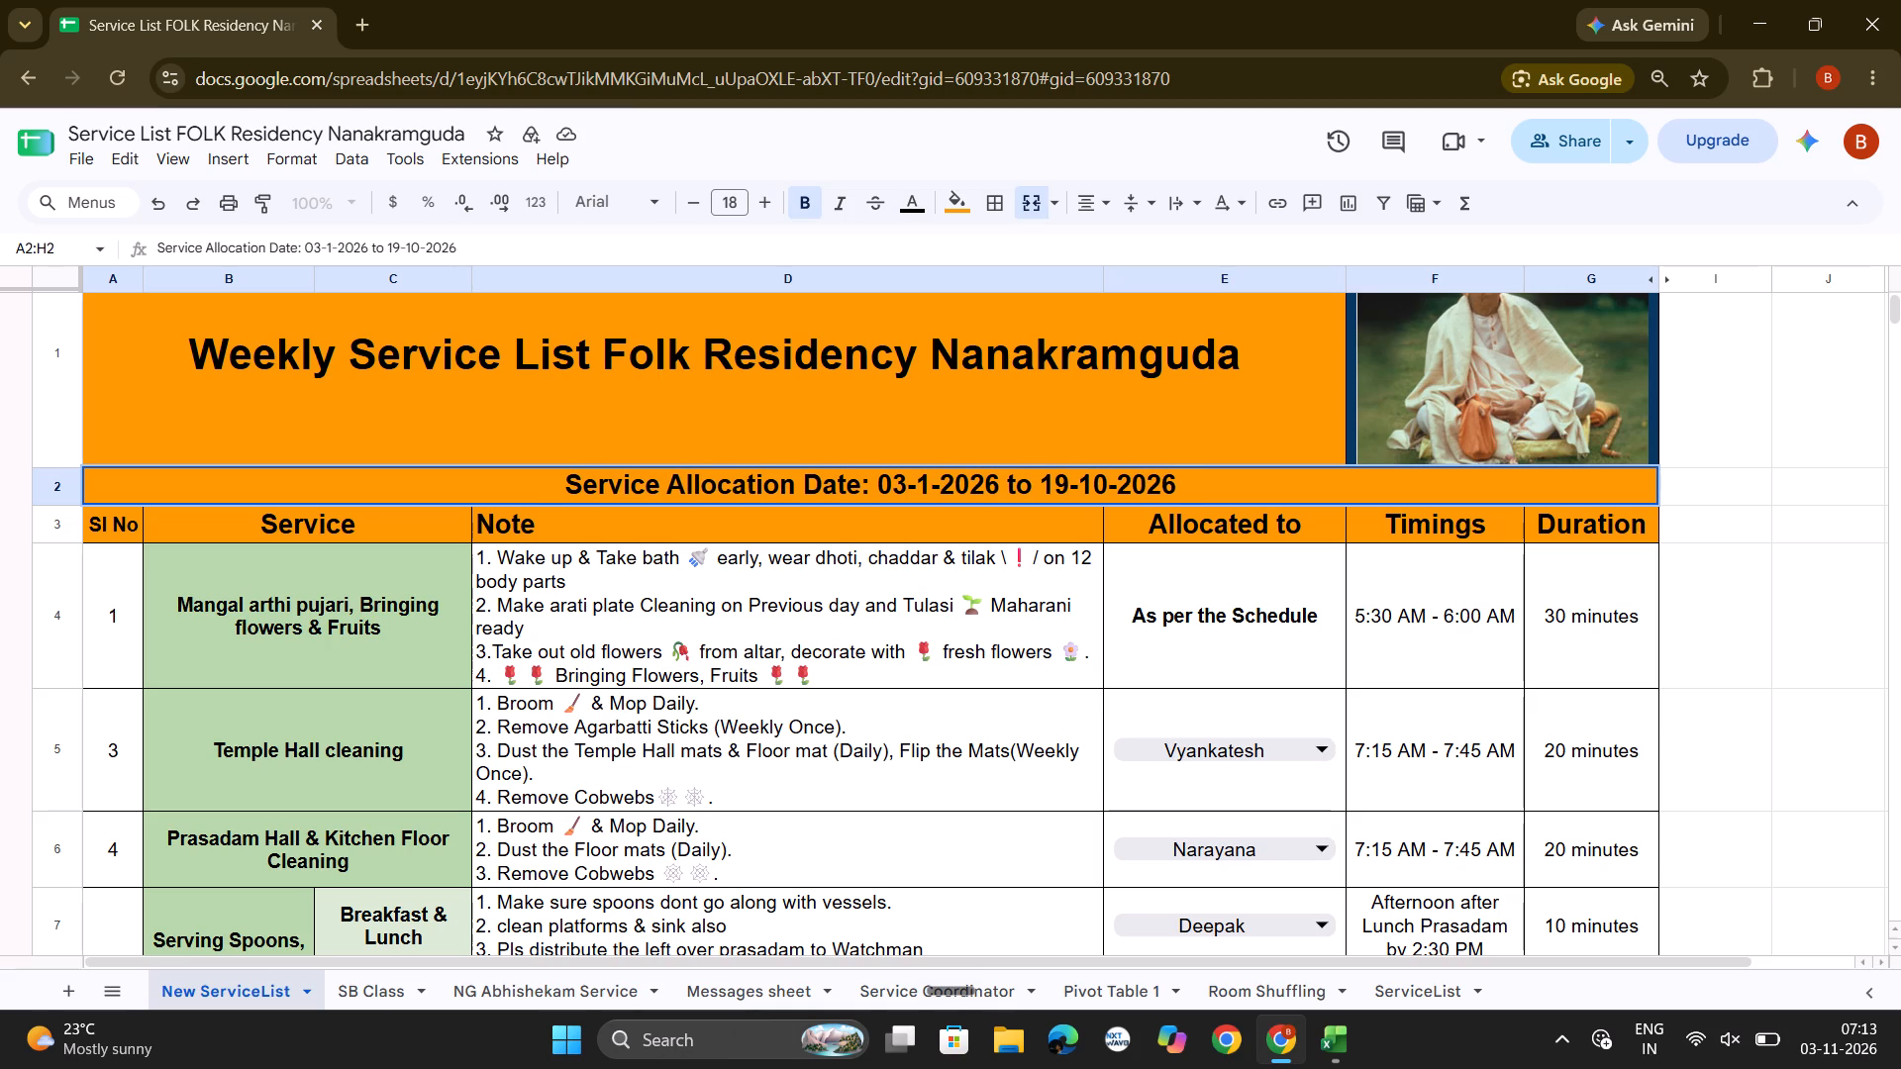
key(1)
Set the end date in the Service Allocation Date row to 09-11-2026.
key(Right)
key(Right)
key(Right)
key(Right)
key(Right)
key(Right)
key(Right)
key(Right)
key(Right)
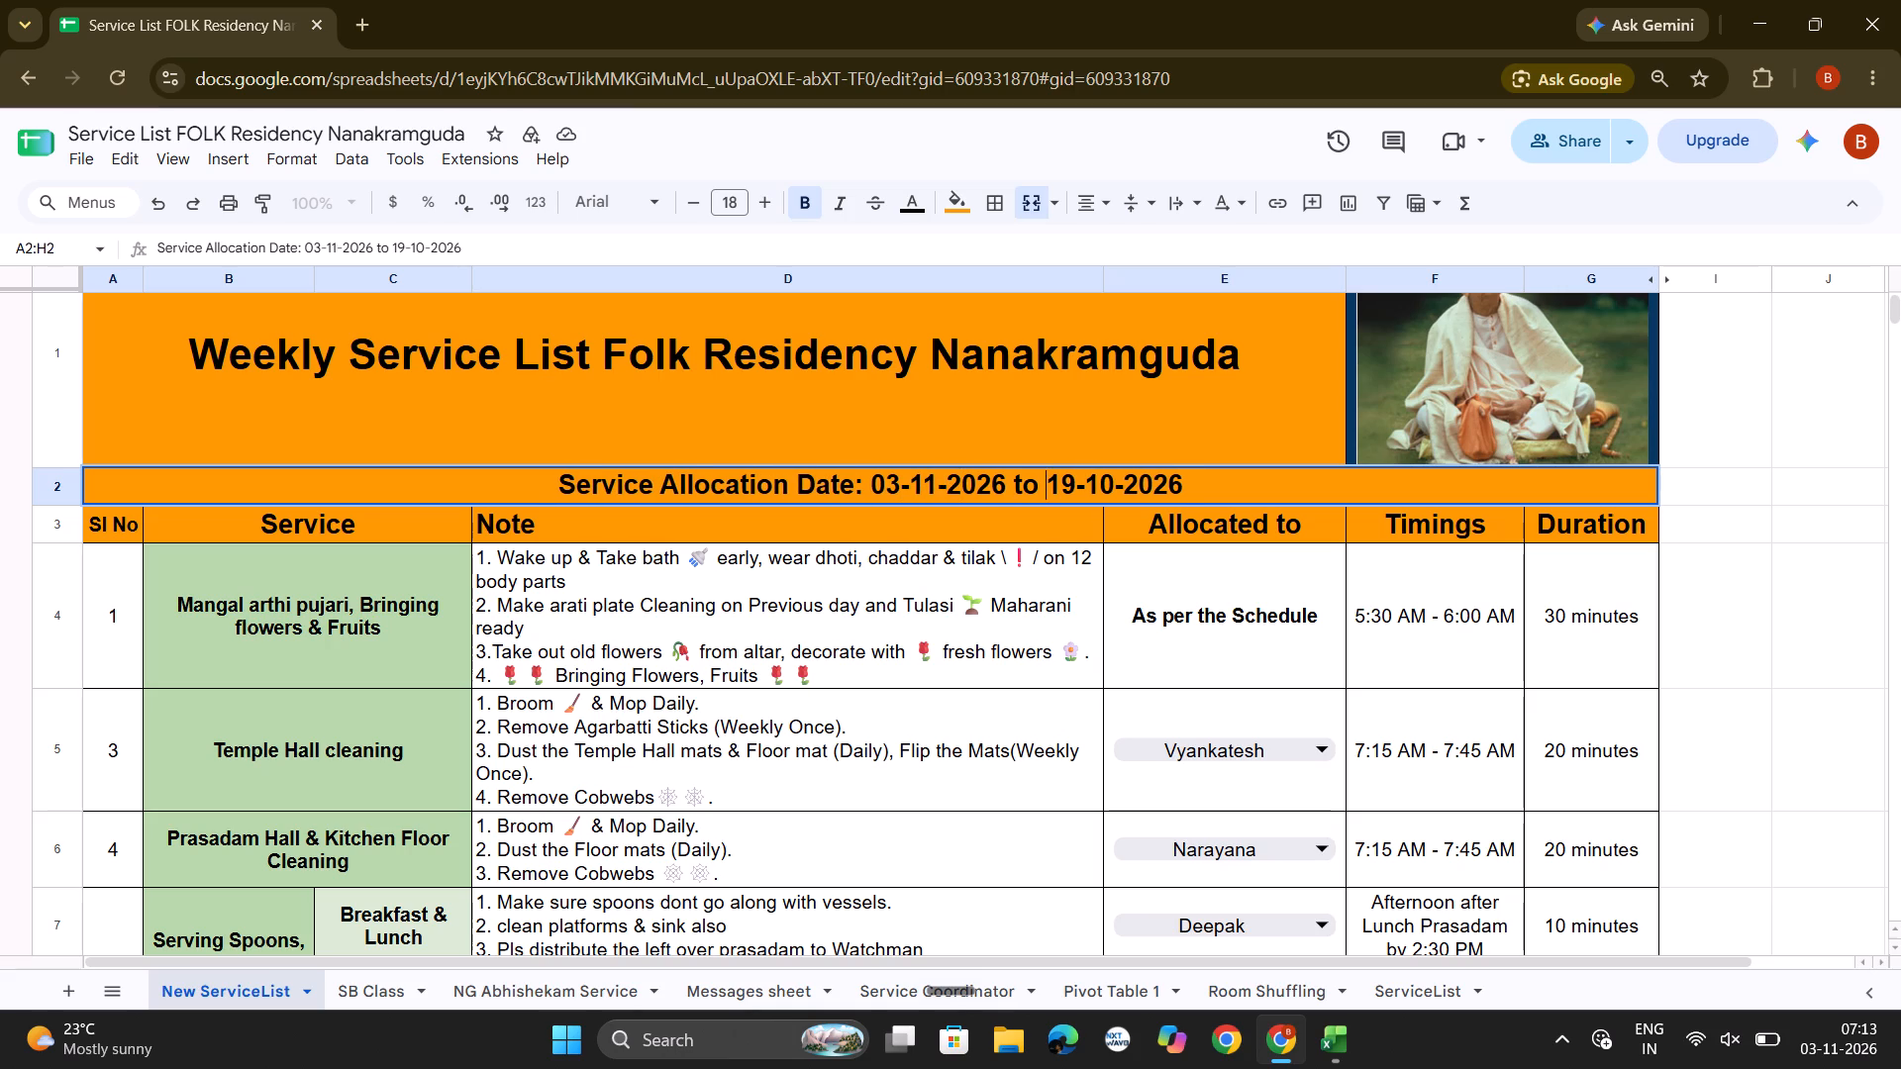
key(Right)
key(Right)
key(Right)
key(Left)
key(BackSpace)
key(BackSpace)
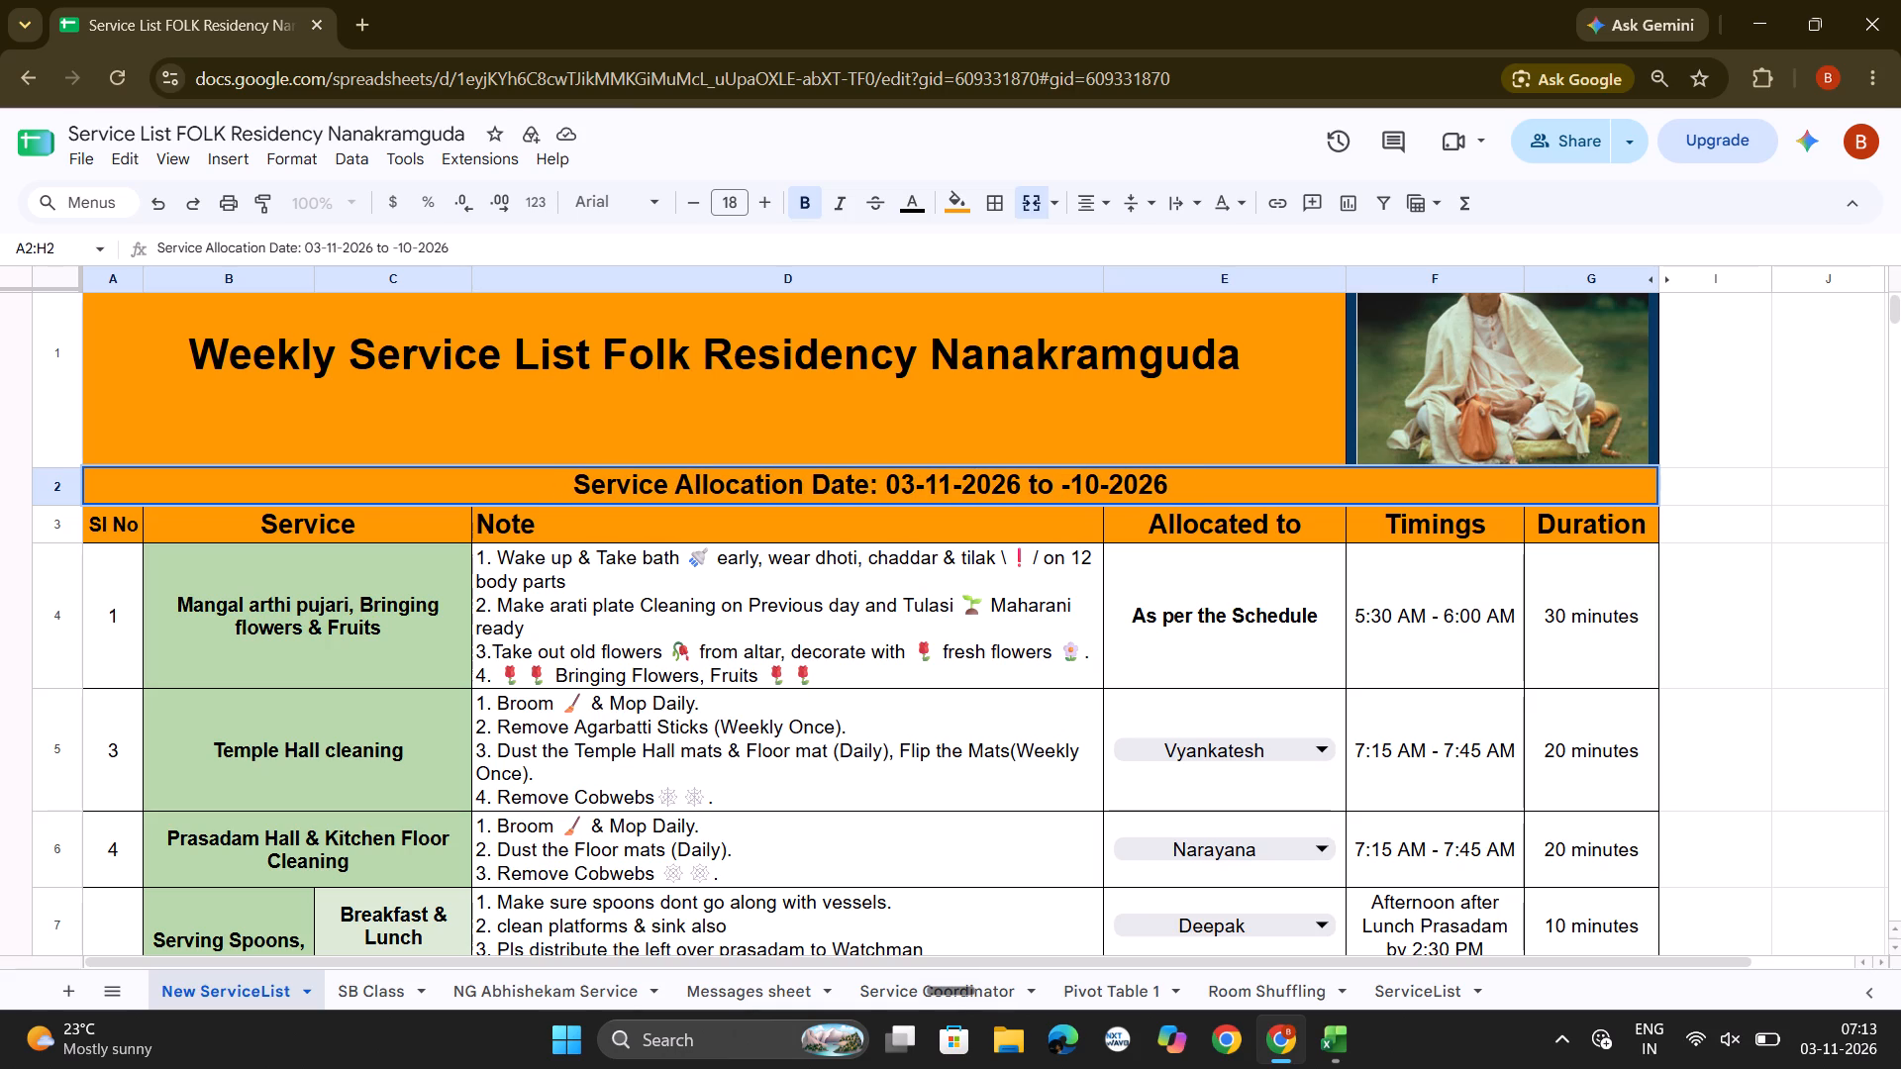
key(0)
key(9)
key(Right)
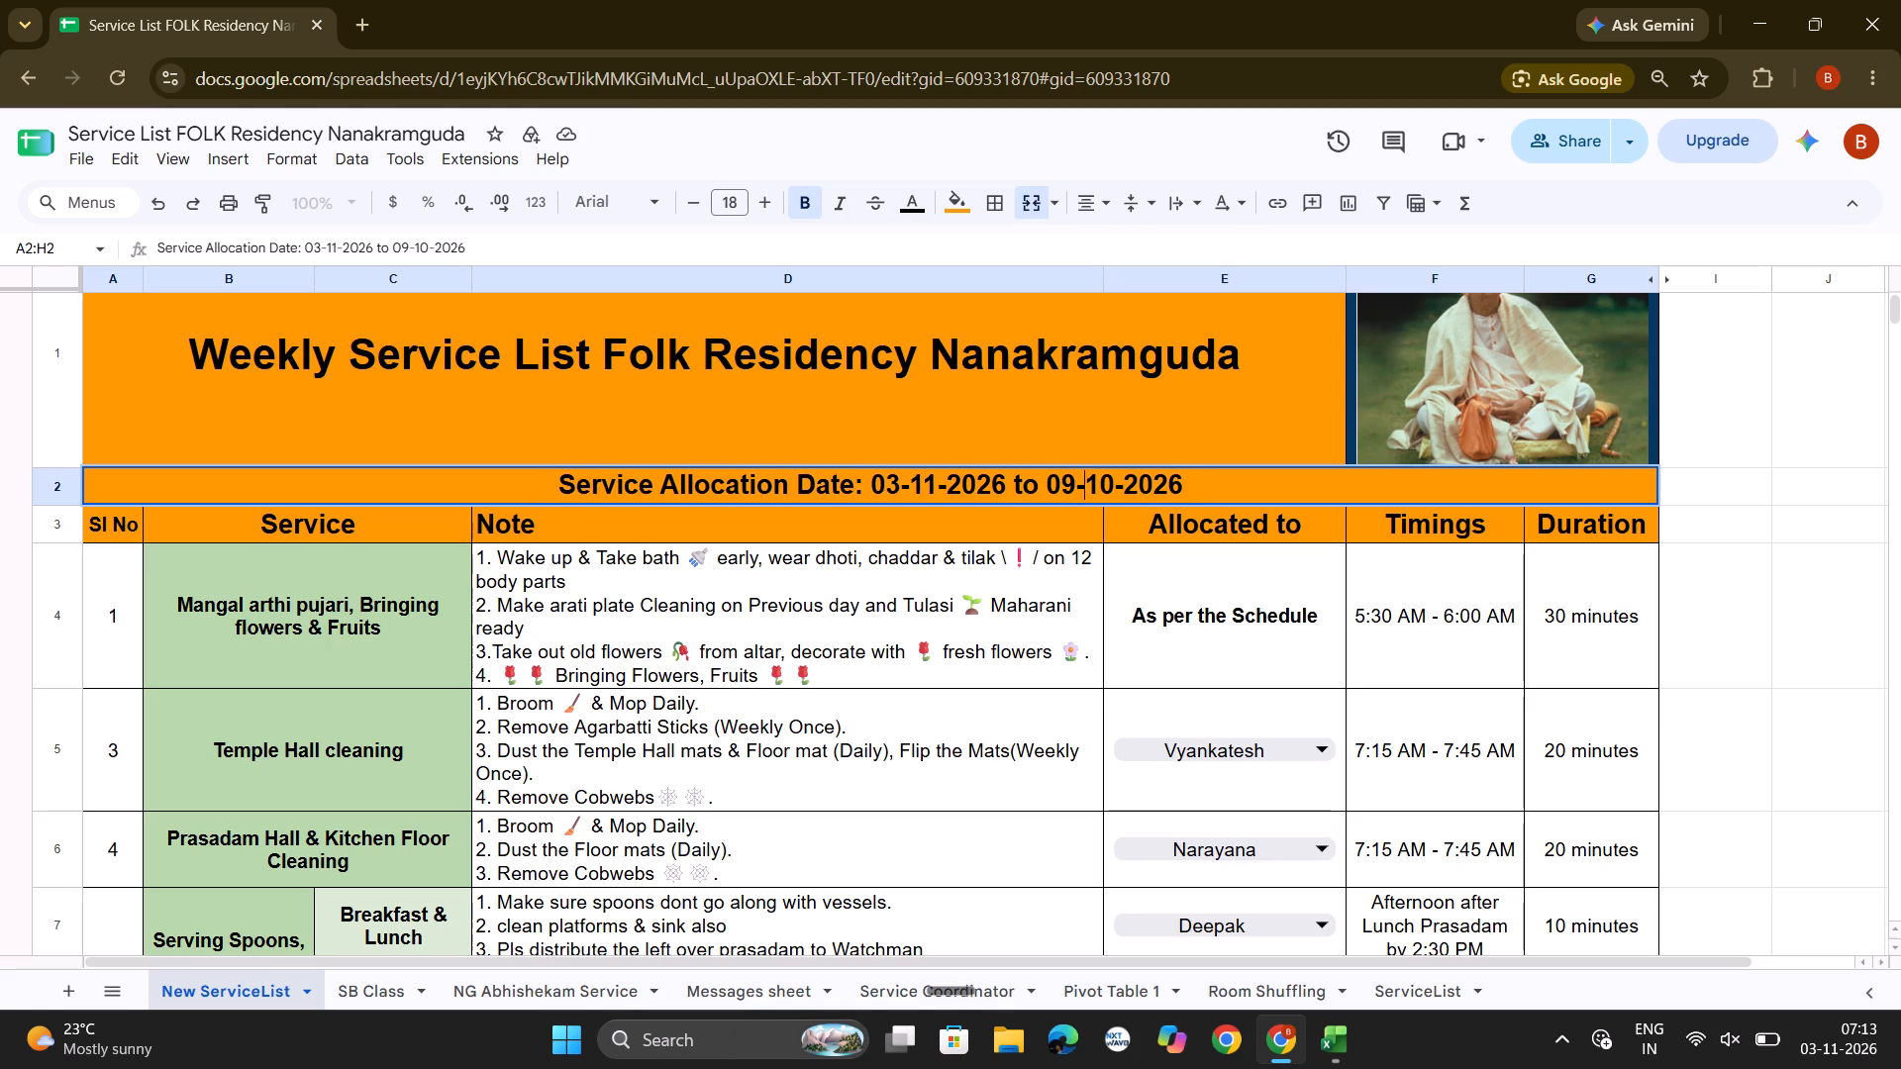
key(Right)
key(Right)
key(BackSpace)
key(1)
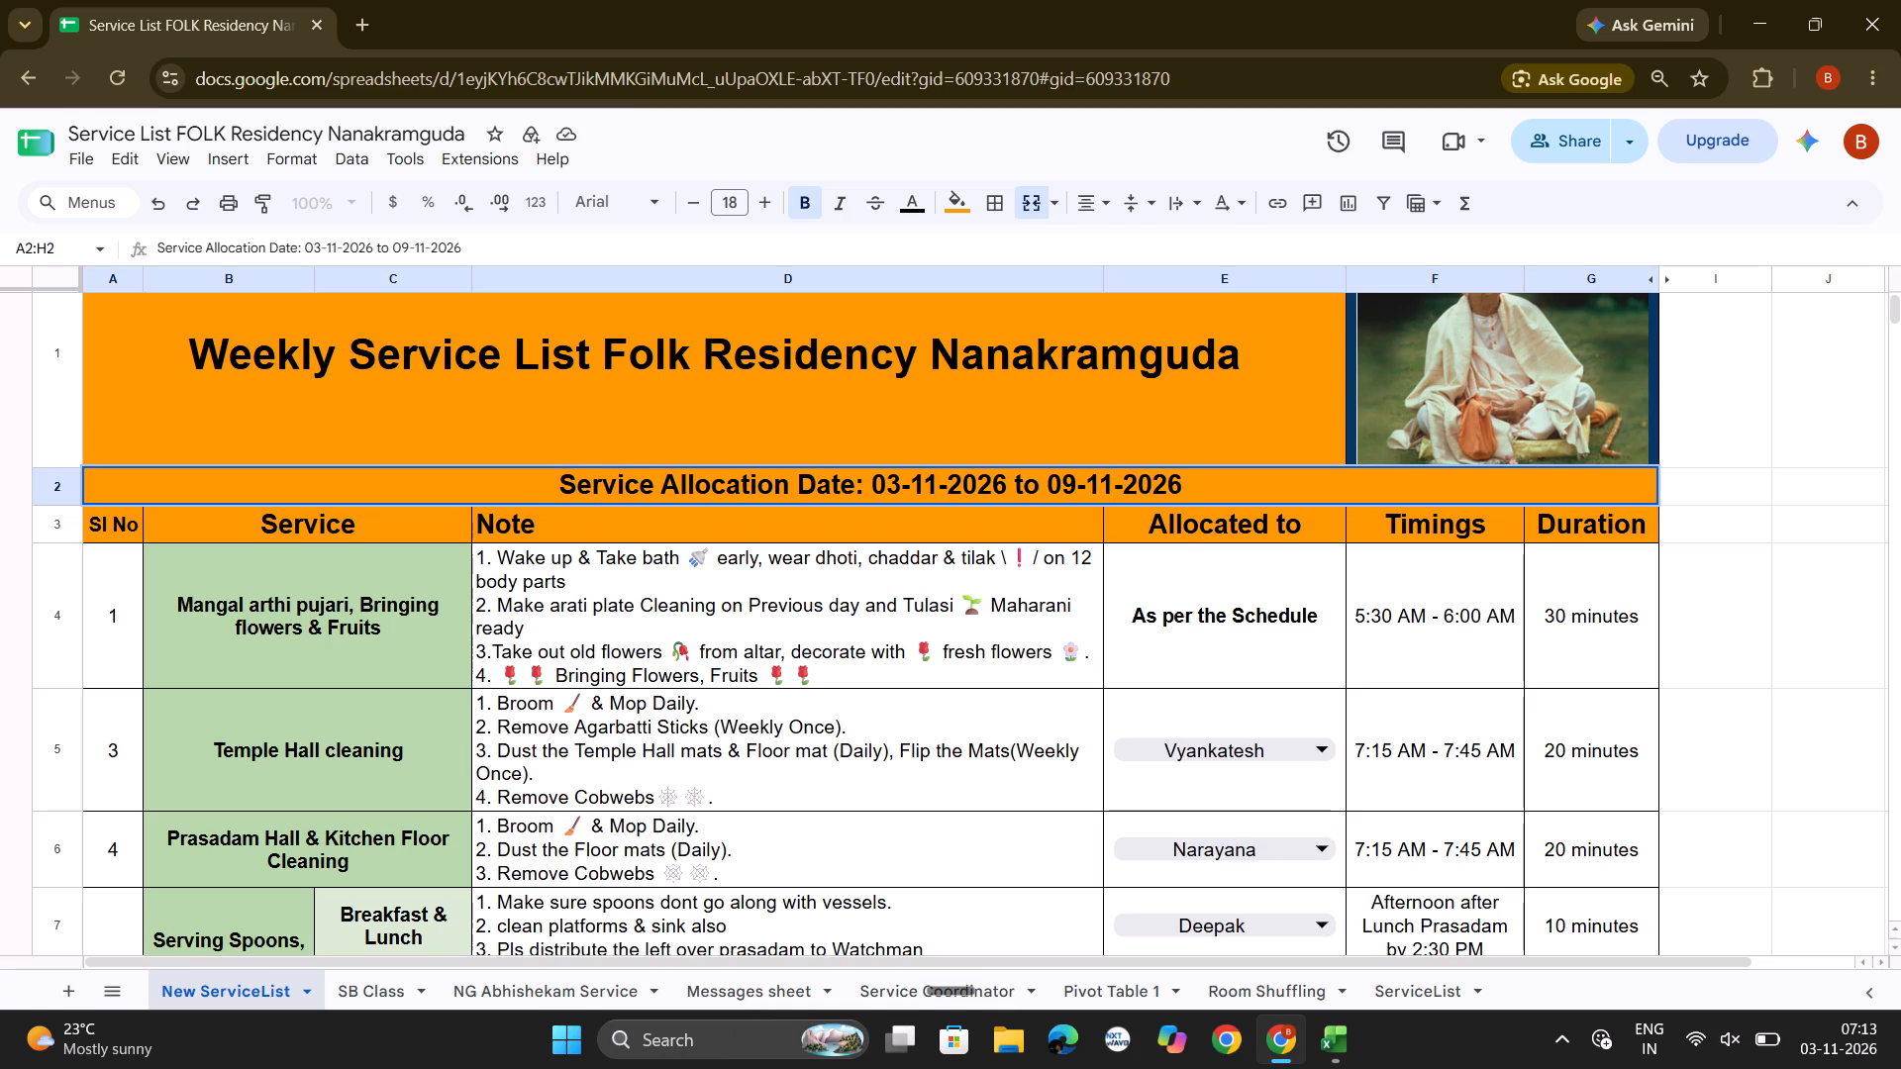
click(1215, 635)
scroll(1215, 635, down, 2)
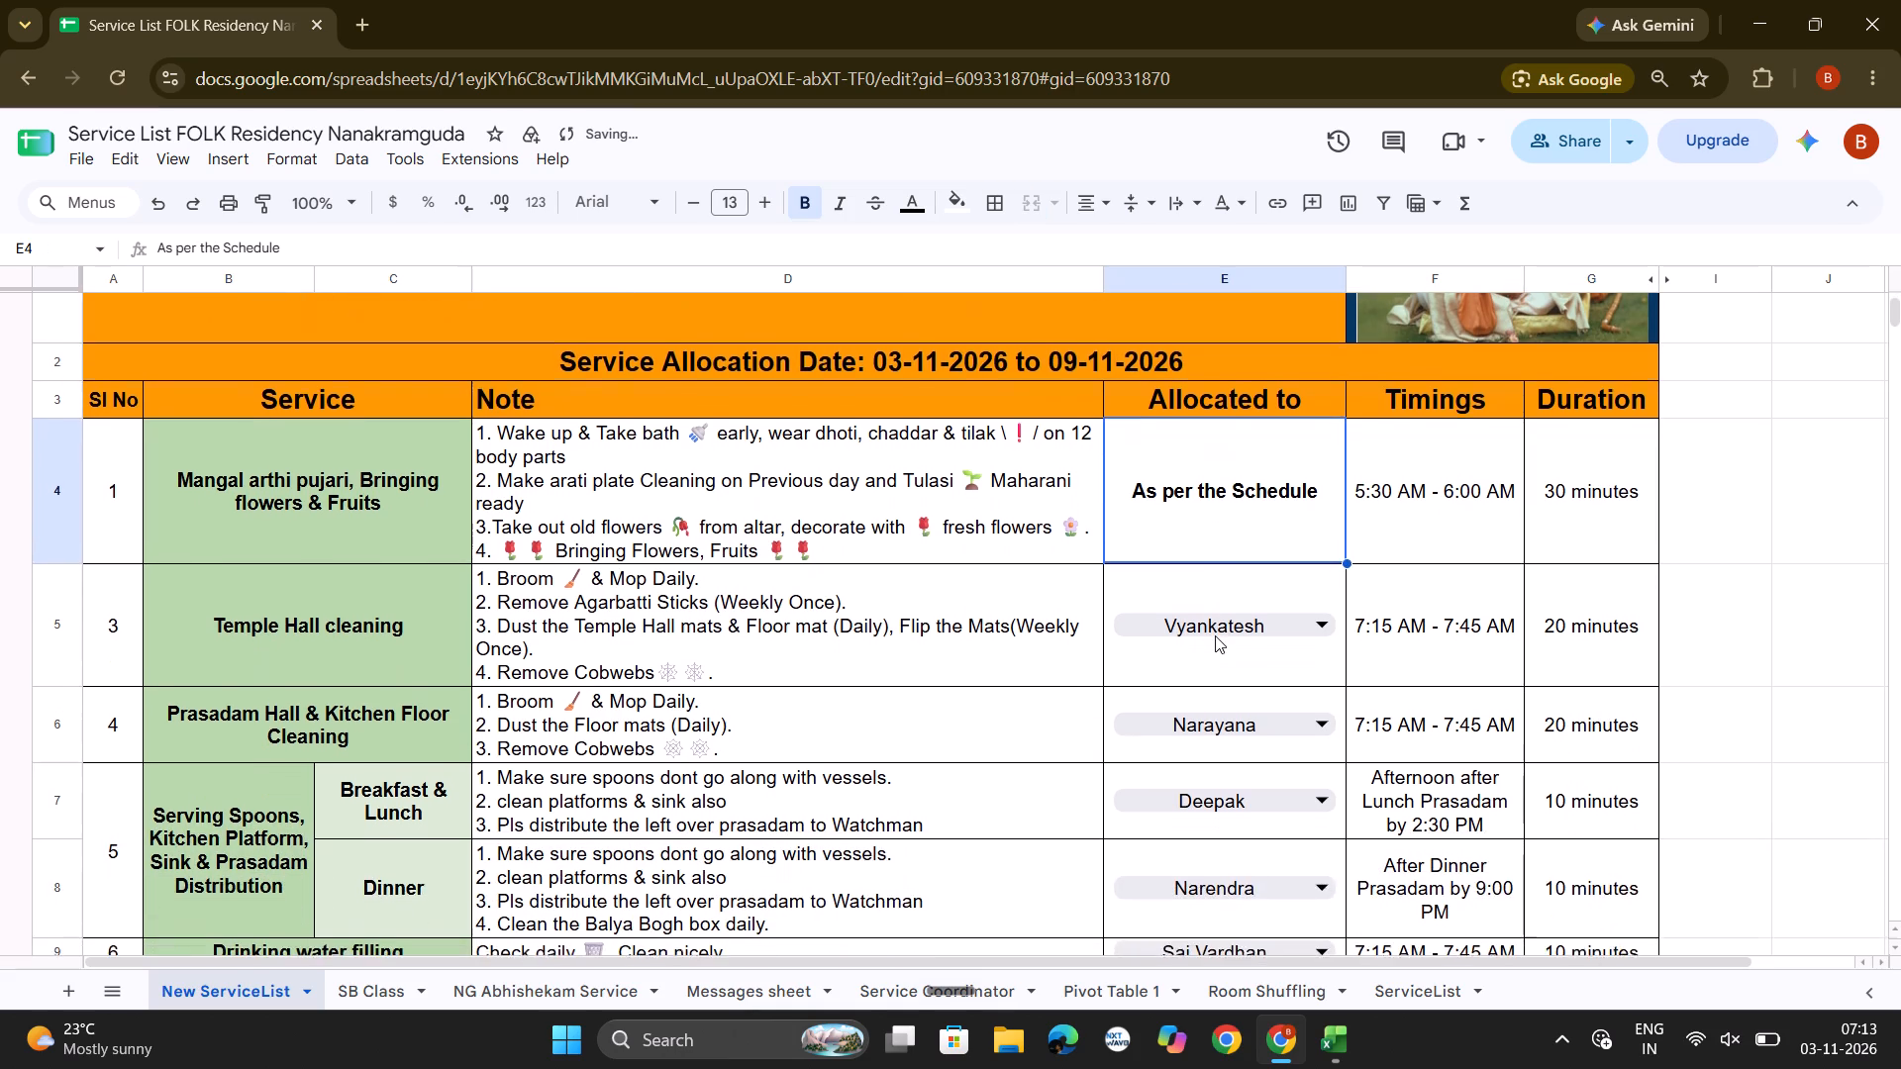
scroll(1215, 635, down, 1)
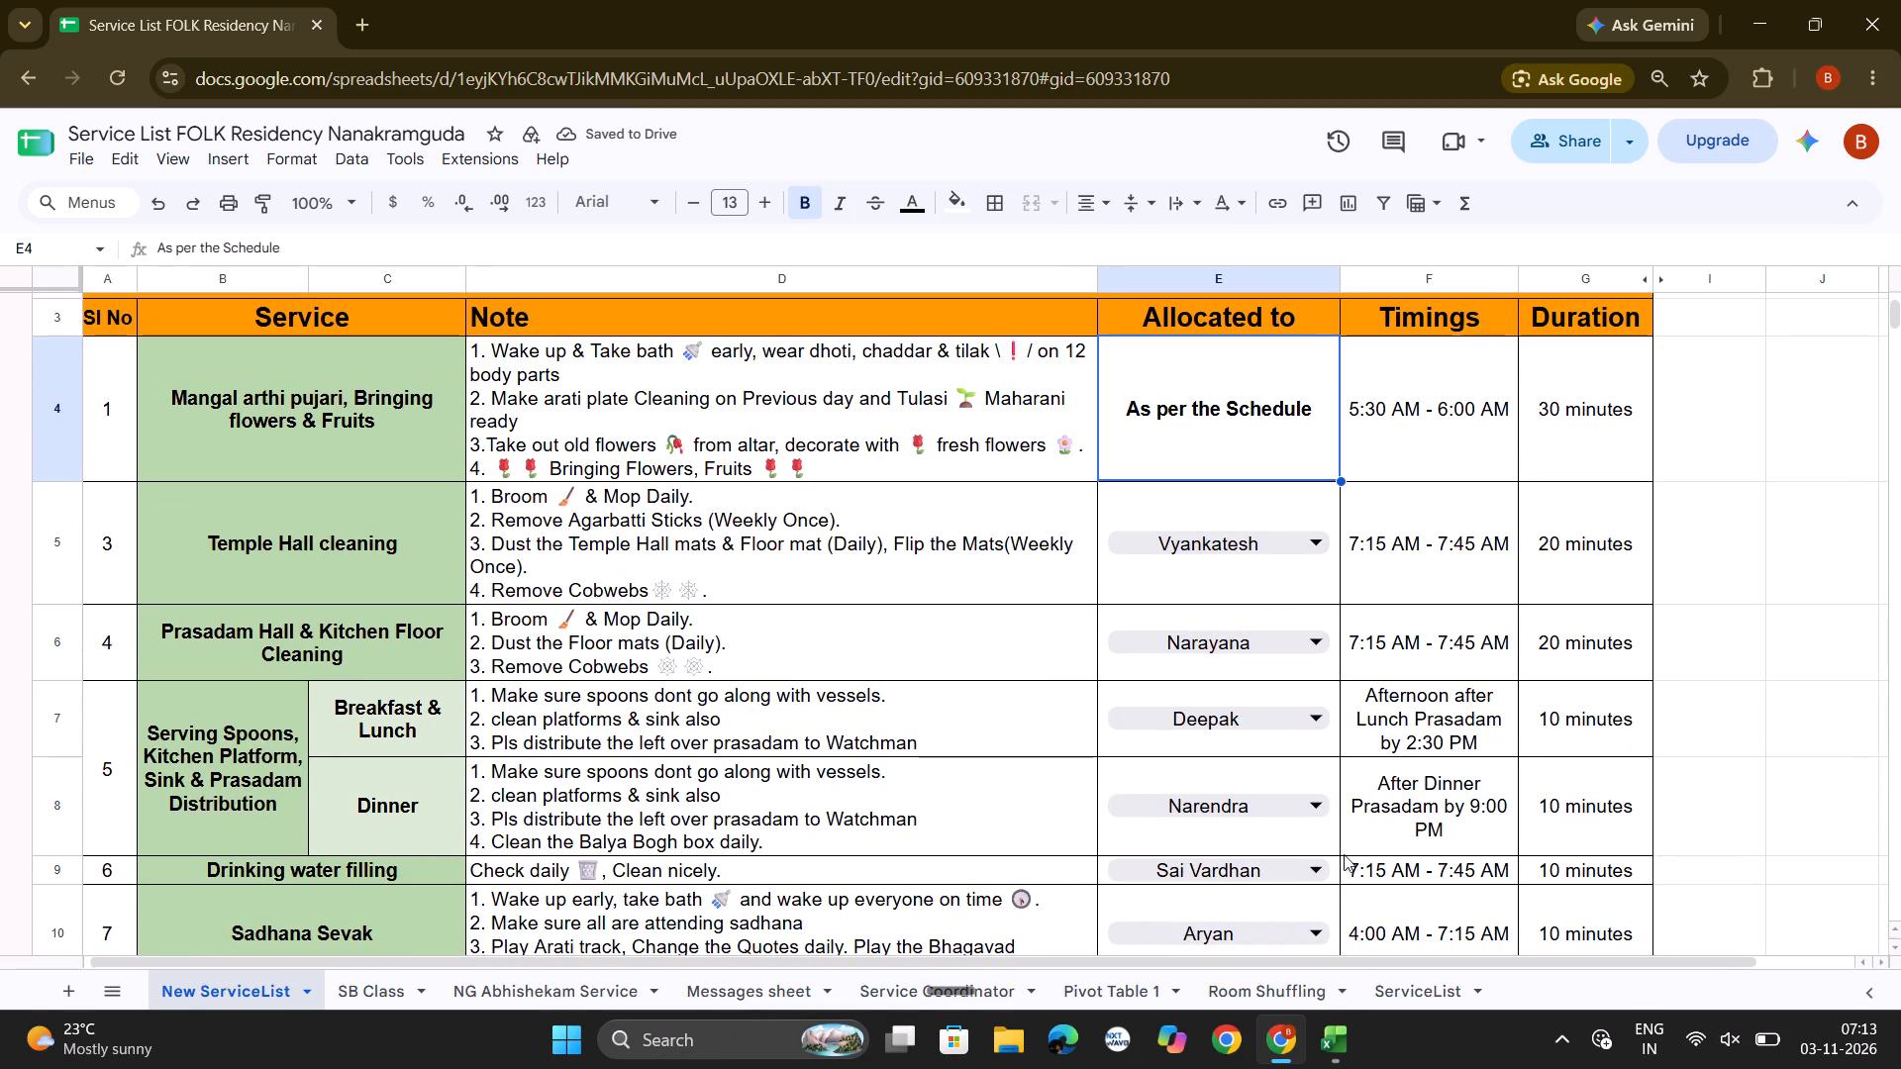
Switch to the Service_Tracker workbook in Excel and copy "As per Schedule" from cell B18 into B19 for the new week.
click(1331, 1056)
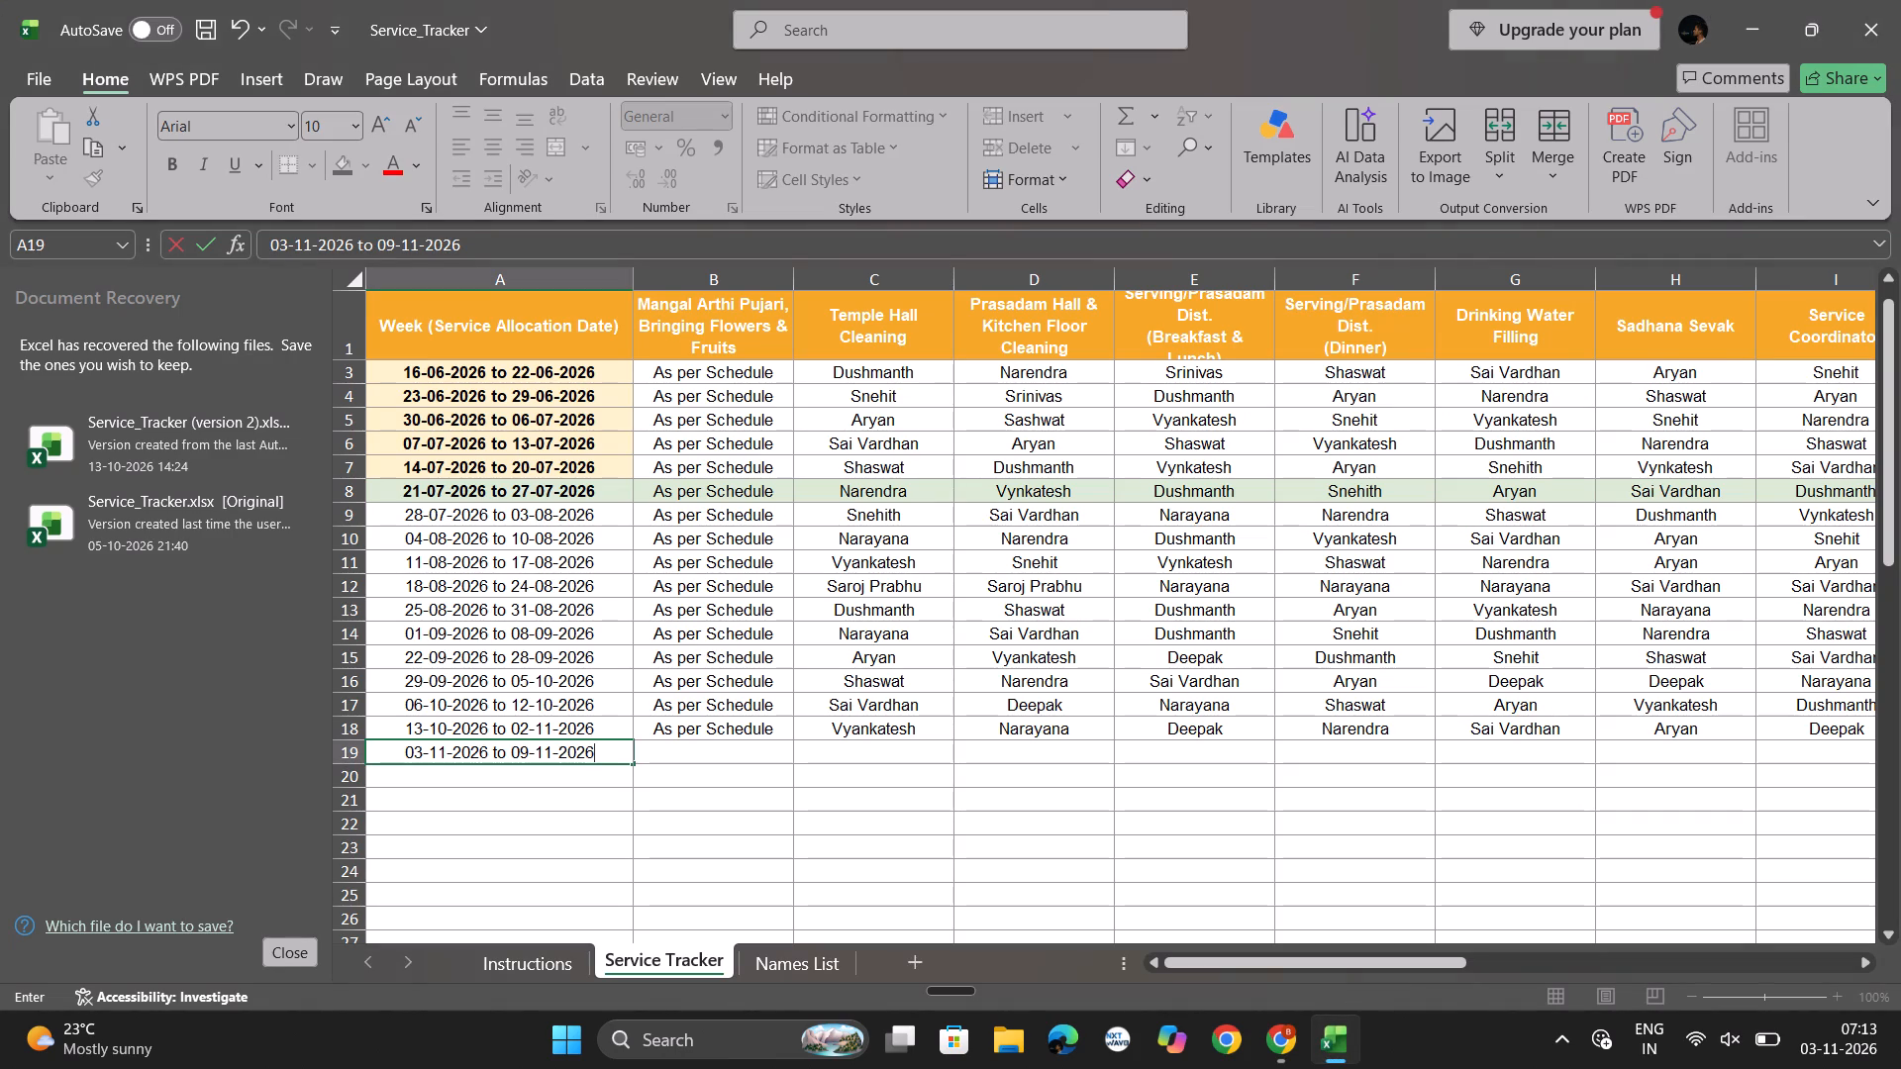
triple_click(748, 730)
double_click(748, 730)
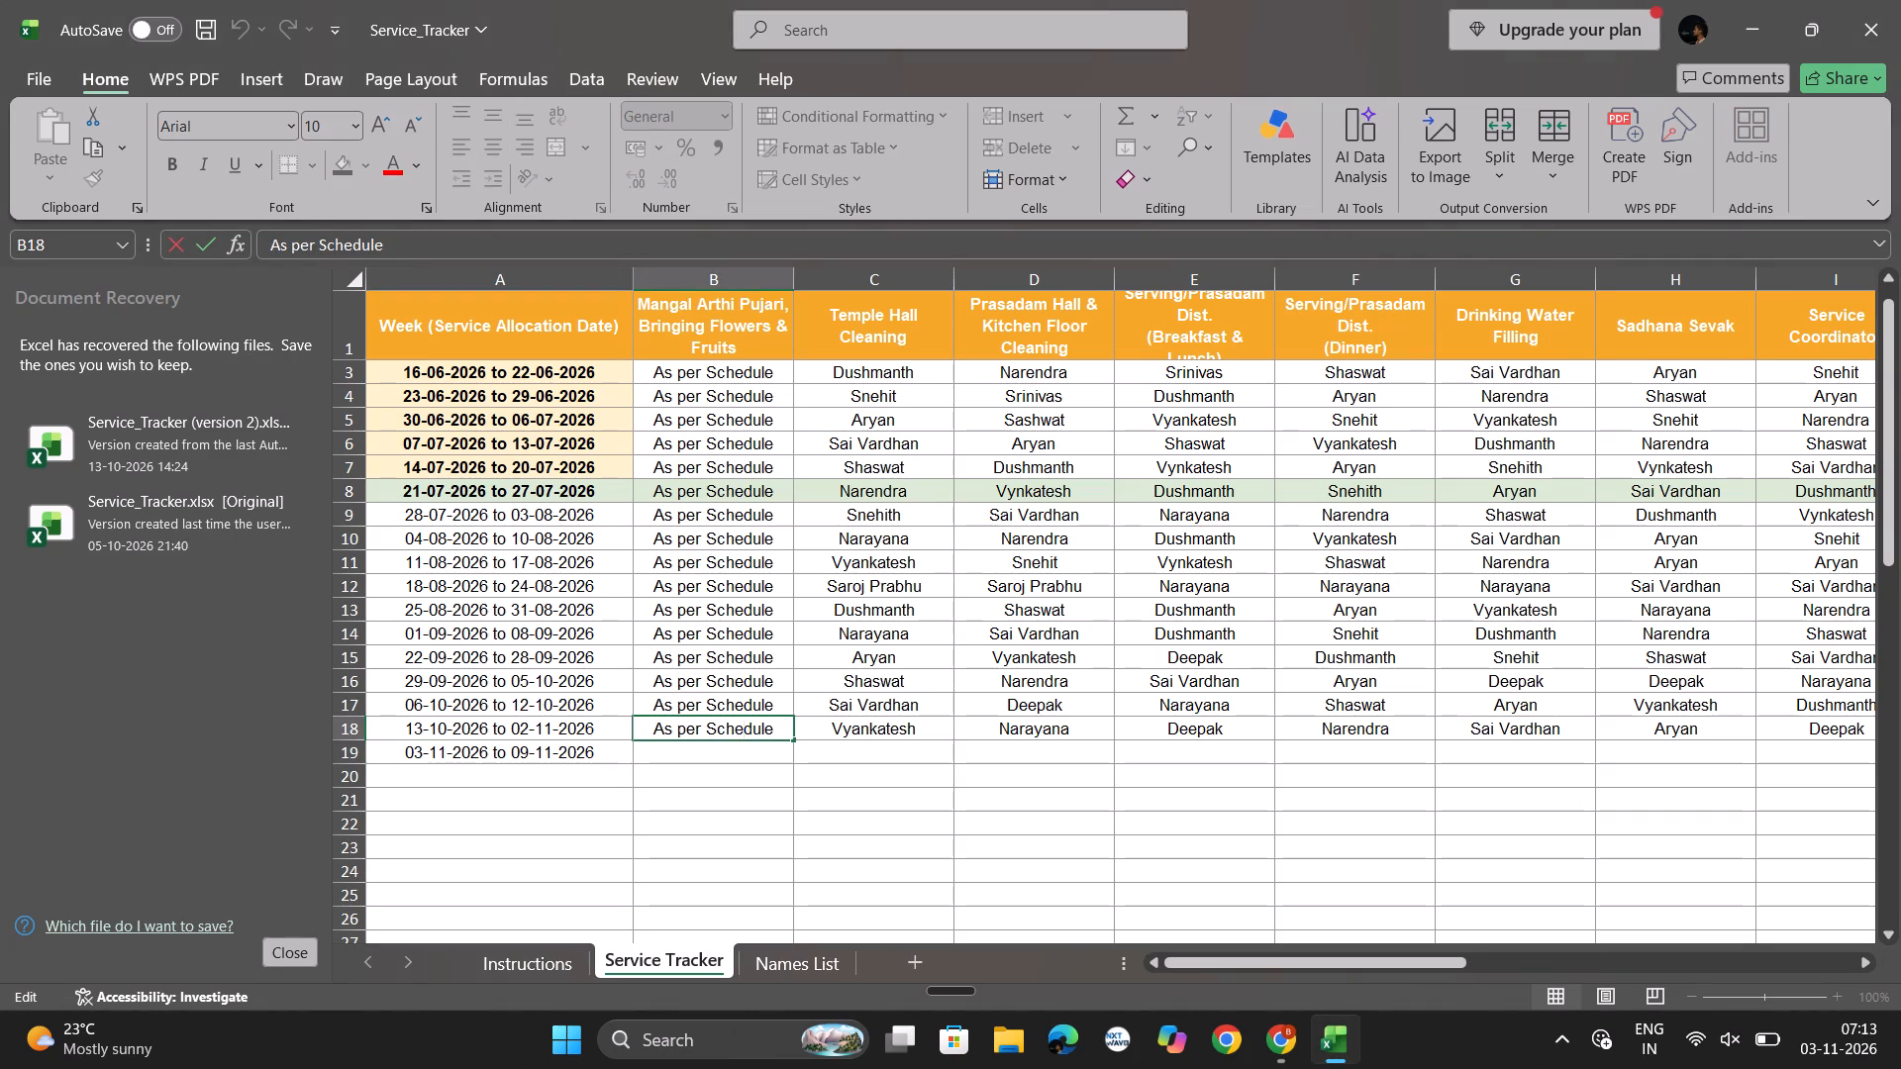
triple_click(748, 730)
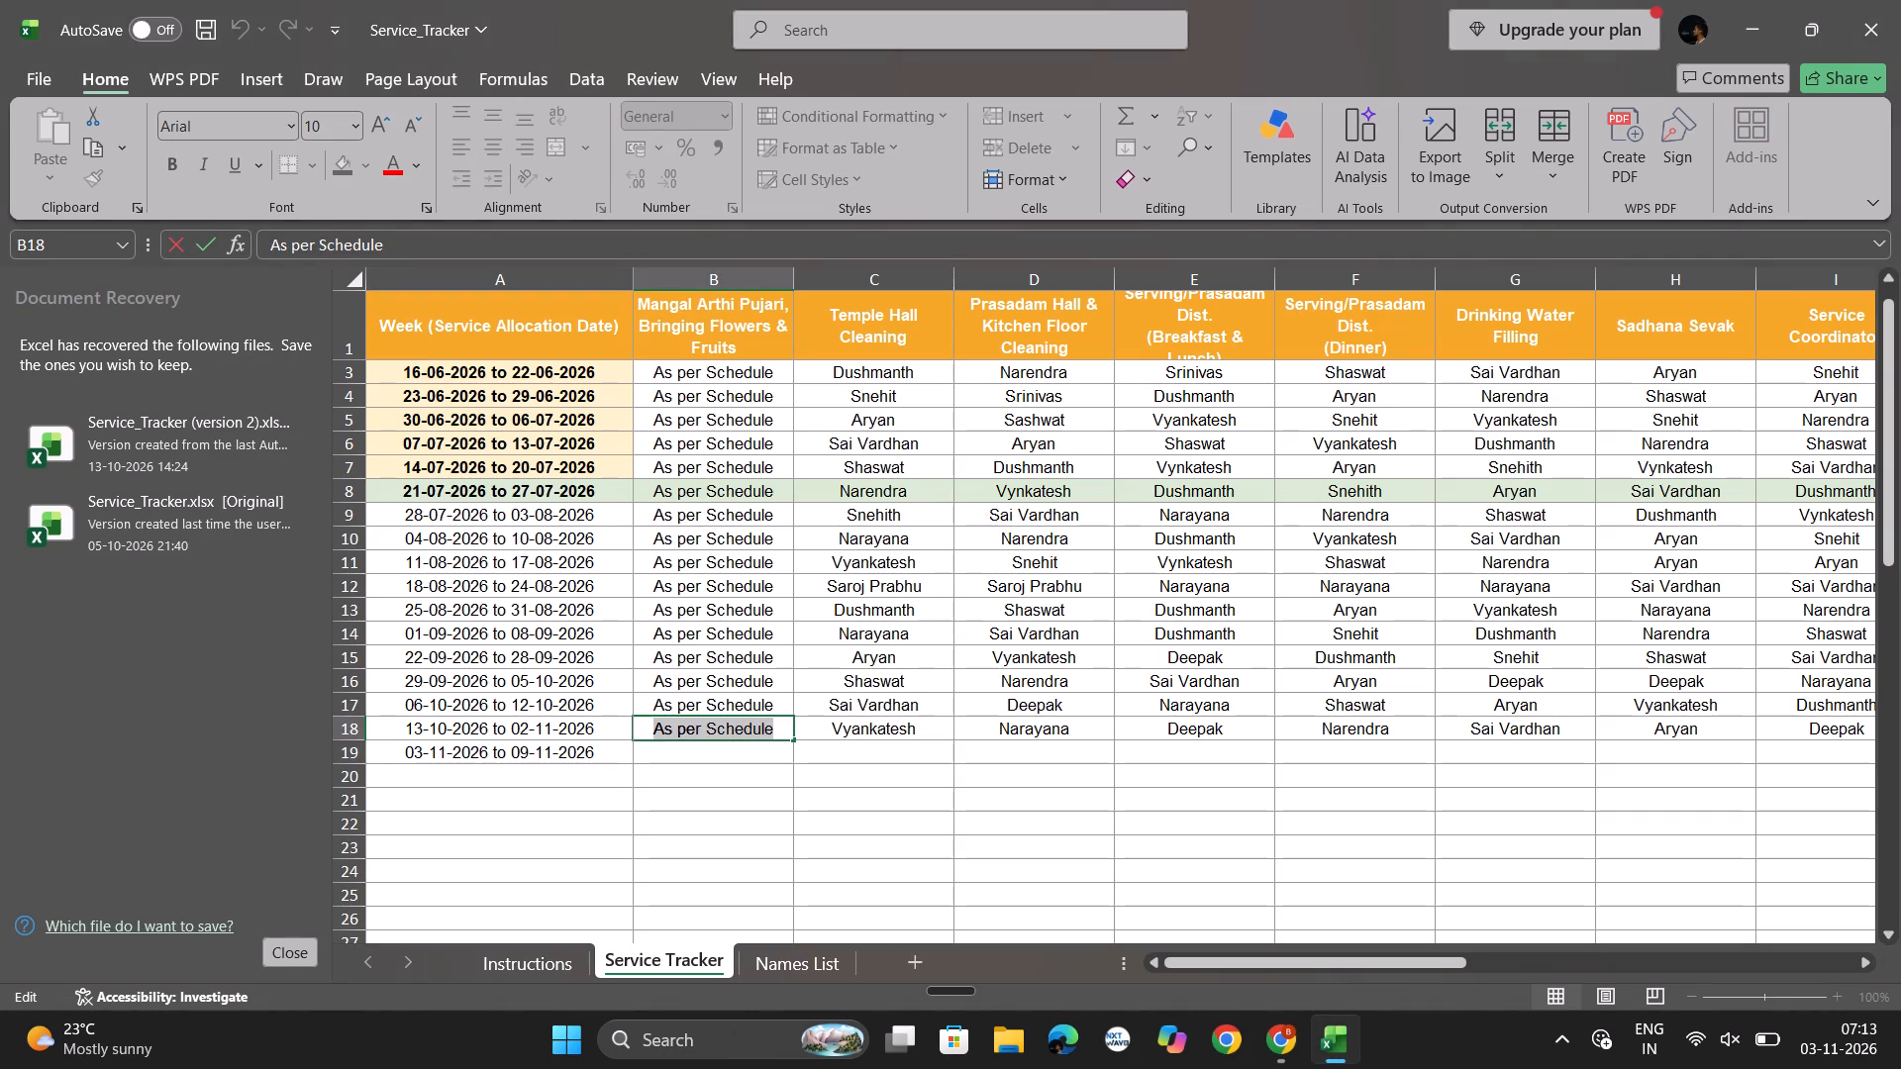
key(ctrl+c)
double_click(734, 754)
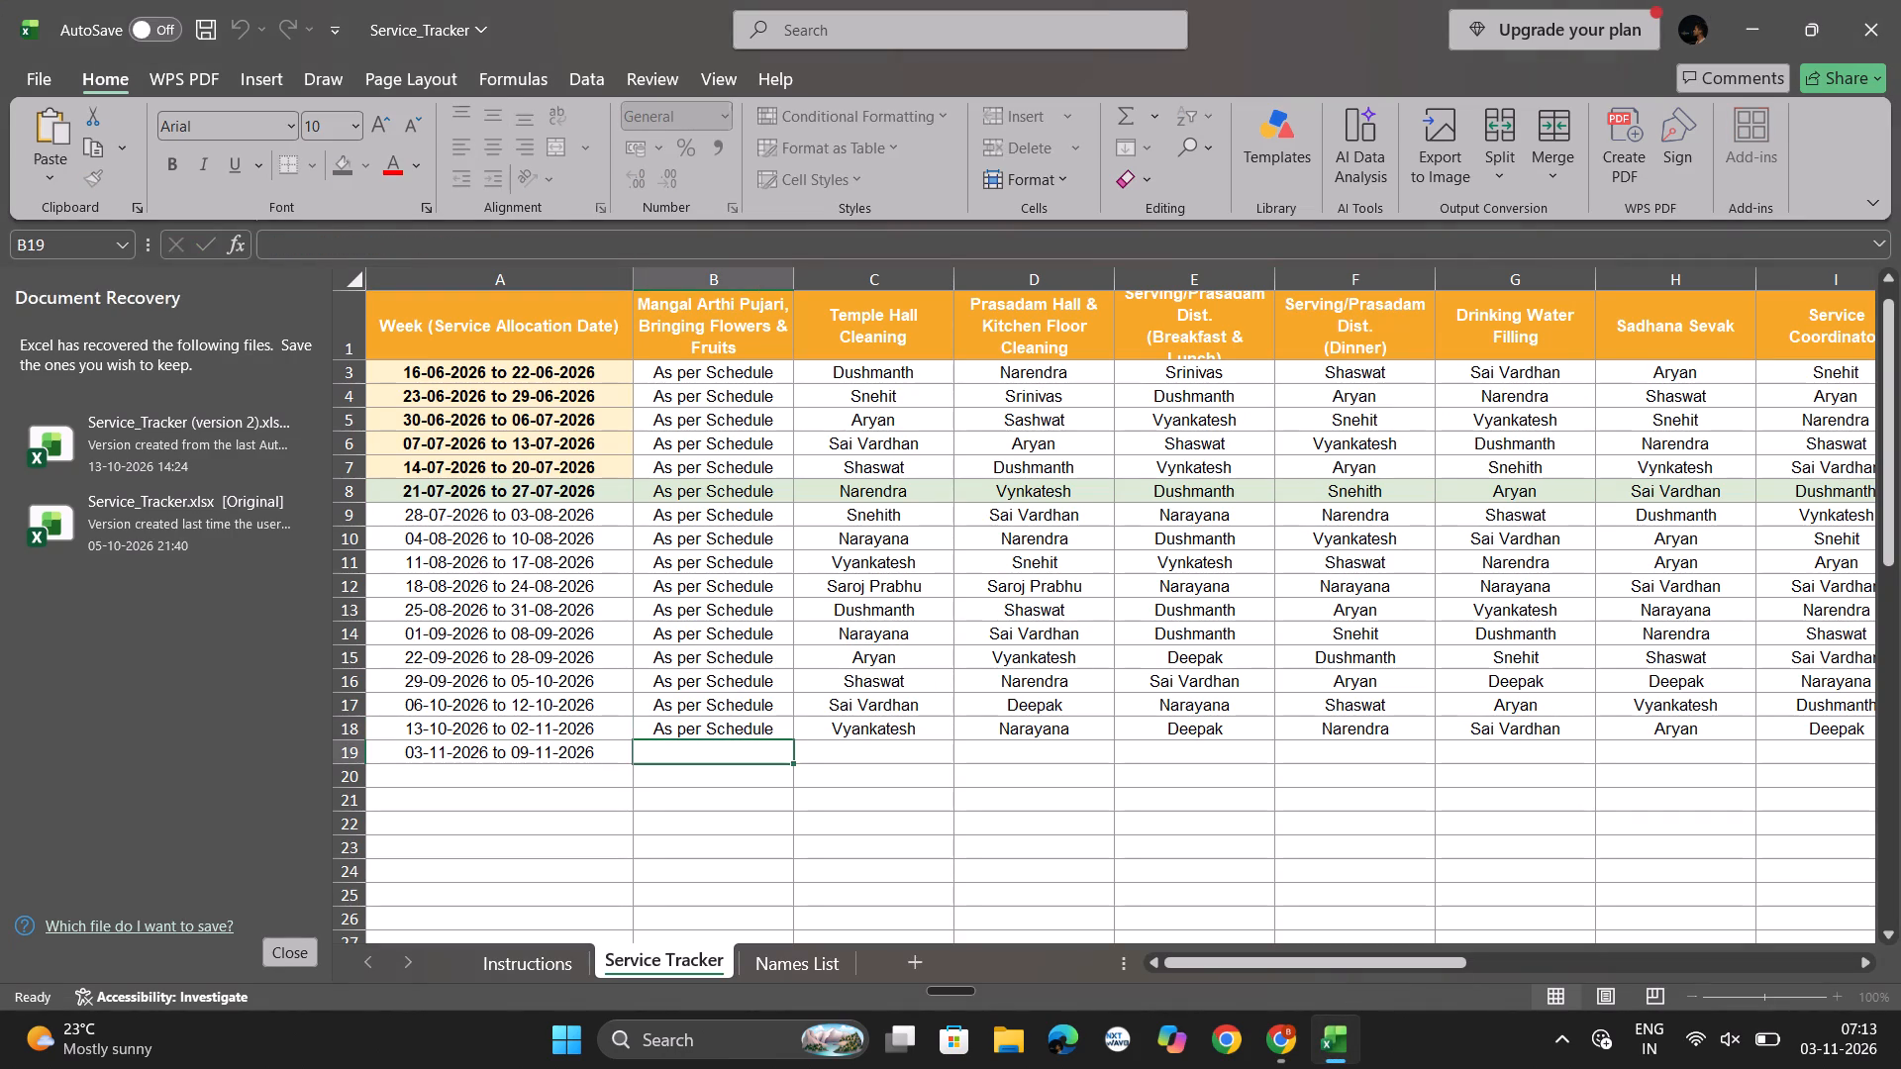
key(ctrl+v)
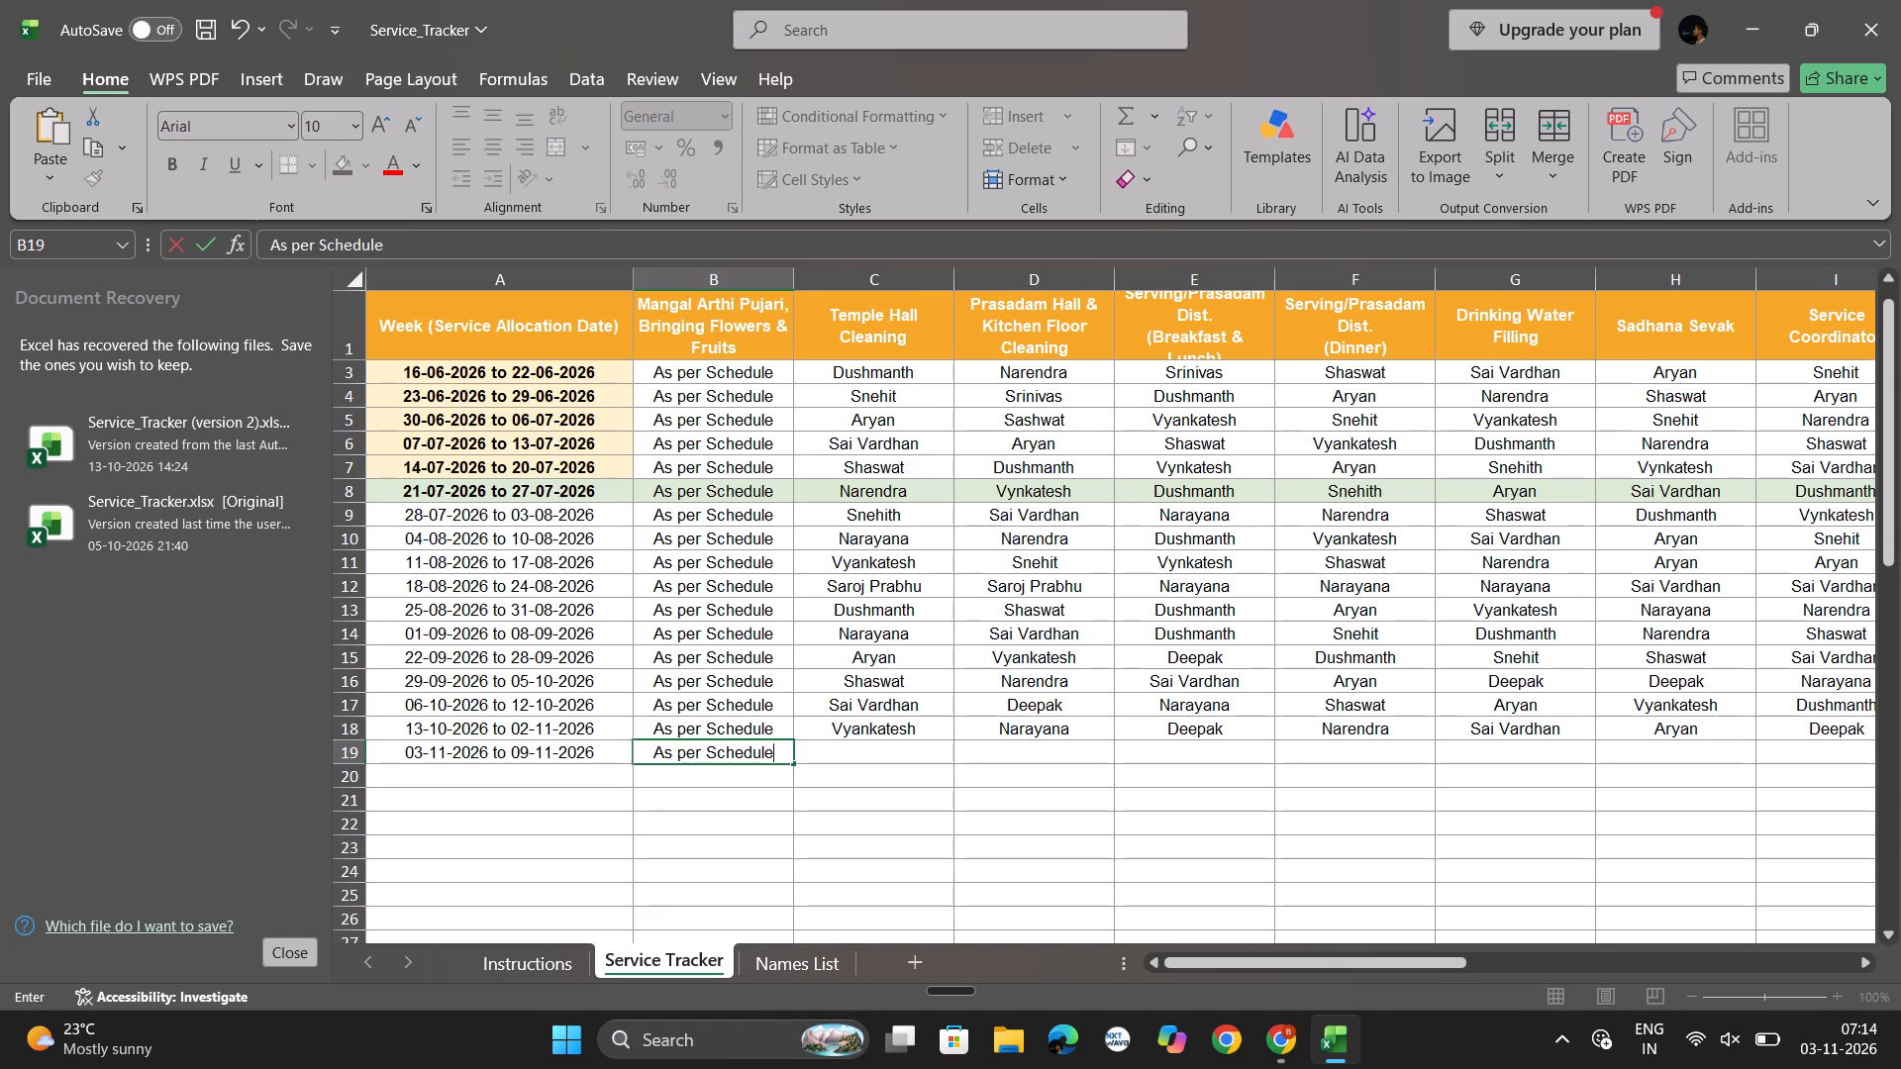
Select the Temple Hall Cleaning cell, C19, in the 03-11-2026 to 09-11-2026 row.
click(839, 755)
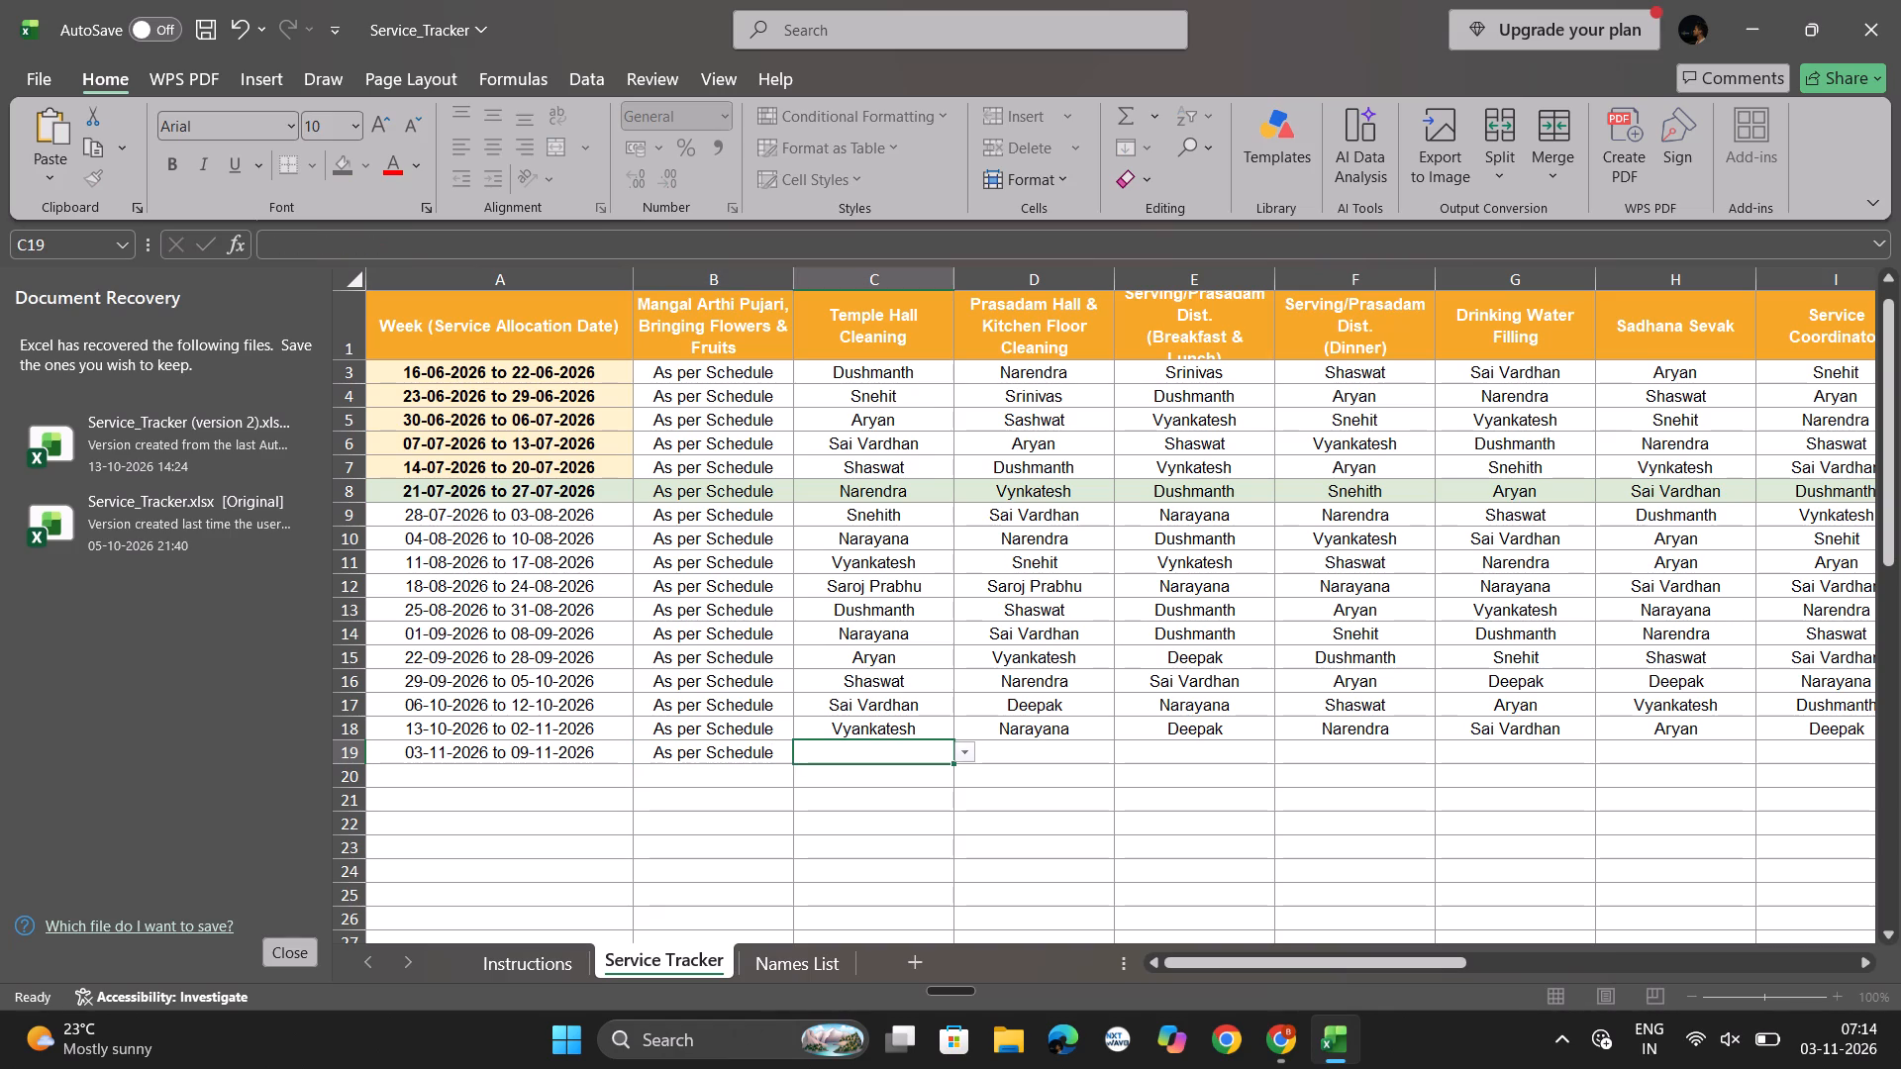
scroll(896, 841, left, 2)
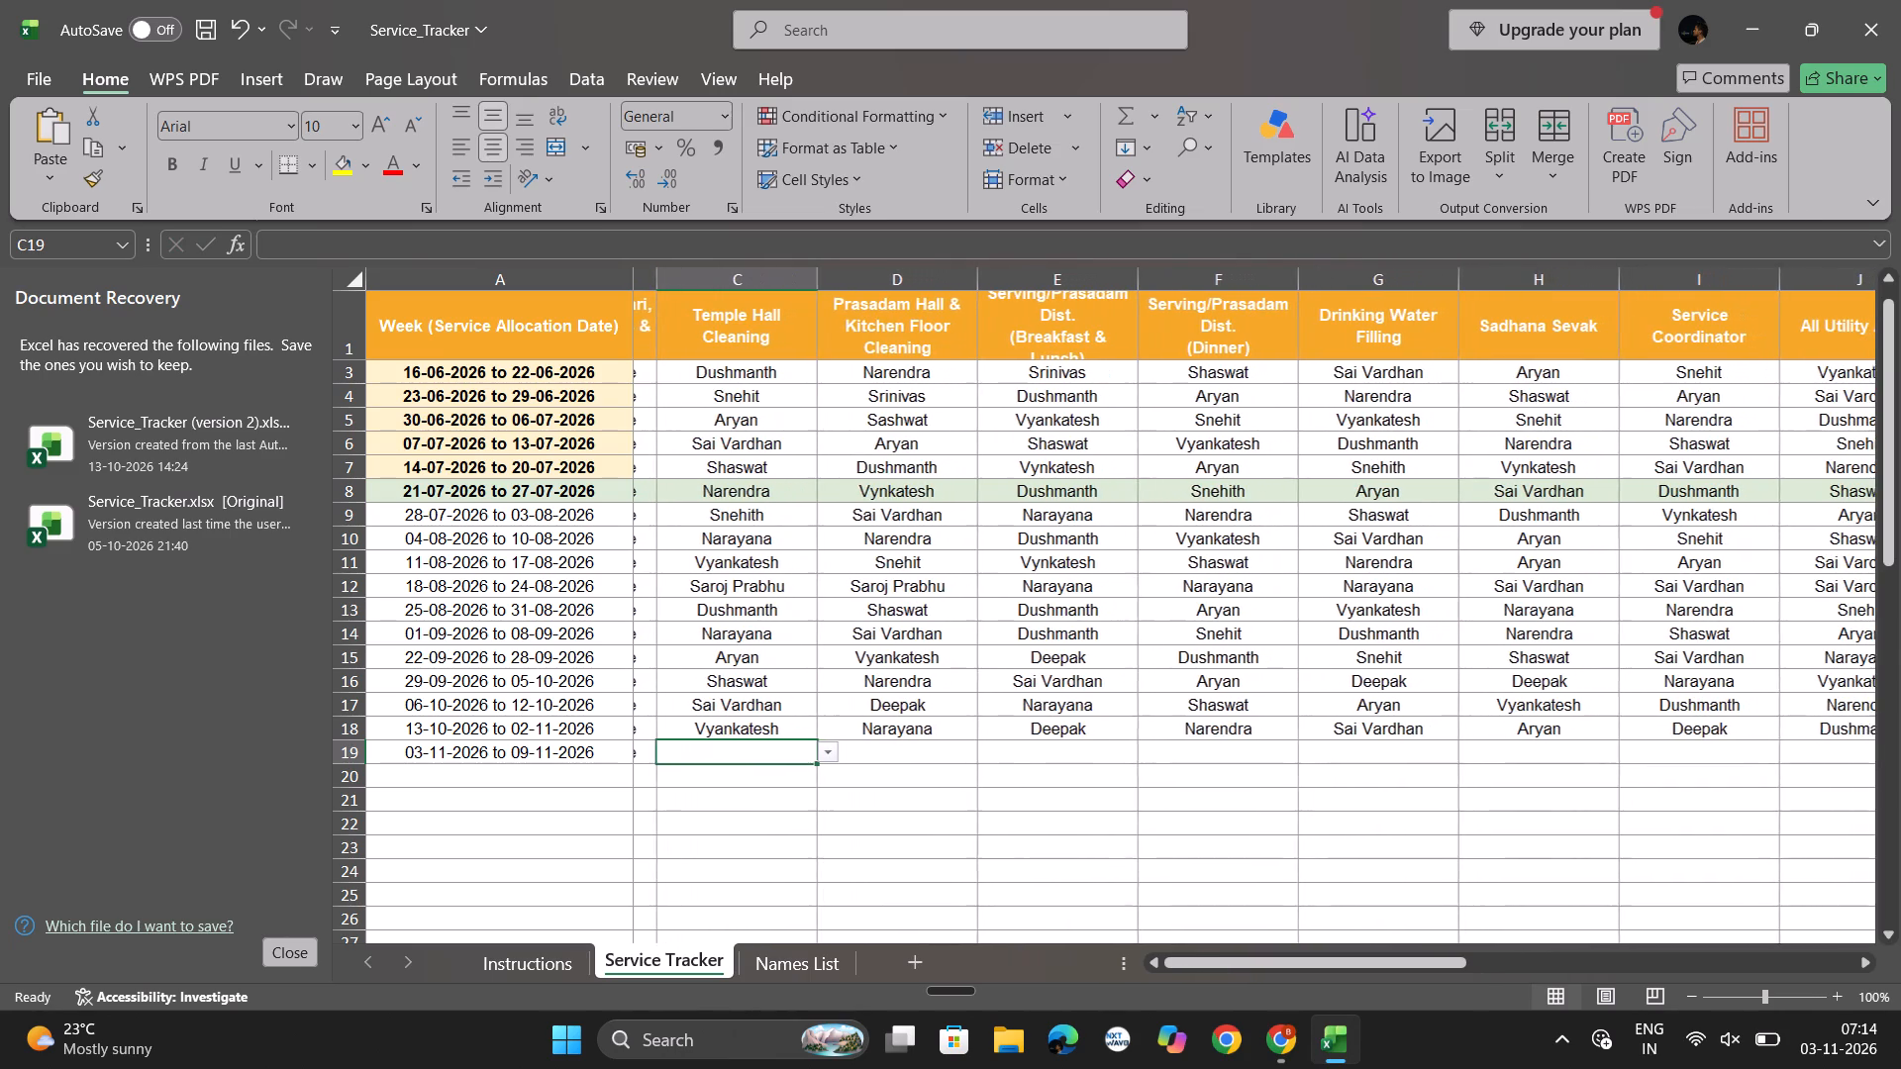
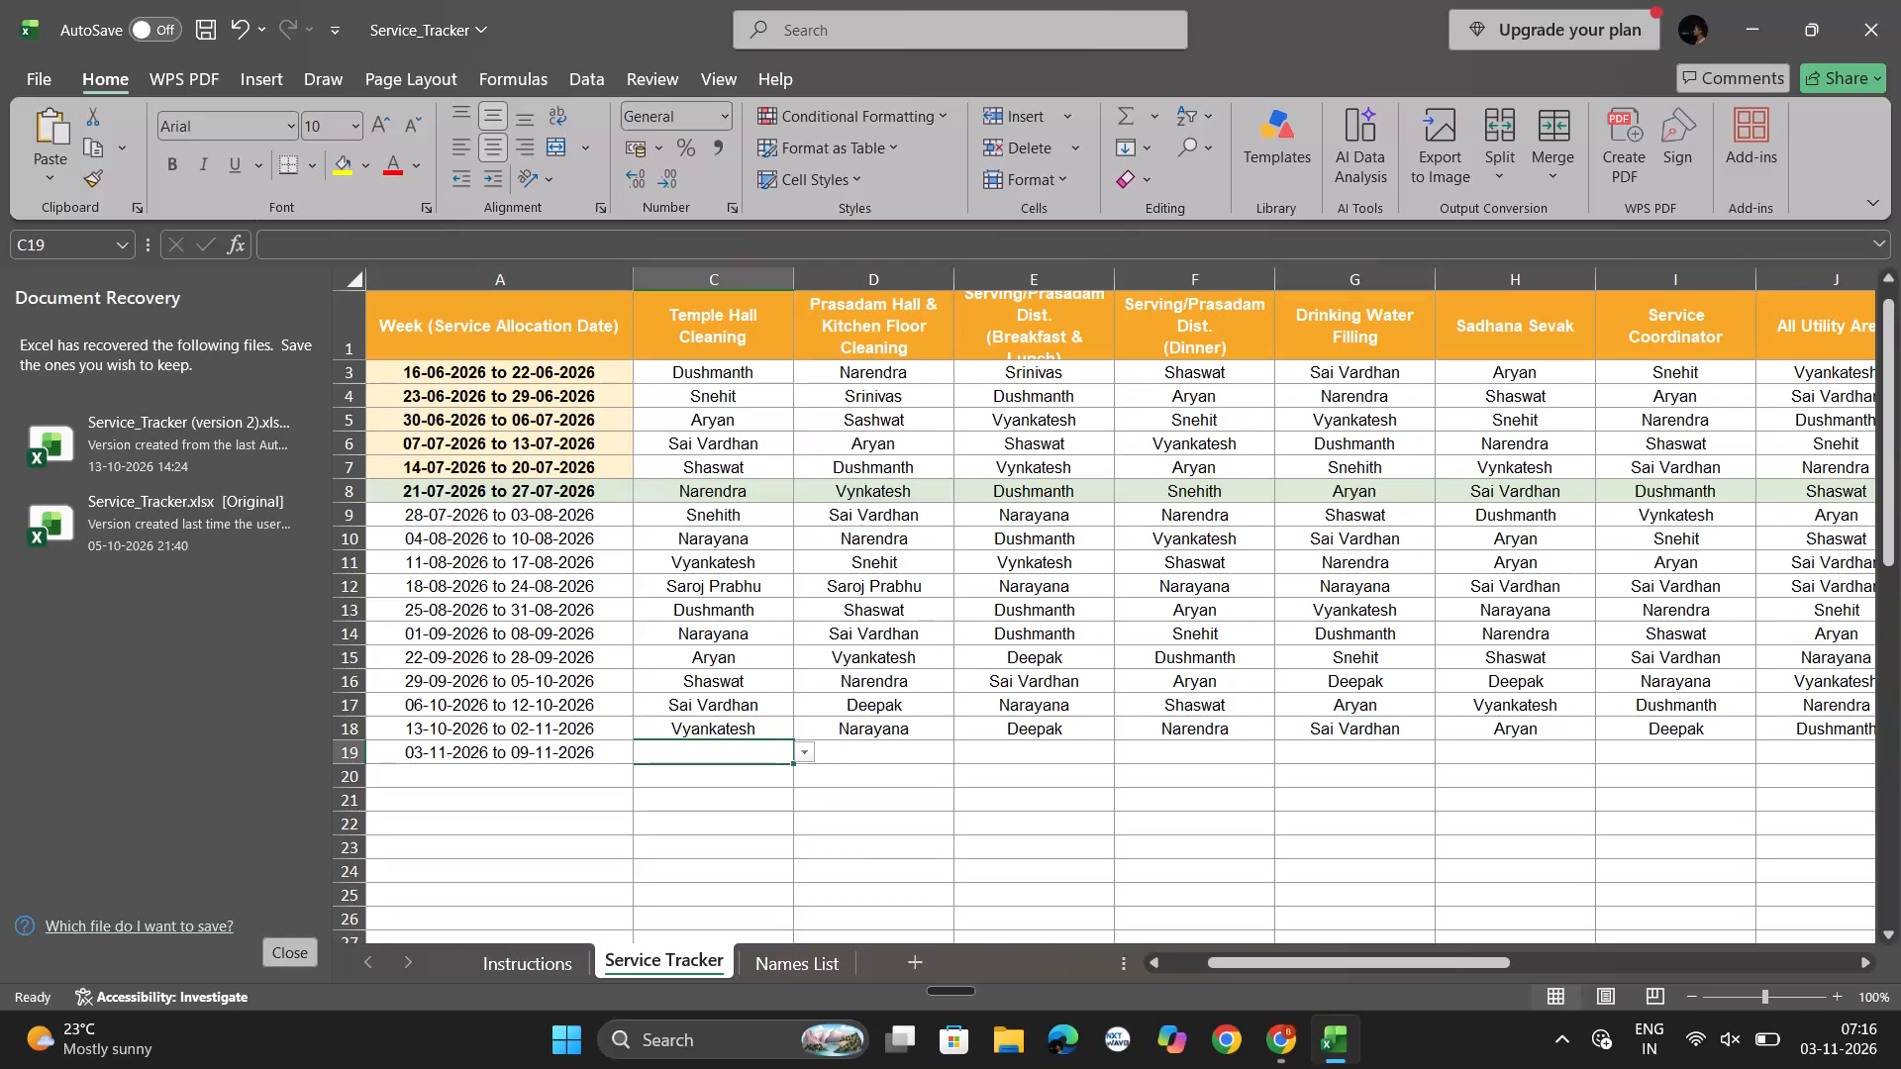
Assign Narendra to Temple Hall Cleaning for the 03-11-2026 to 09-11-2026 week in the Service_Tracker workbook.
click(1272, 1049)
click(1344, 1062)
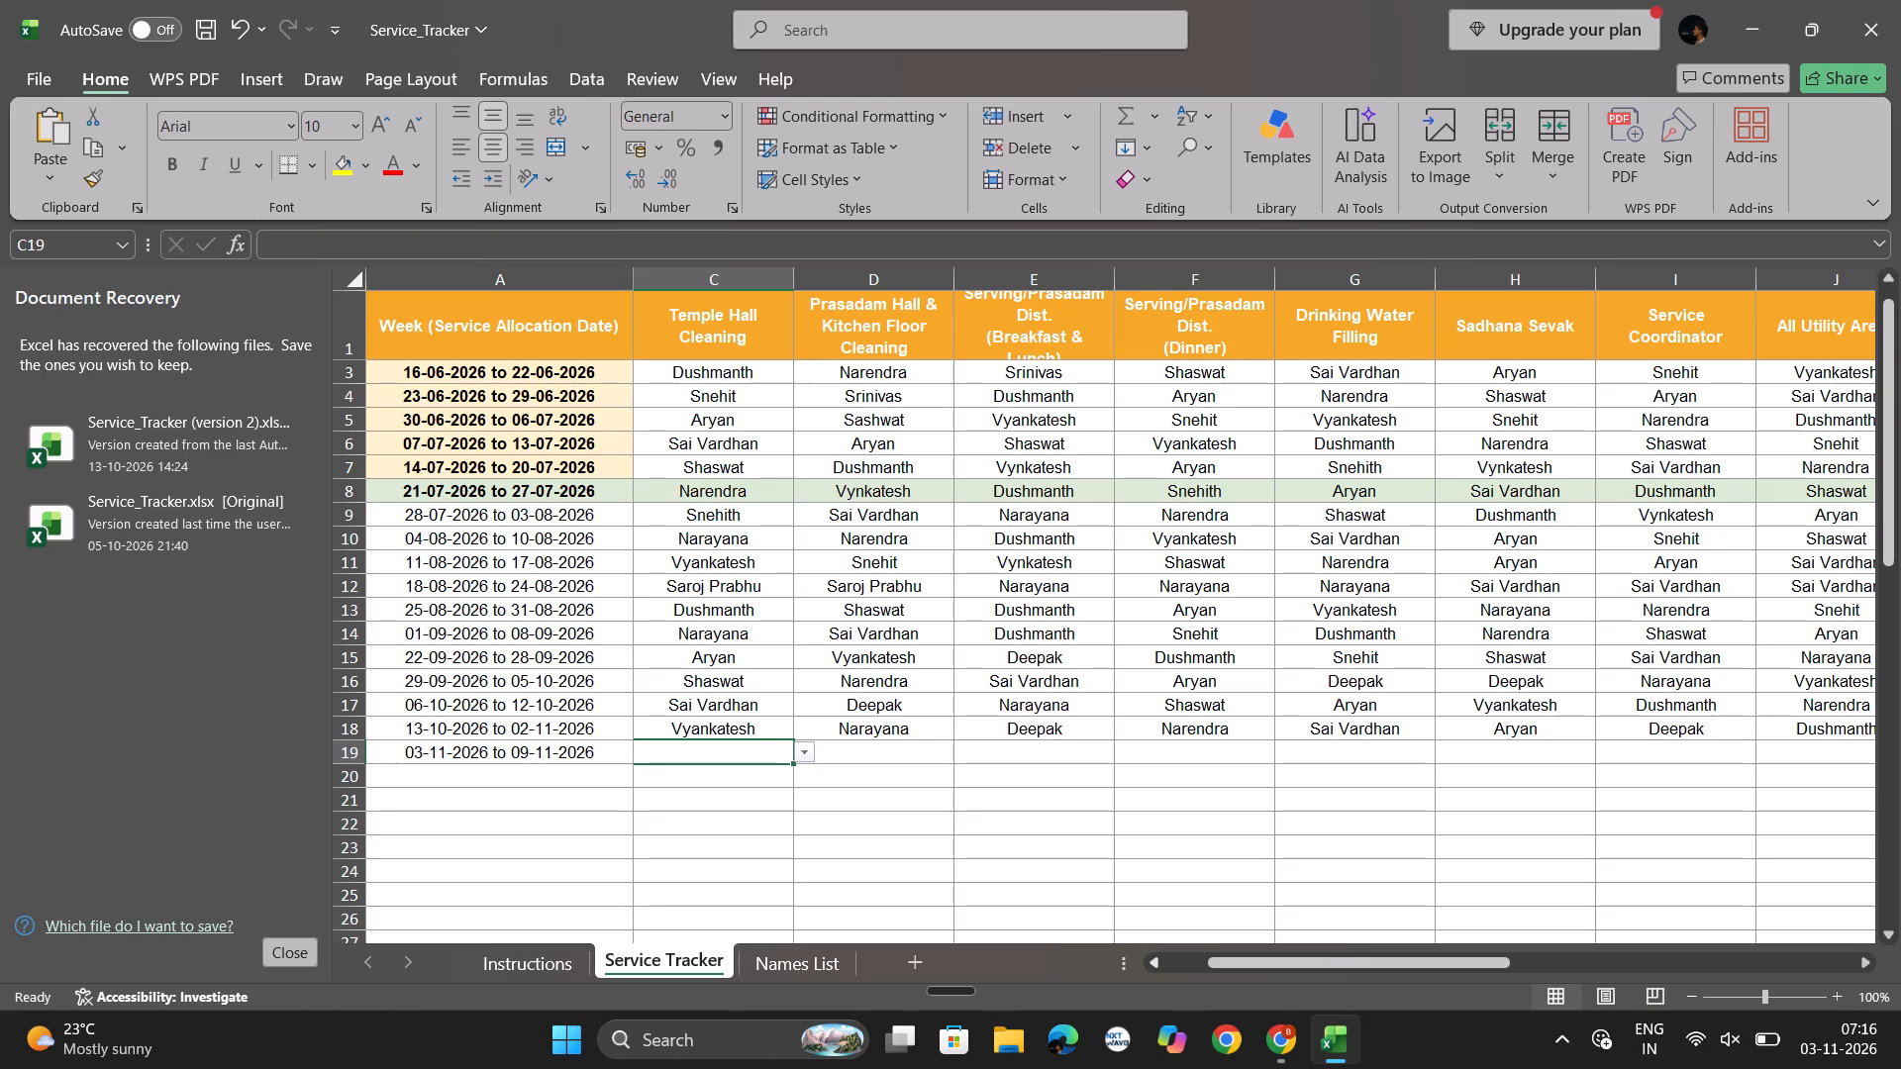
click(801, 755)
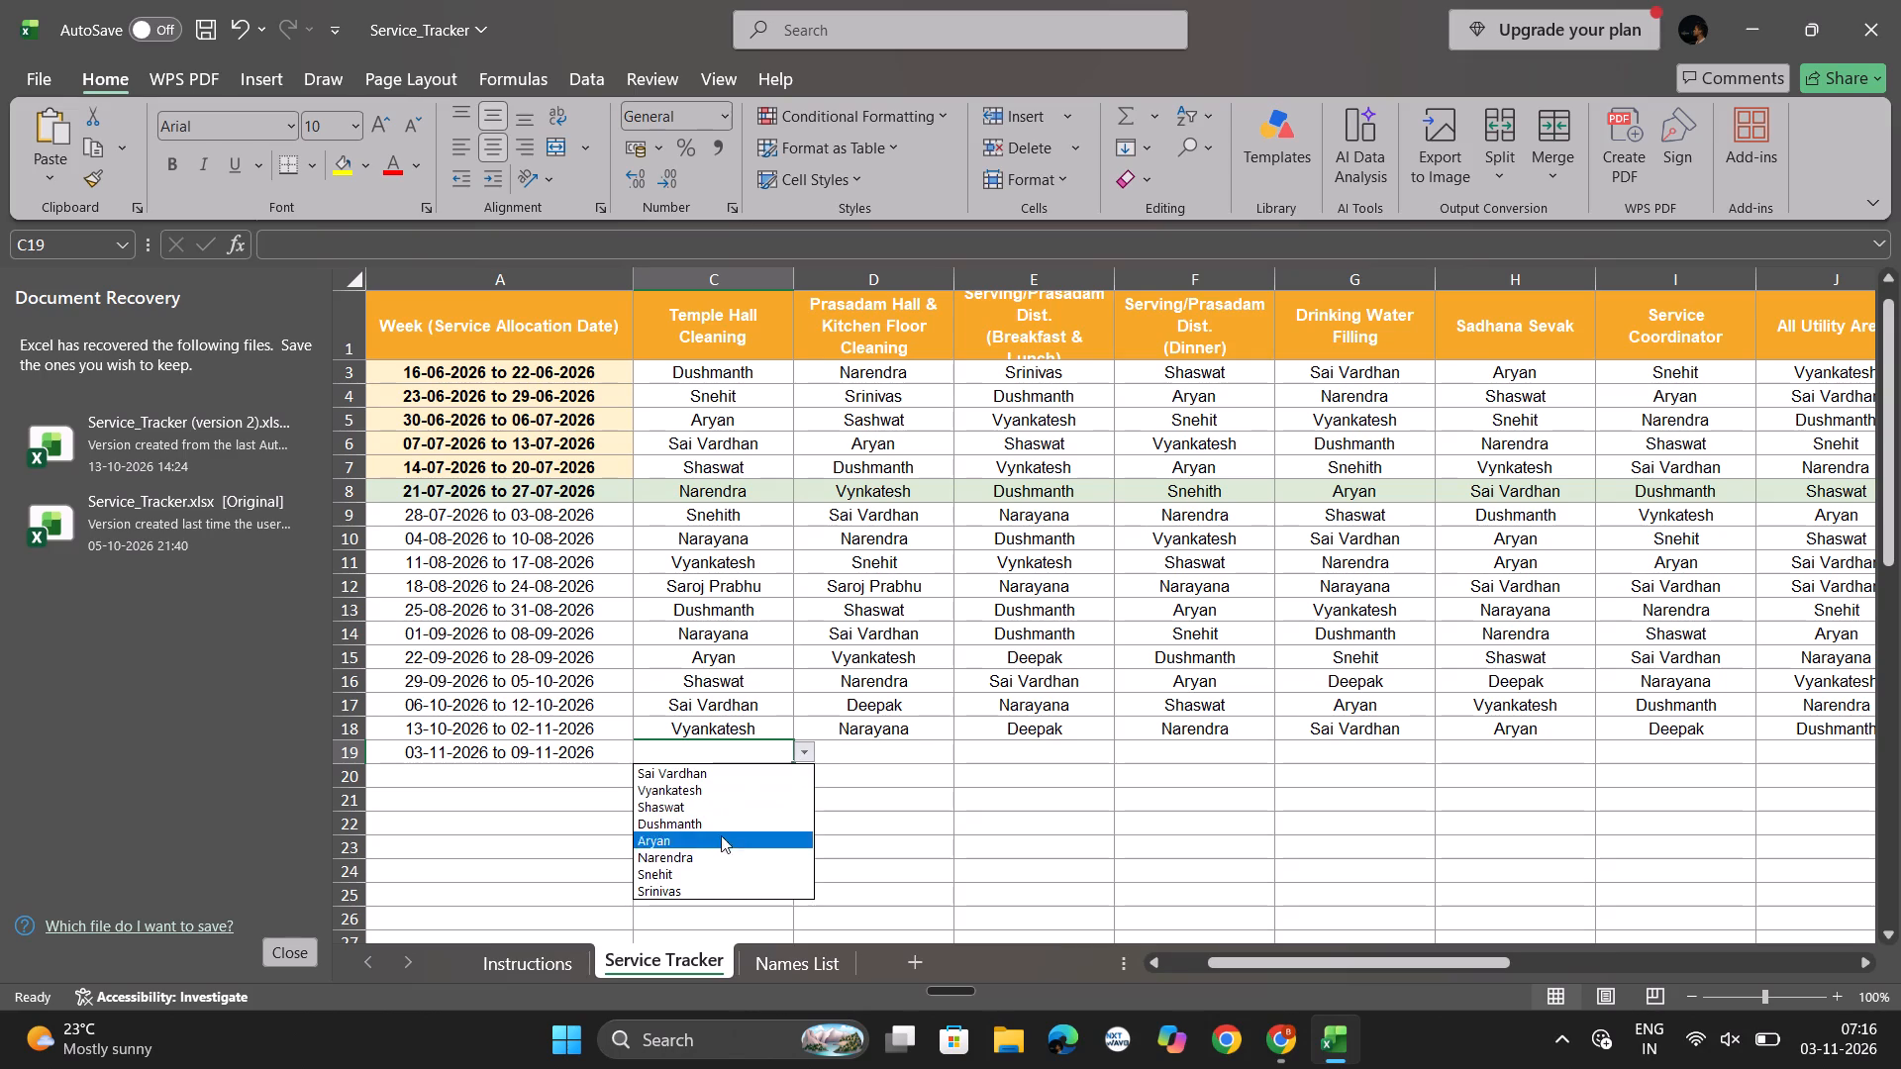
click(707, 855)
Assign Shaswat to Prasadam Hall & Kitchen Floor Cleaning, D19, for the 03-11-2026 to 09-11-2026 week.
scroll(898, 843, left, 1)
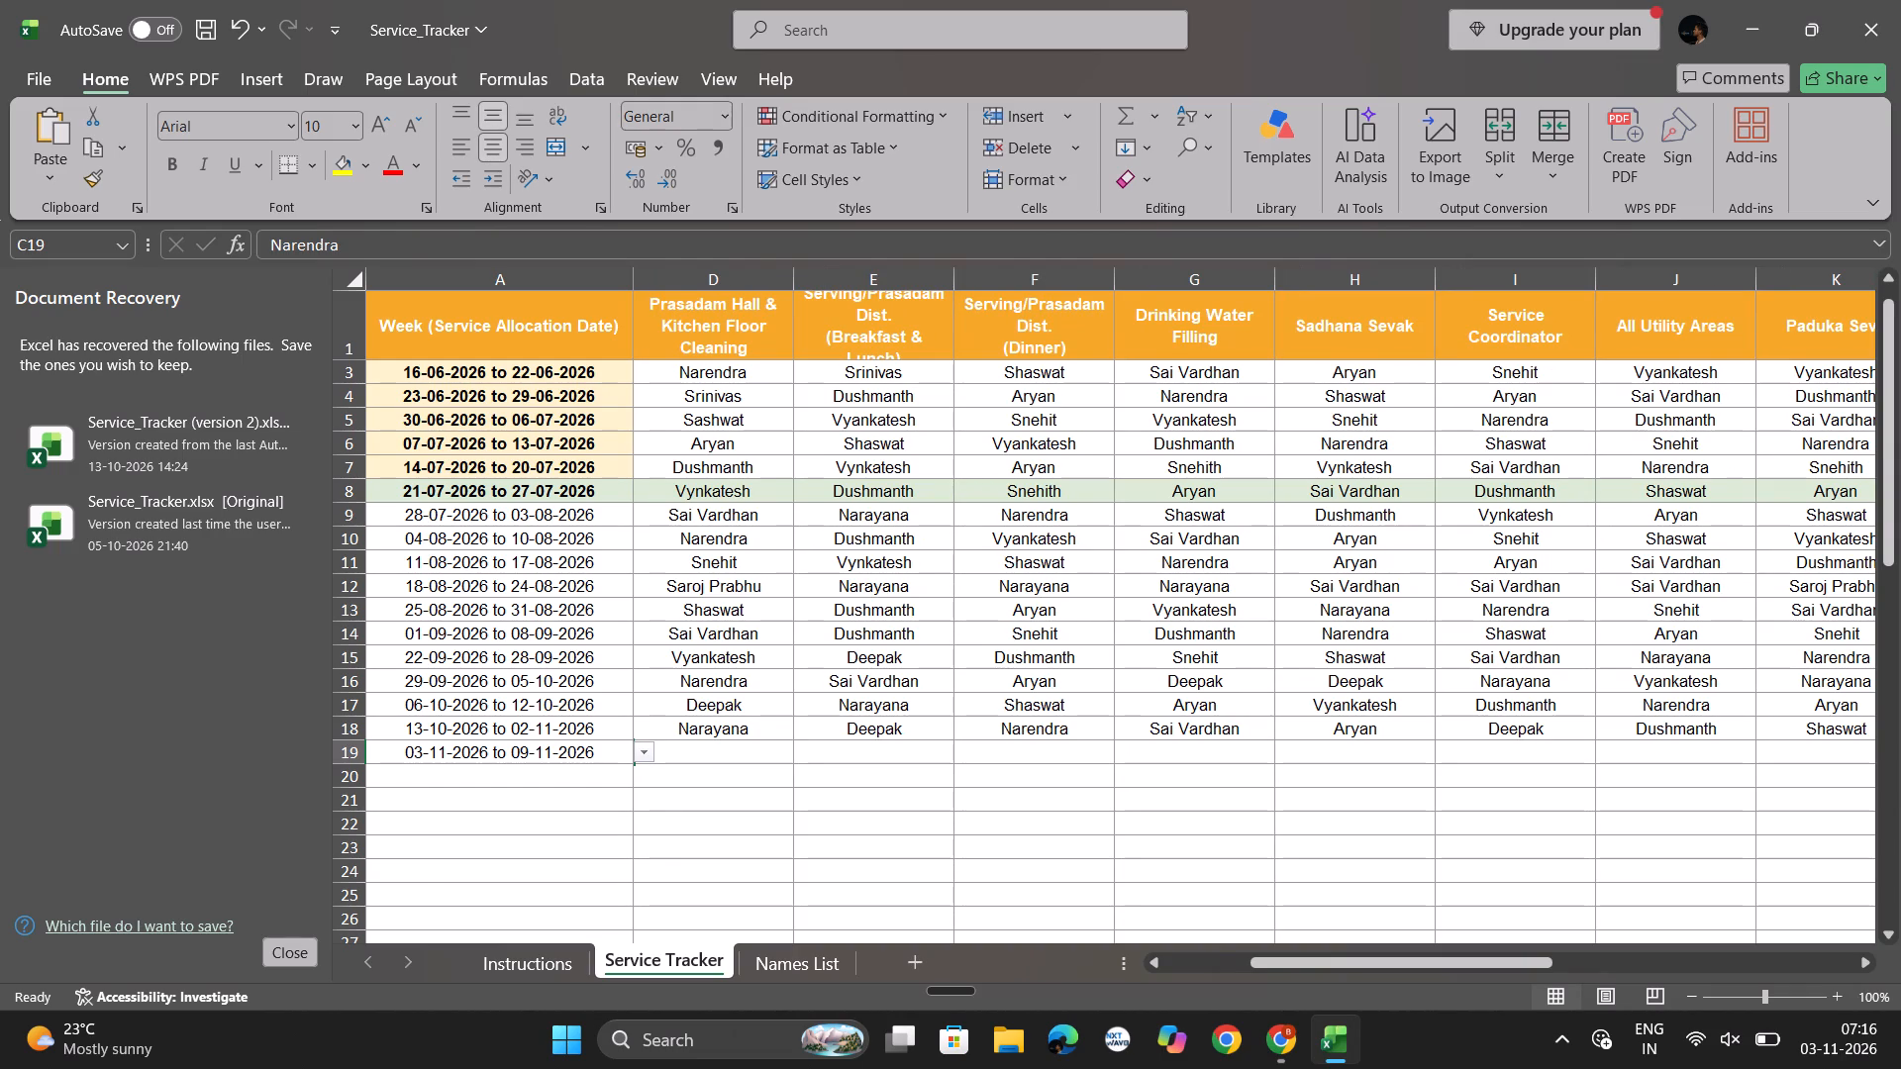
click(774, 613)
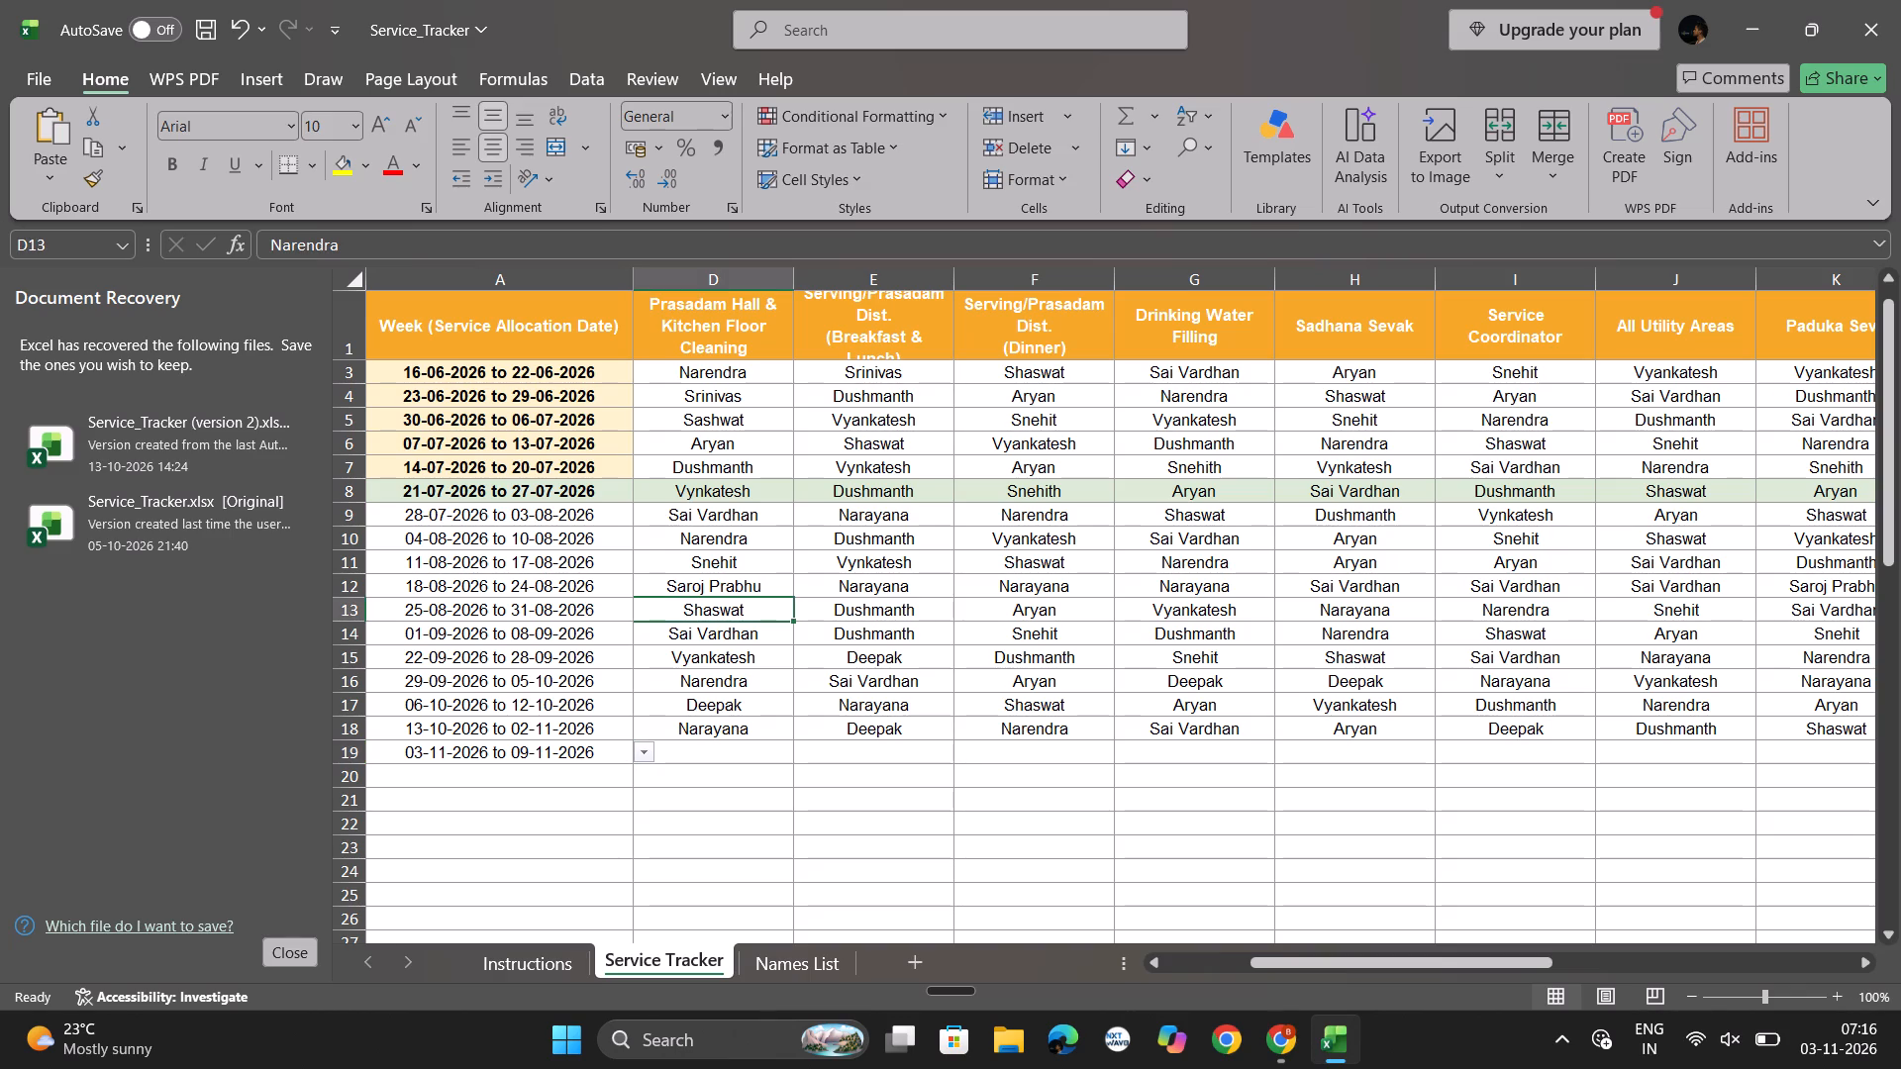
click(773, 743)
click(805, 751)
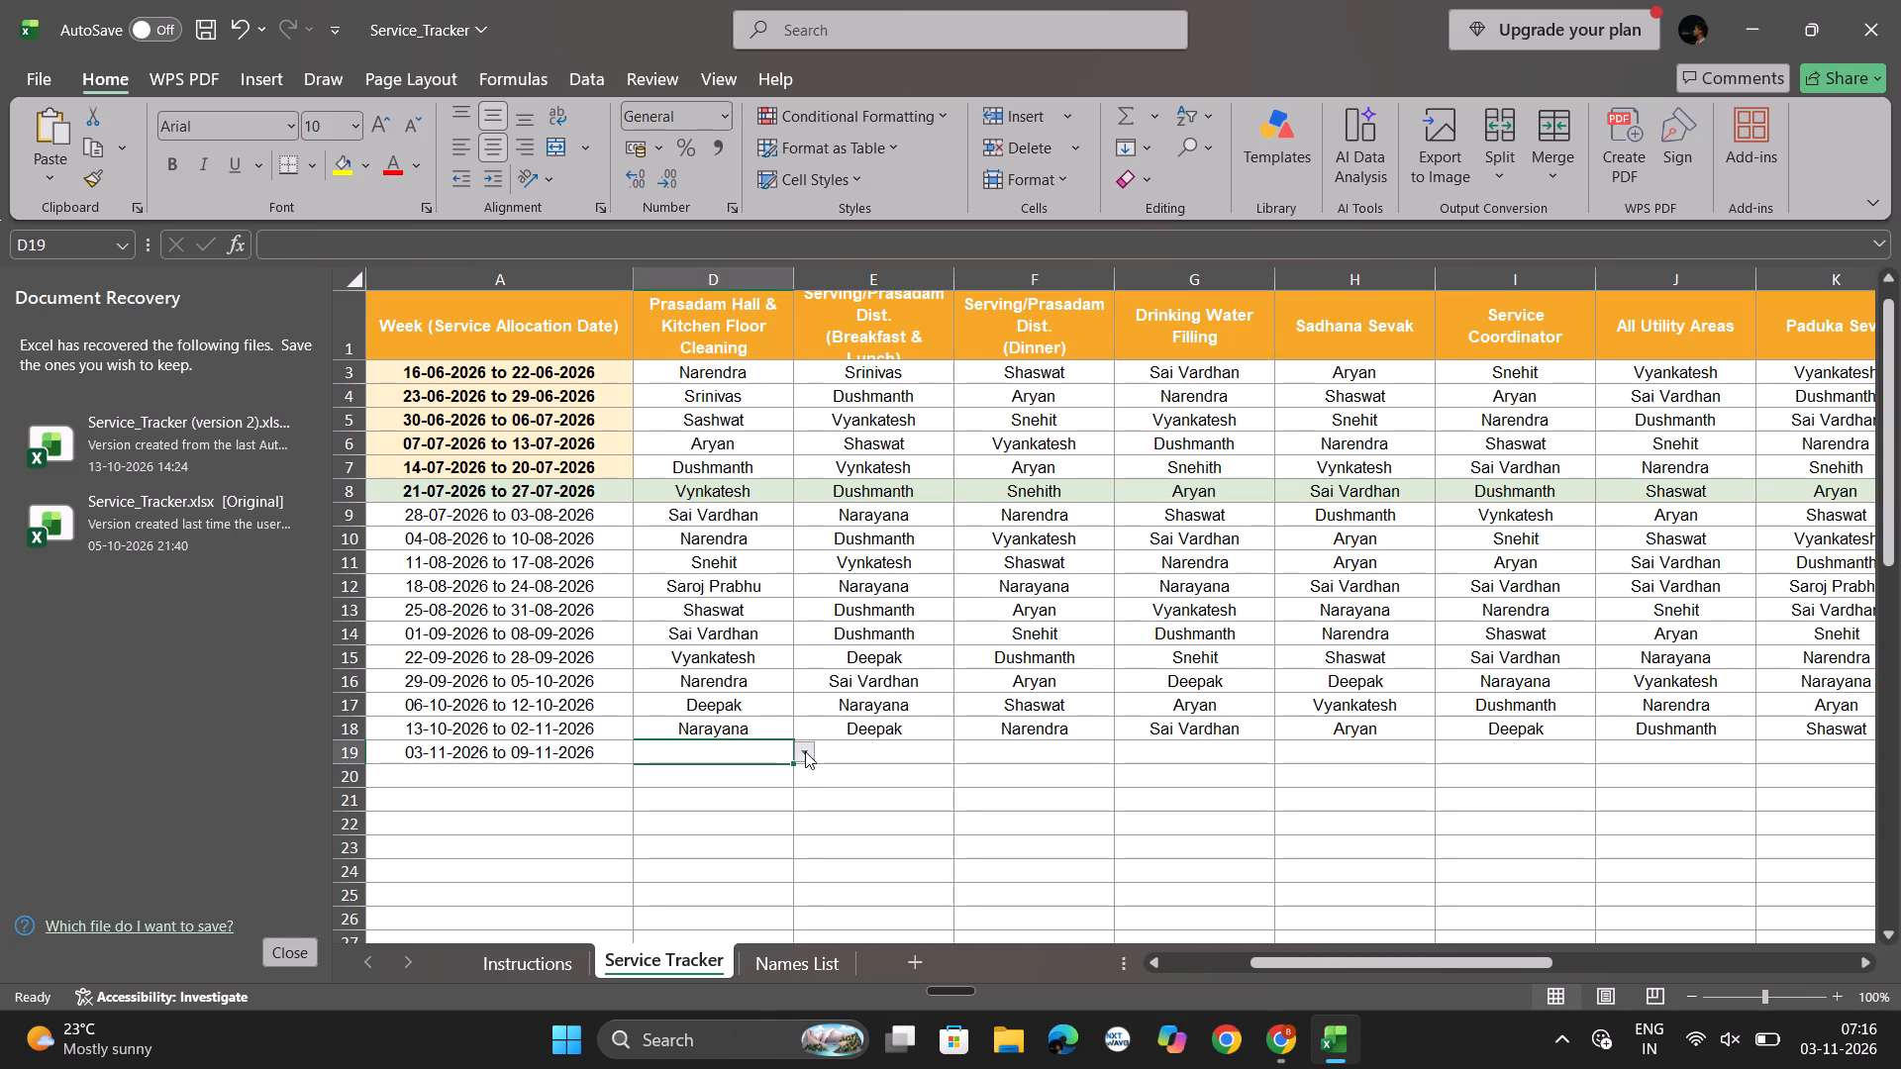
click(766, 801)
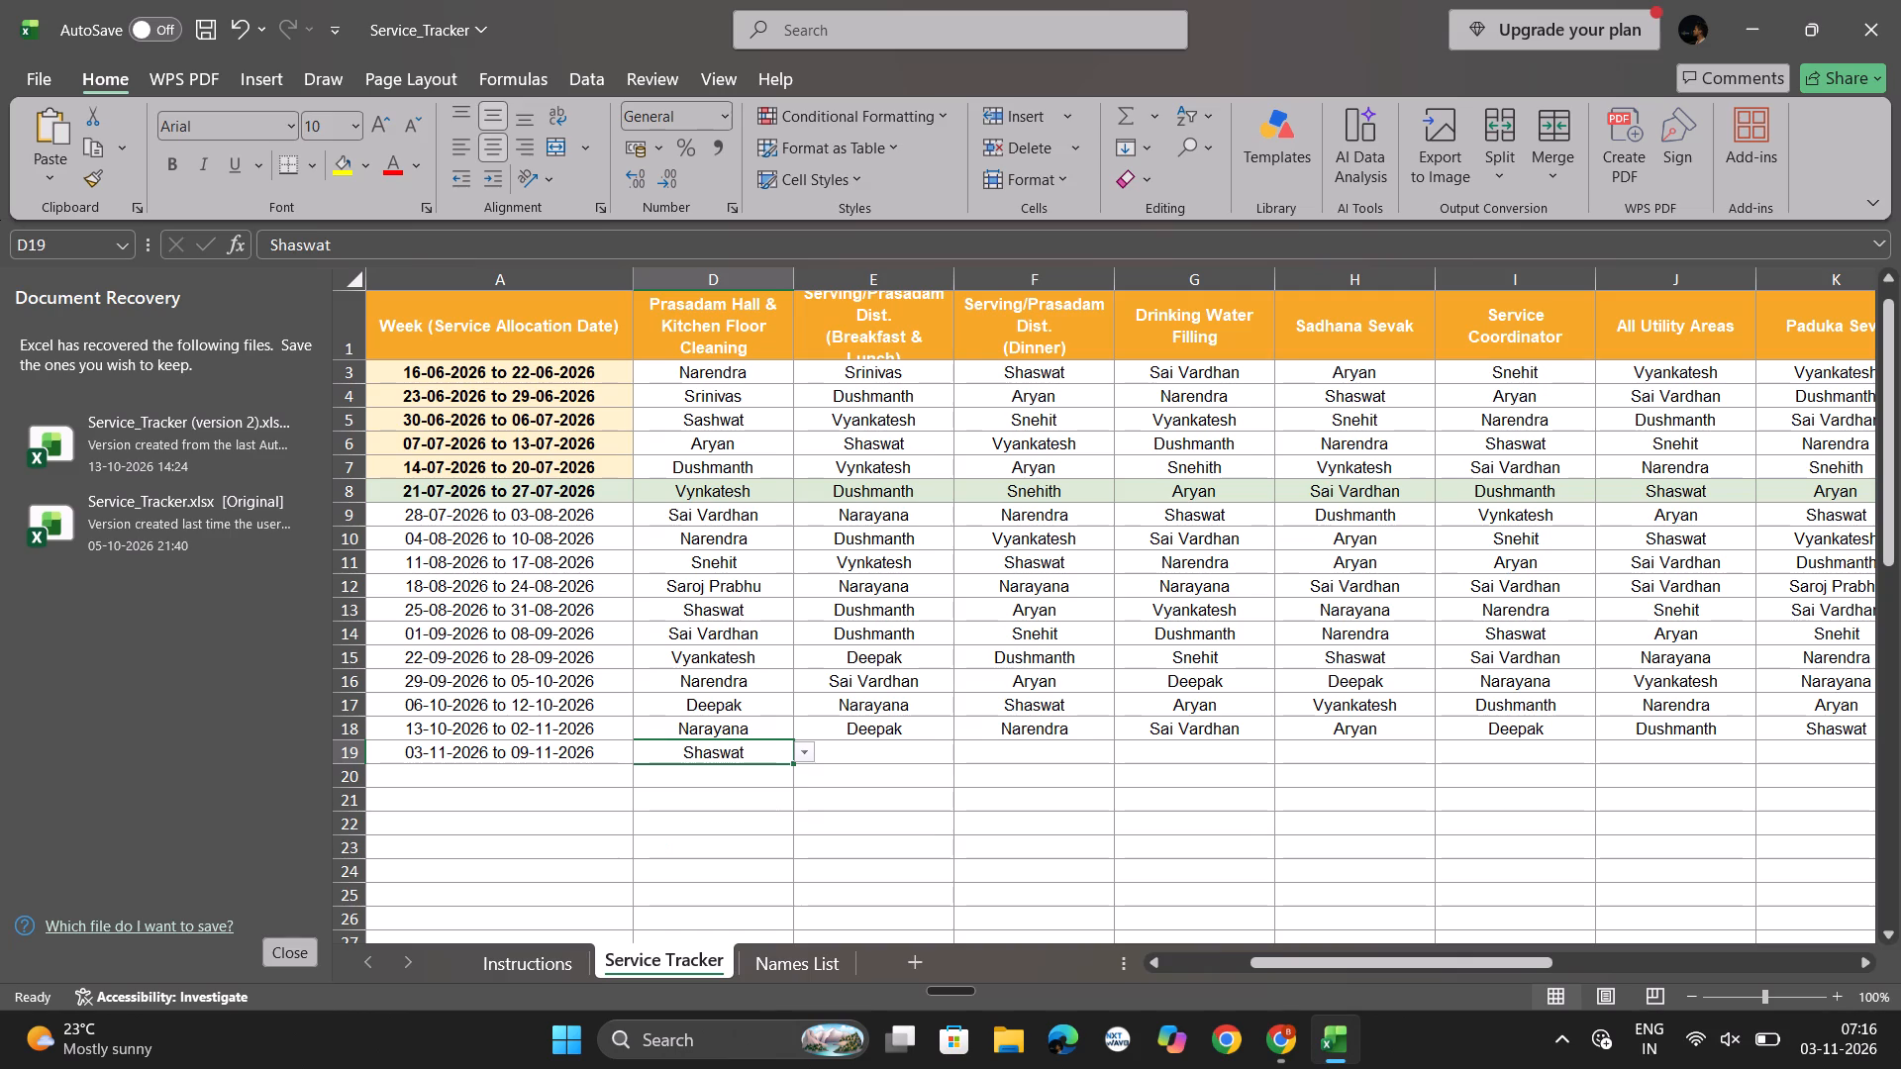
Change the Prasadam Hall & Kitchen Floor Cleaning assignment in D19 to Aryan.
scroll(829, 805, right, 1)
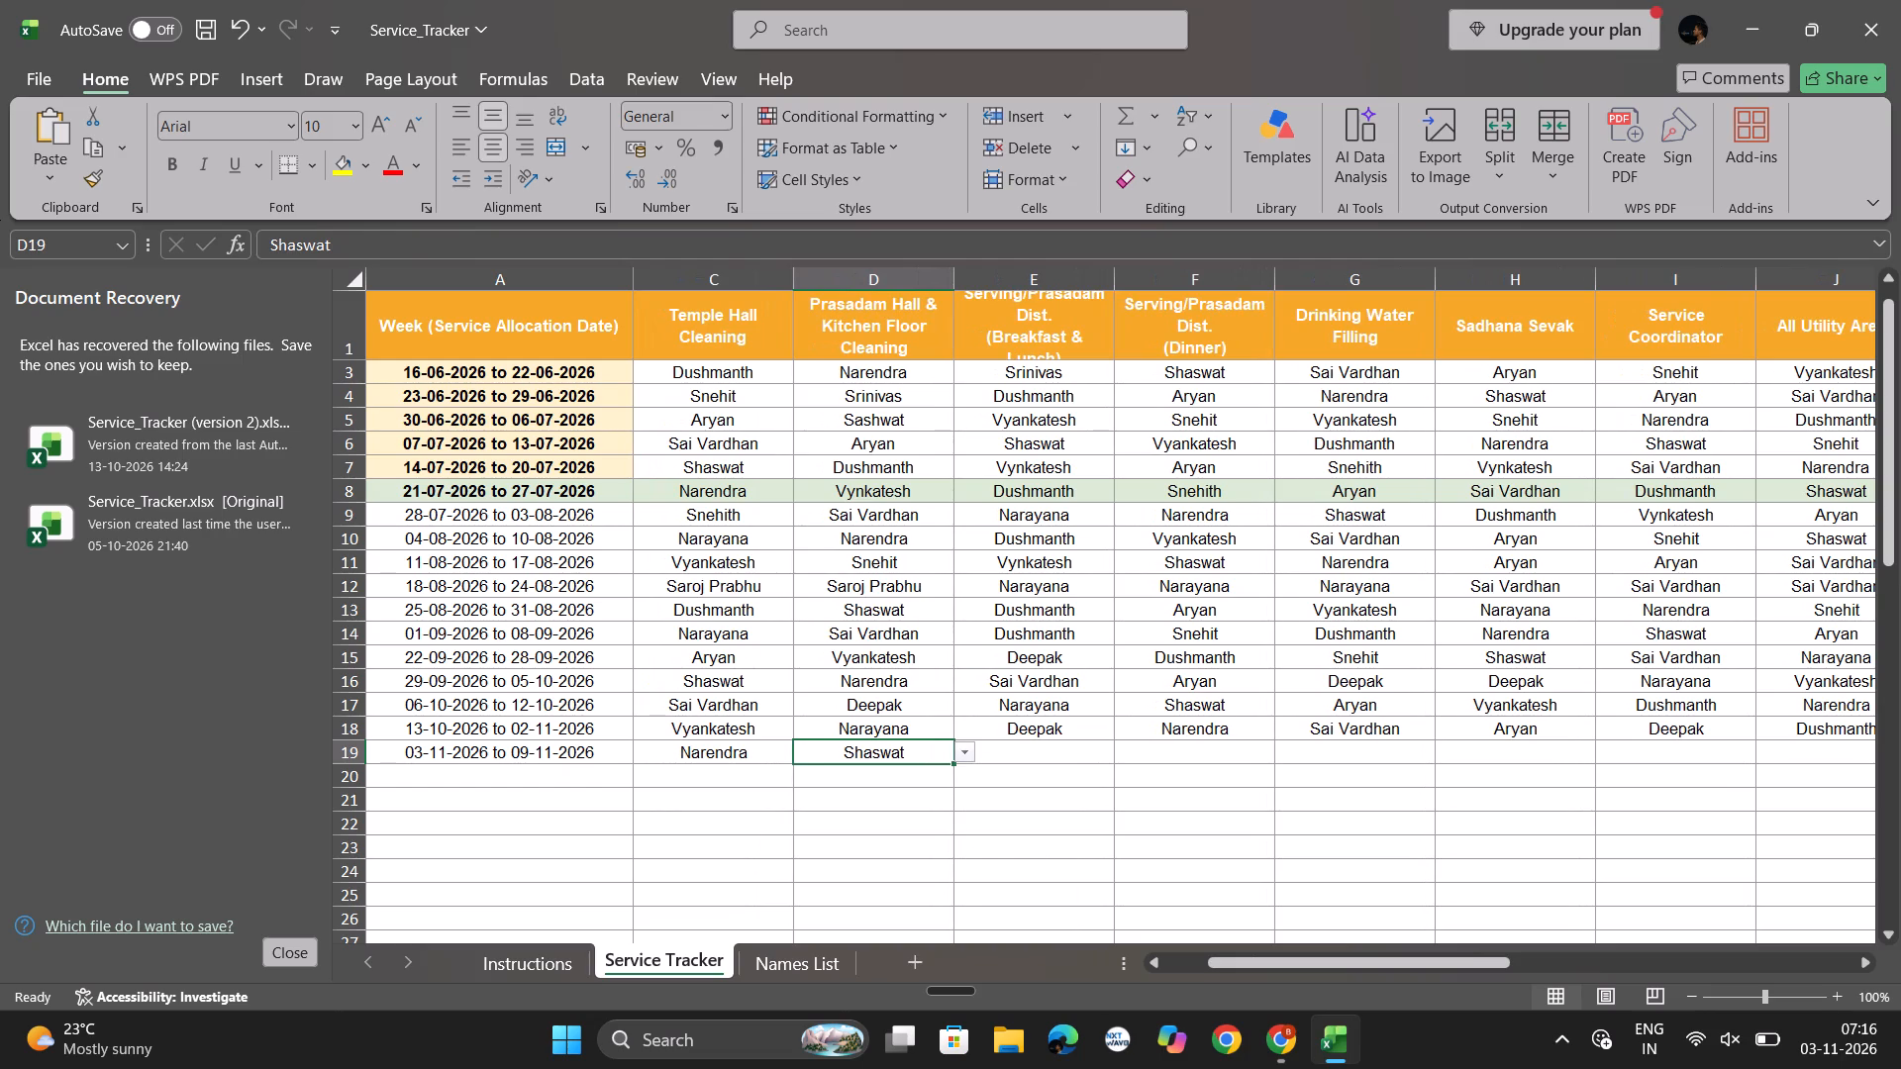
click(969, 749)
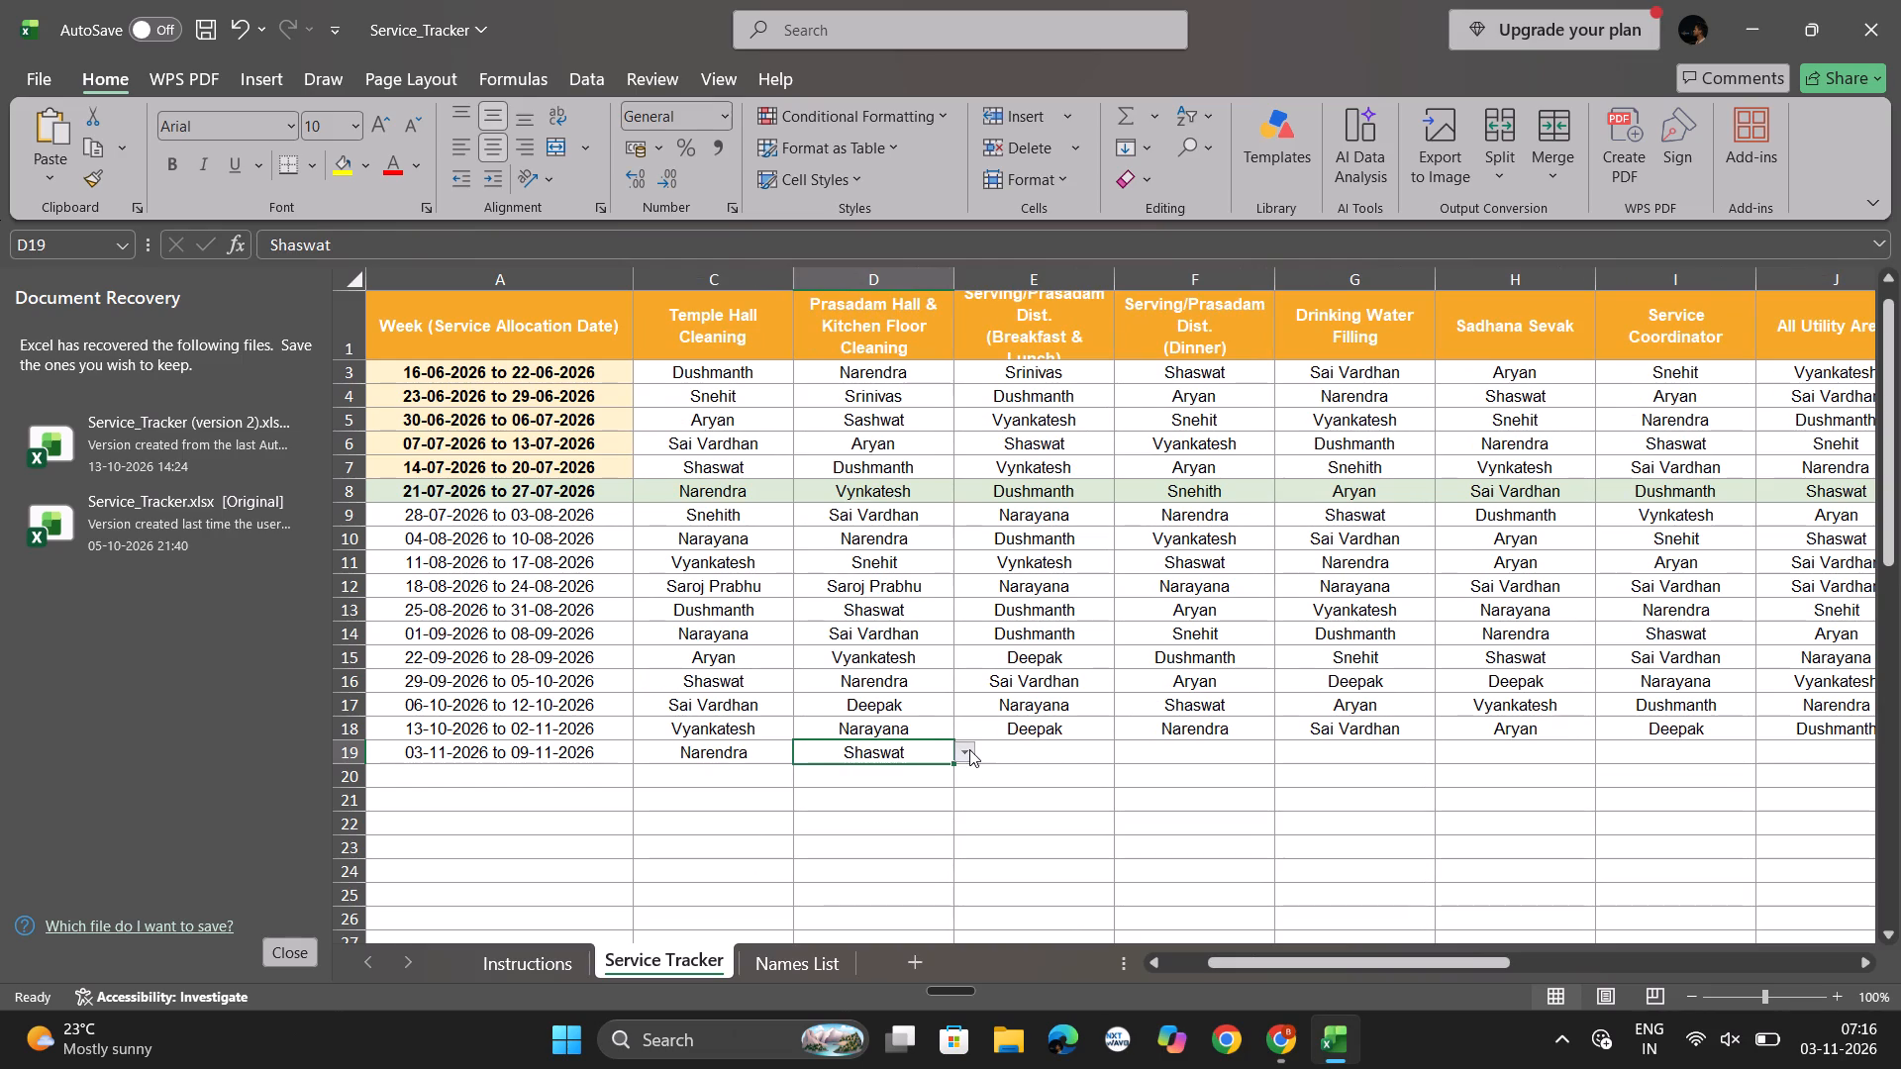
click(886, 845)
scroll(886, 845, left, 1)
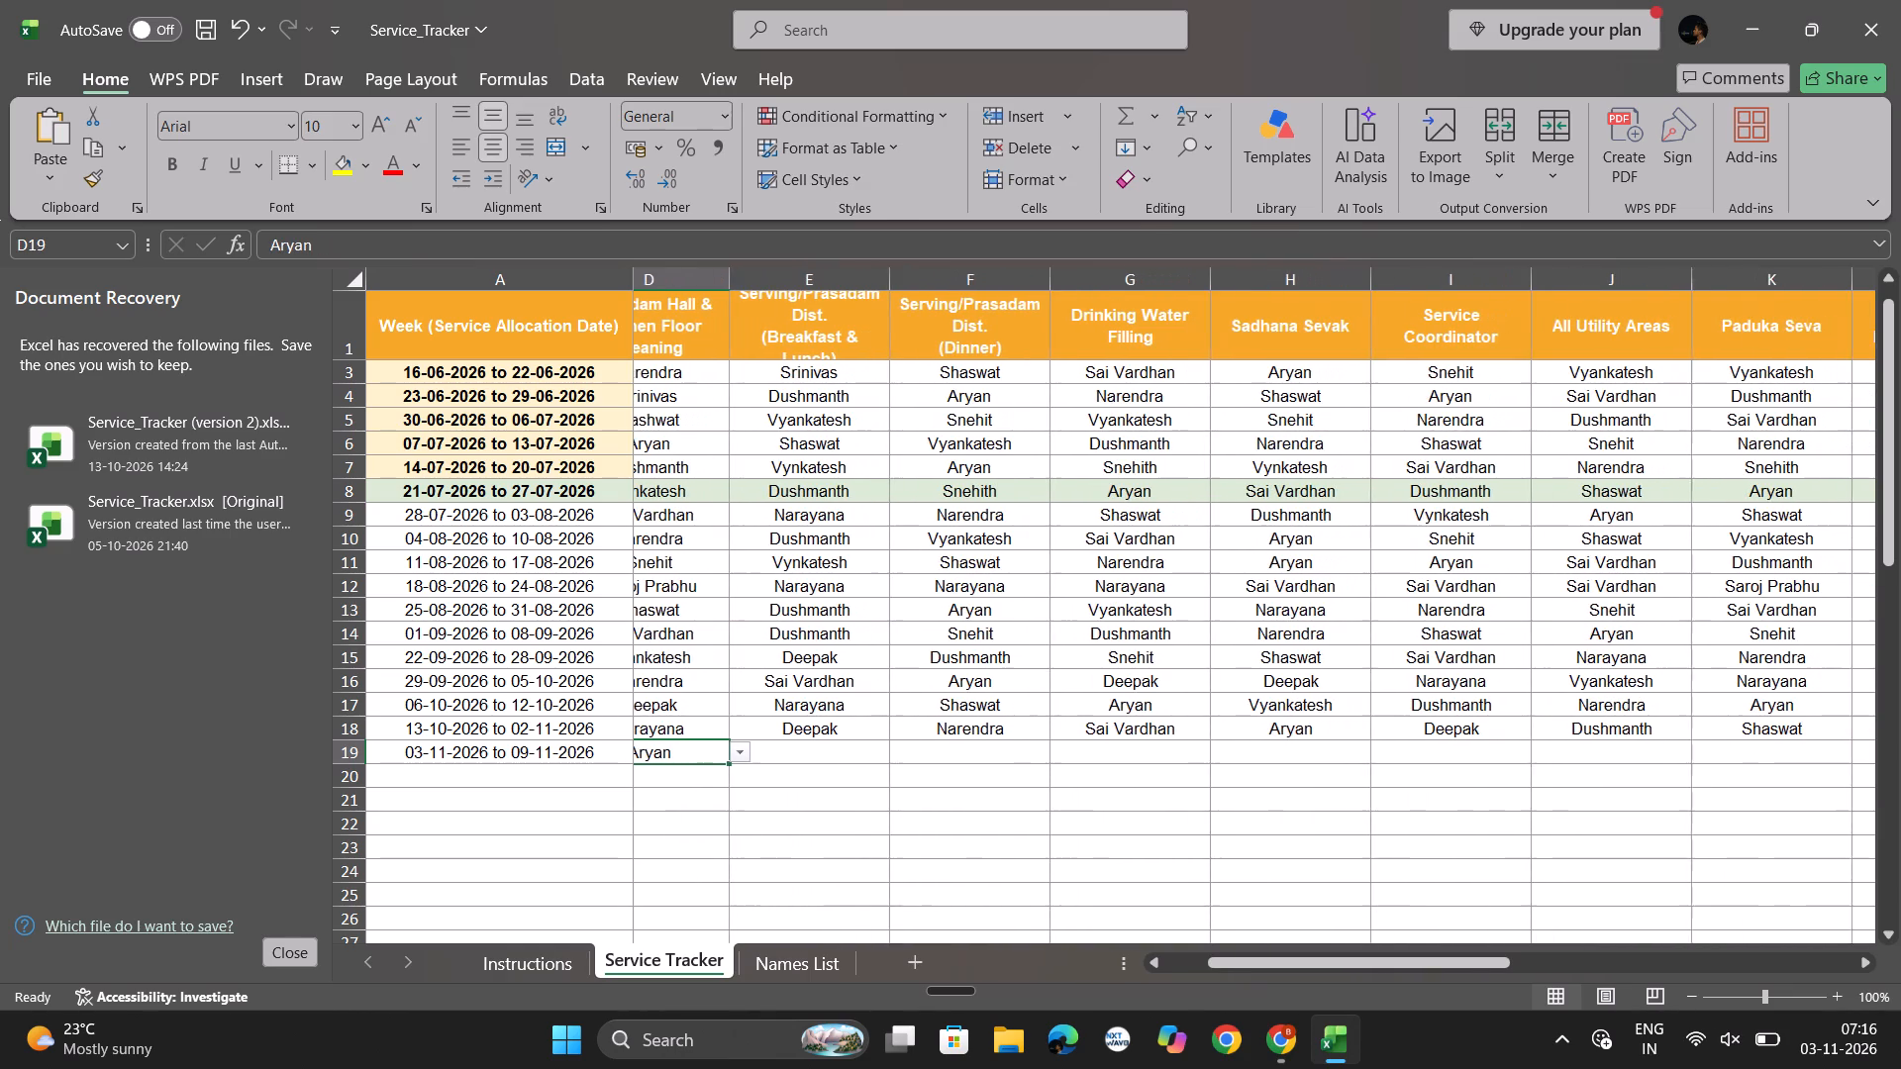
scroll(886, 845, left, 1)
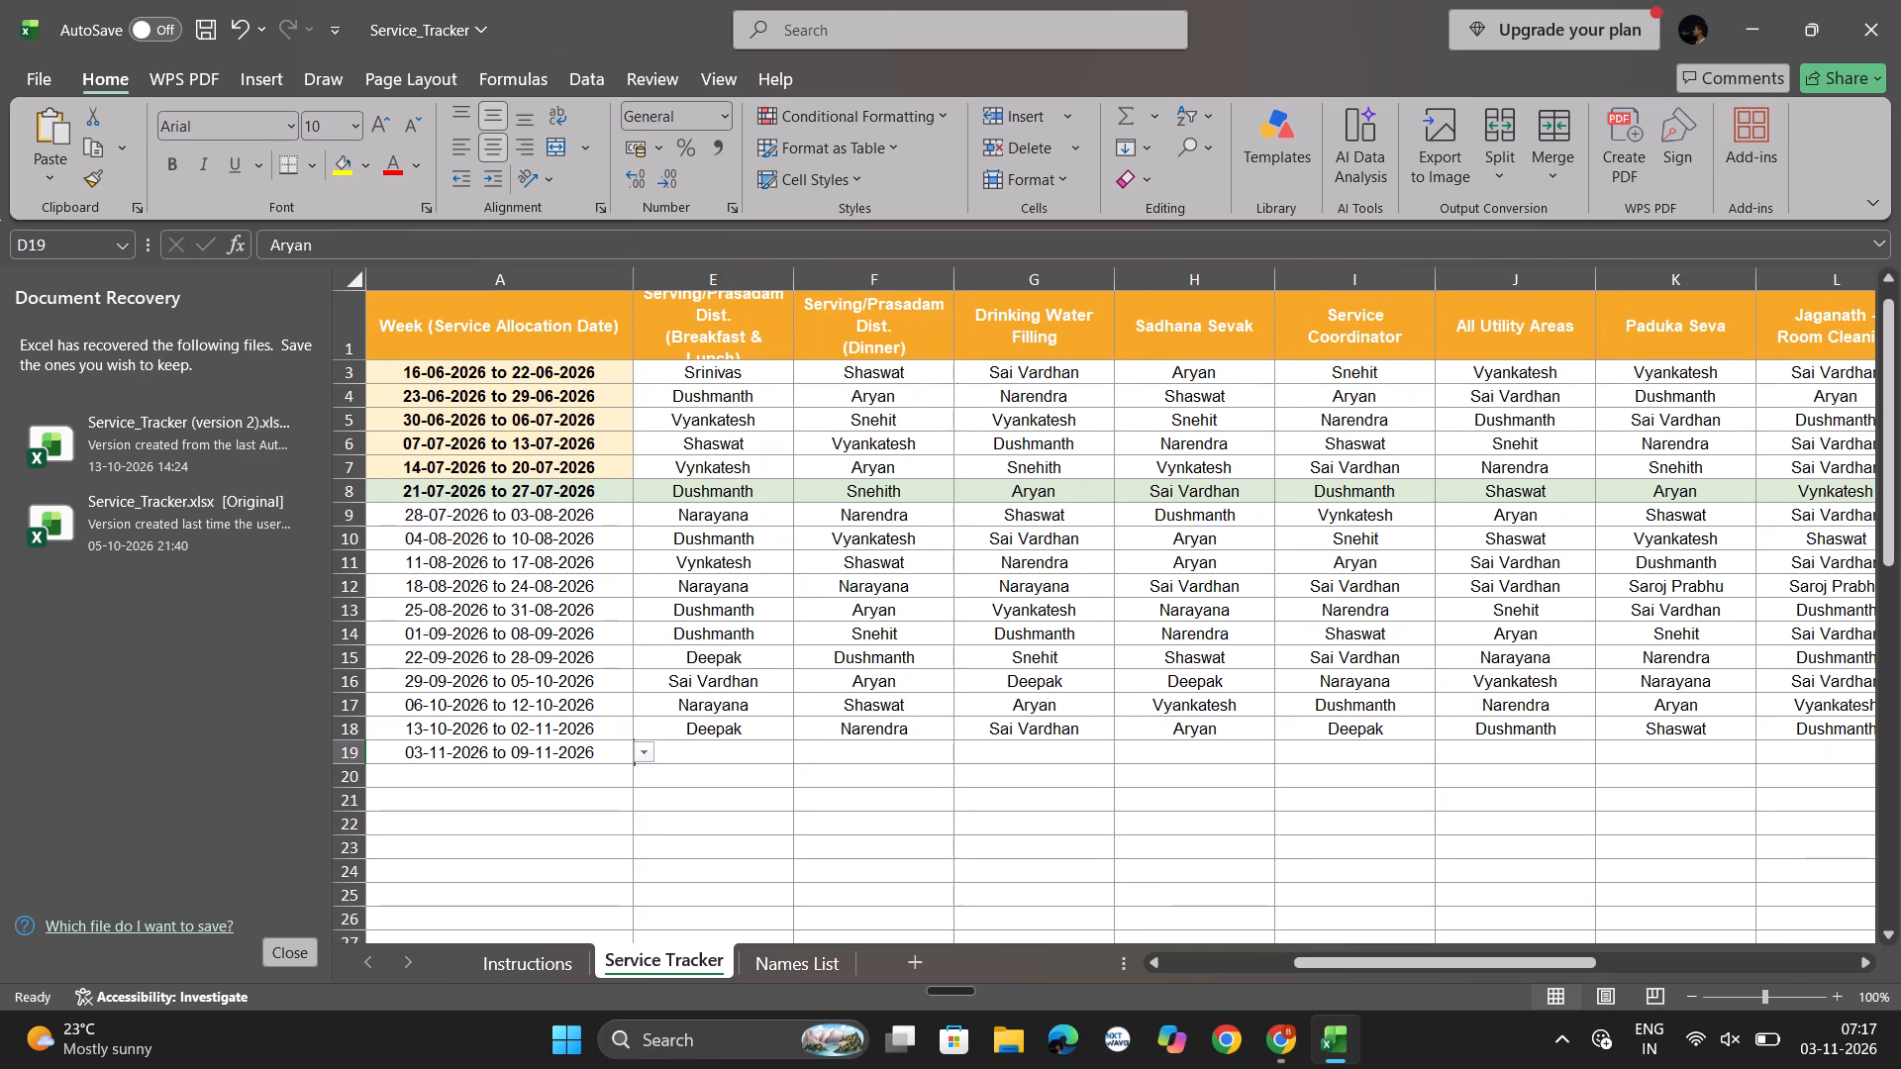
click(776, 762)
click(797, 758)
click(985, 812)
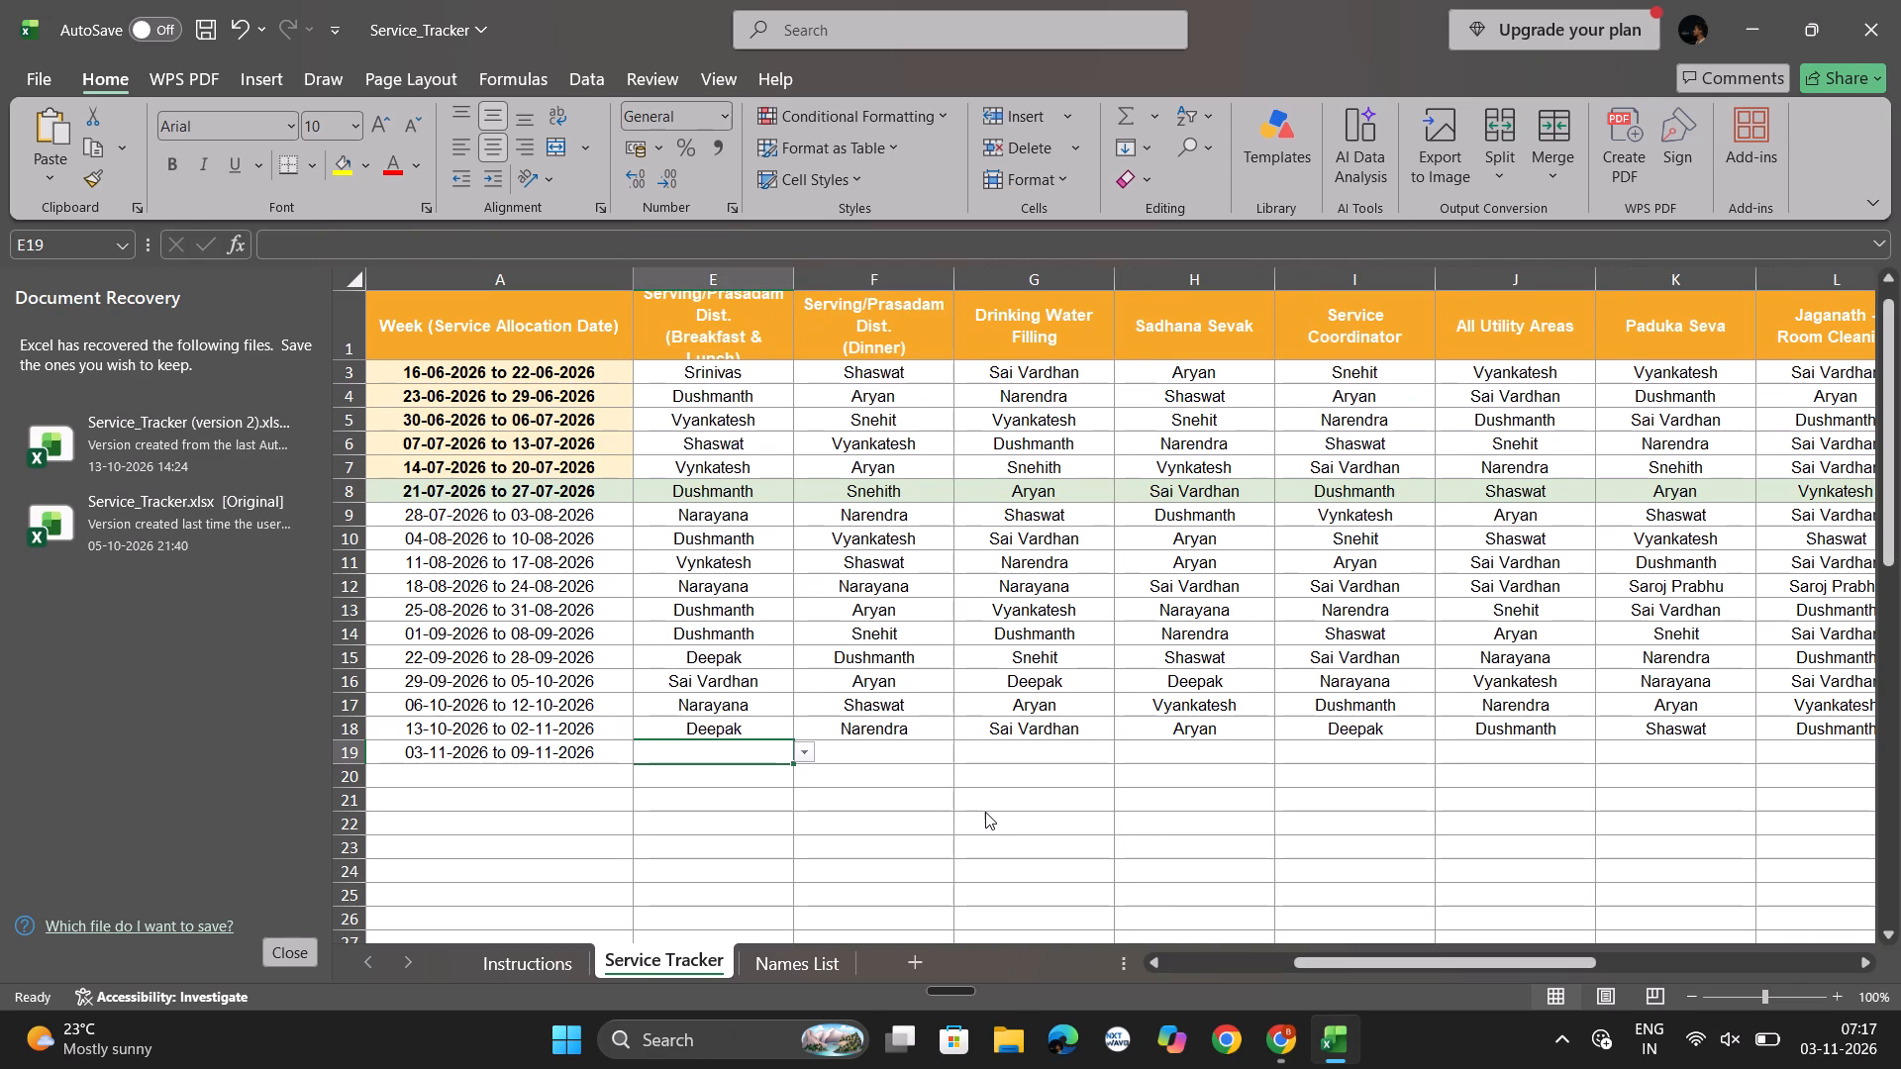
Assign Shaswat to Drinking Water Filling, G19, for the 03-11-2026 to 09-11-2026 week.
scroll(985, 812, left, 2)
click(936, 758)
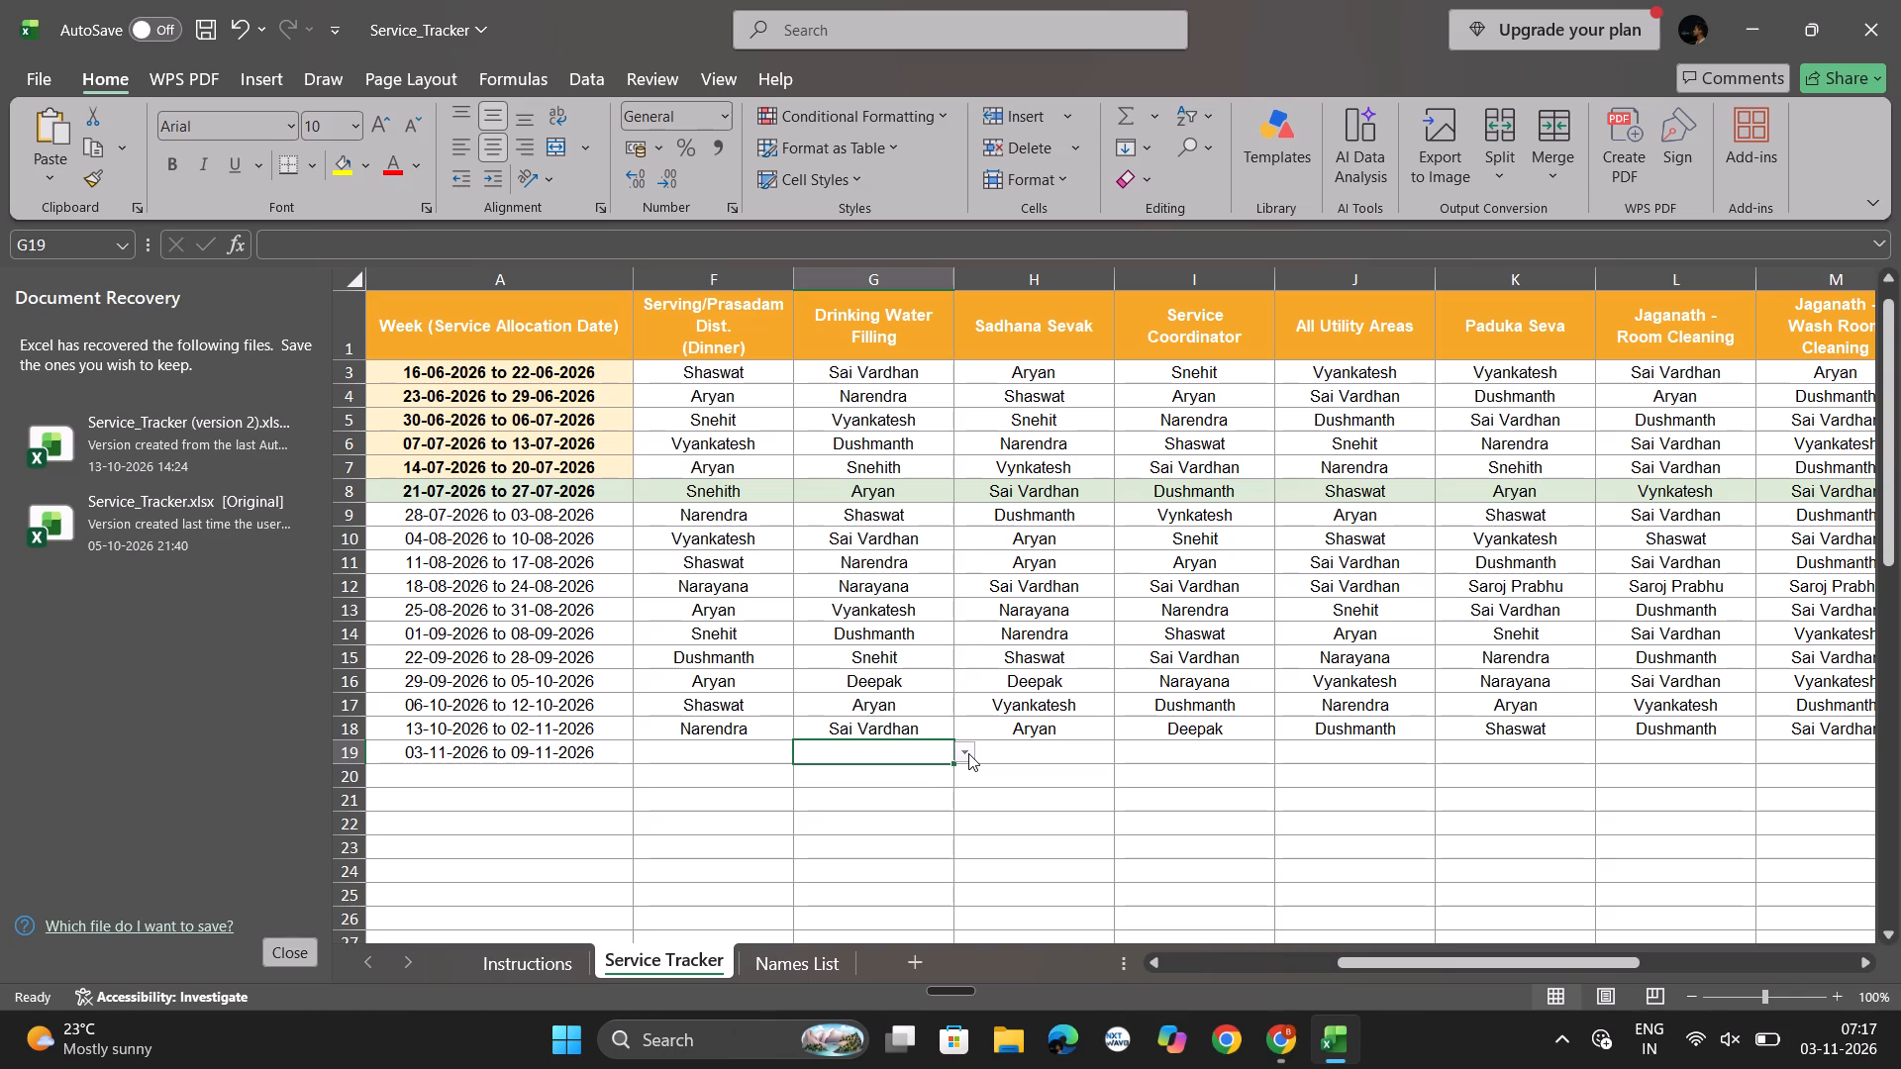
scroll(968, 753, right, 1)
click(968, 753)
click(919, 803)
Assign Vyankatesh as Service Coordinator, I19, for the 03-11-2026 to 09-11-2026 week.
scroll(1076, 805, left, 1)
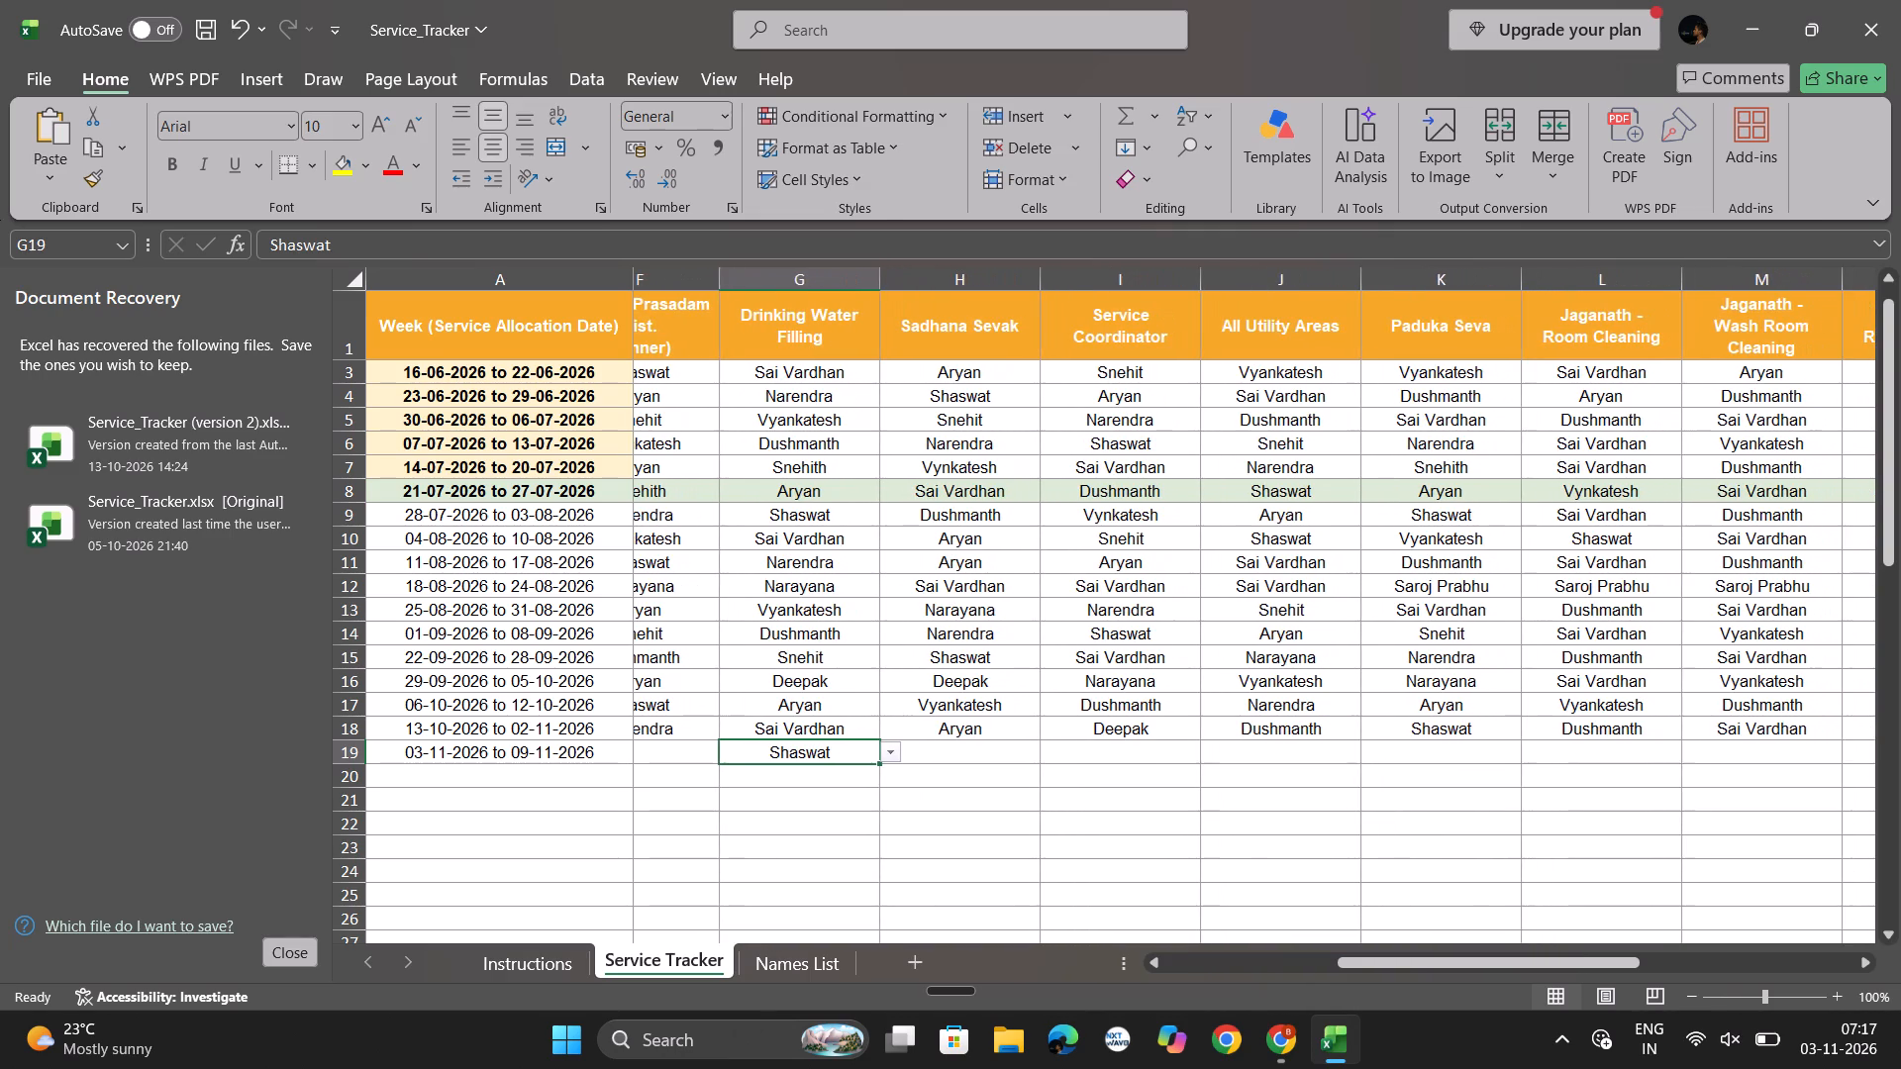
scroll(1076, 805, left, 2)
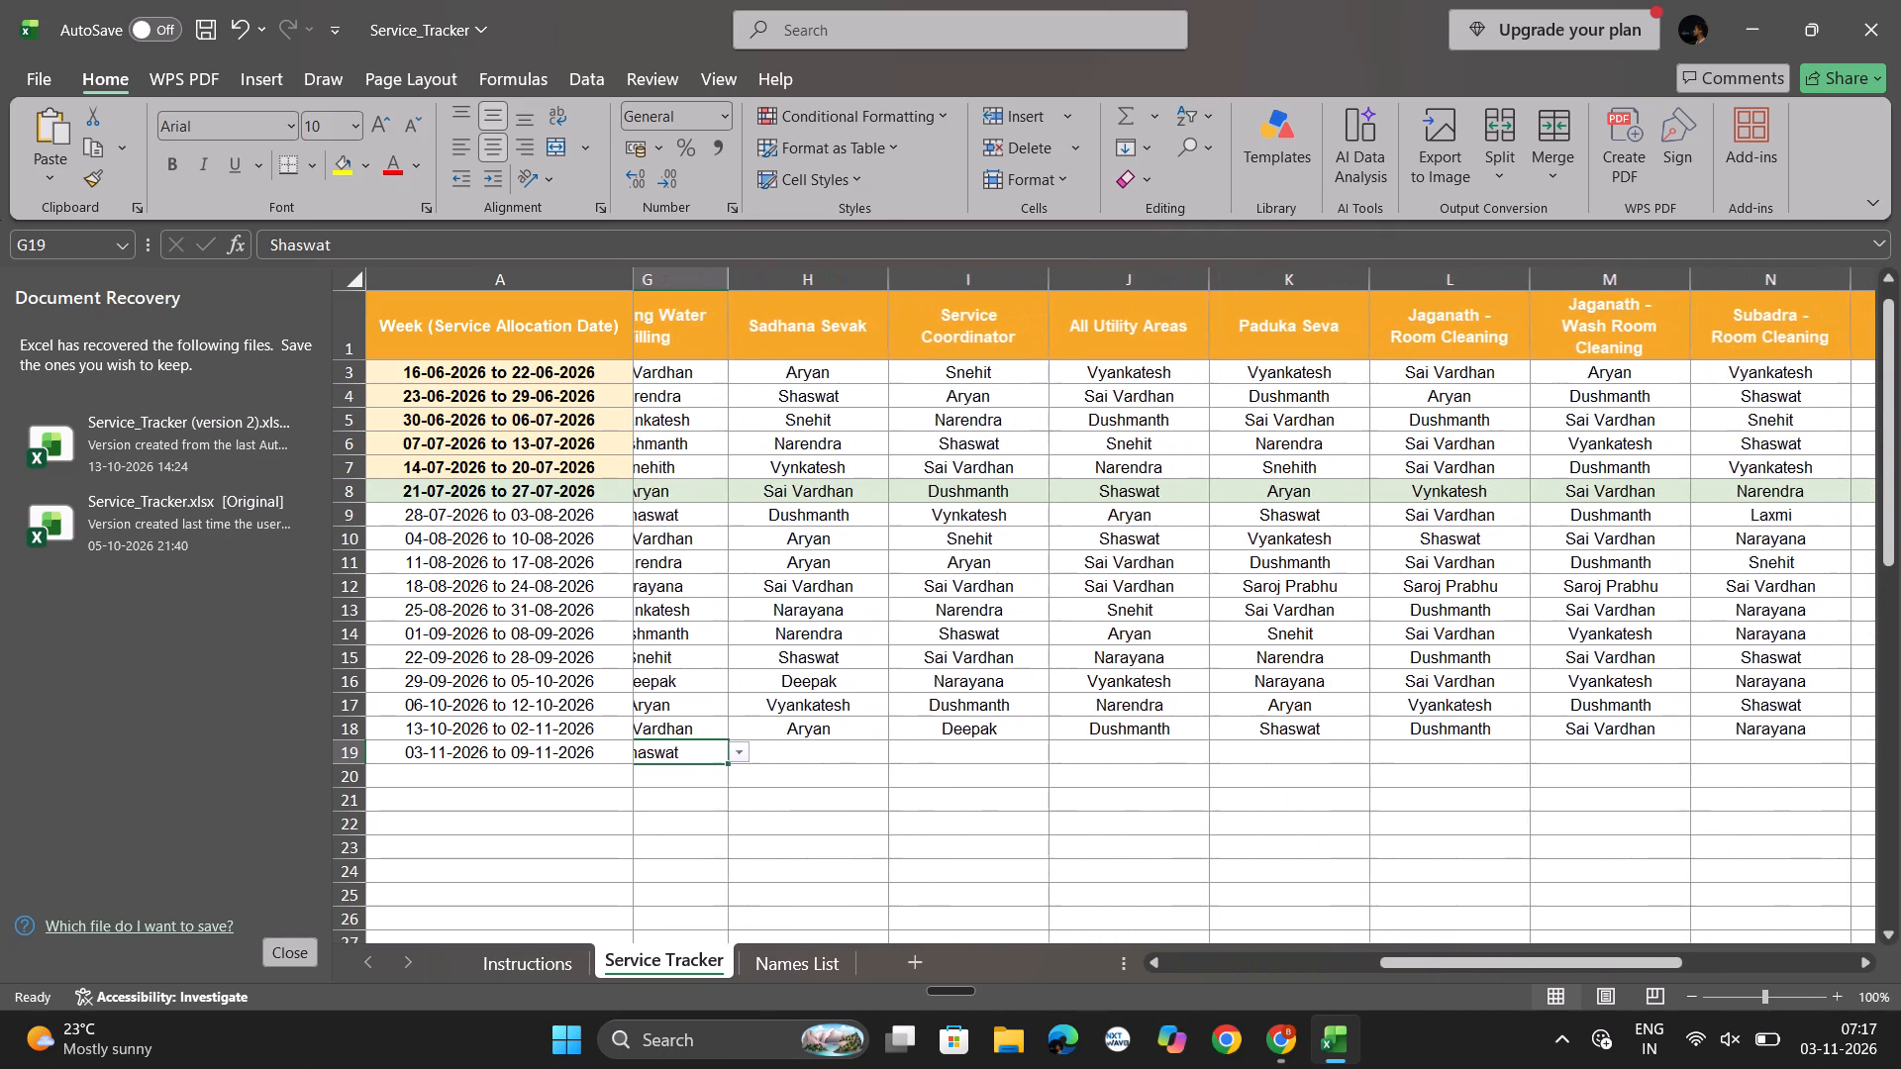
scroll(1076, 805, left, 1)
click(933, 765)
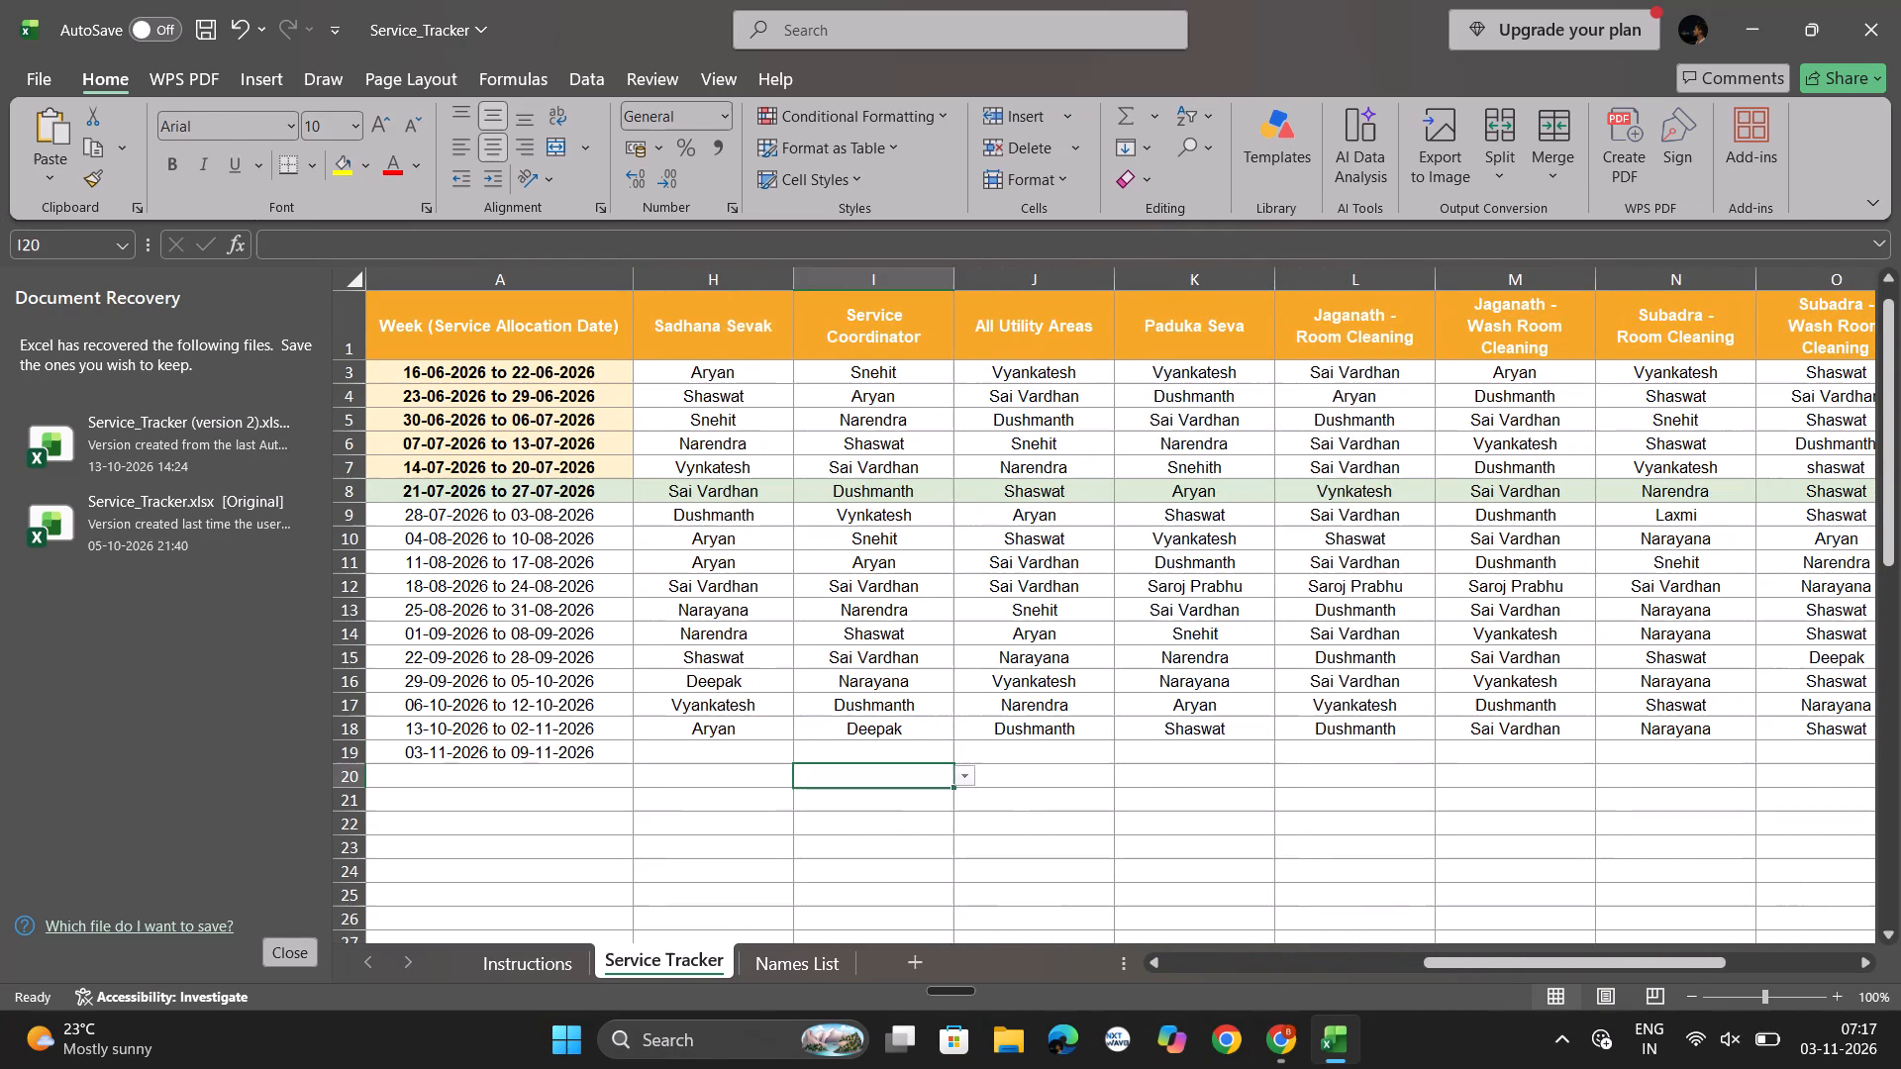
click(935, 751)
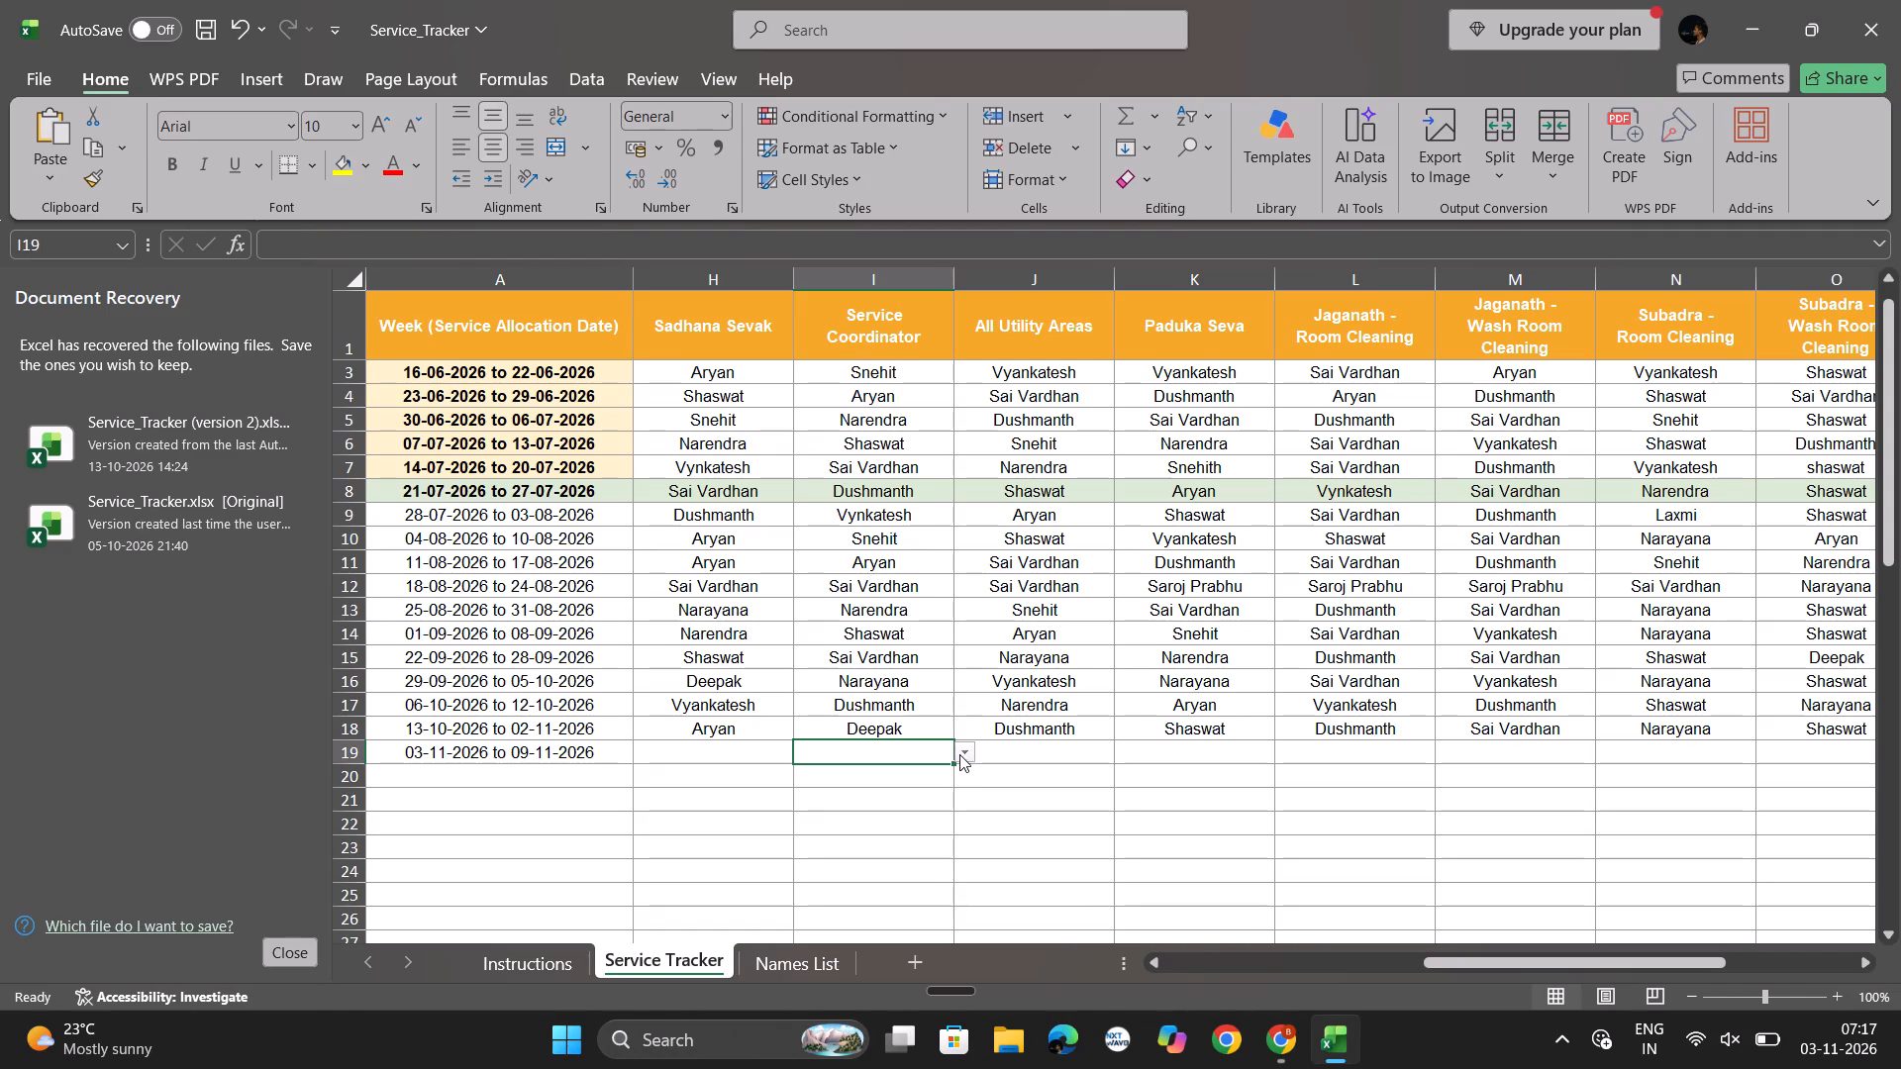
click(959, 755)
click(925, 790)
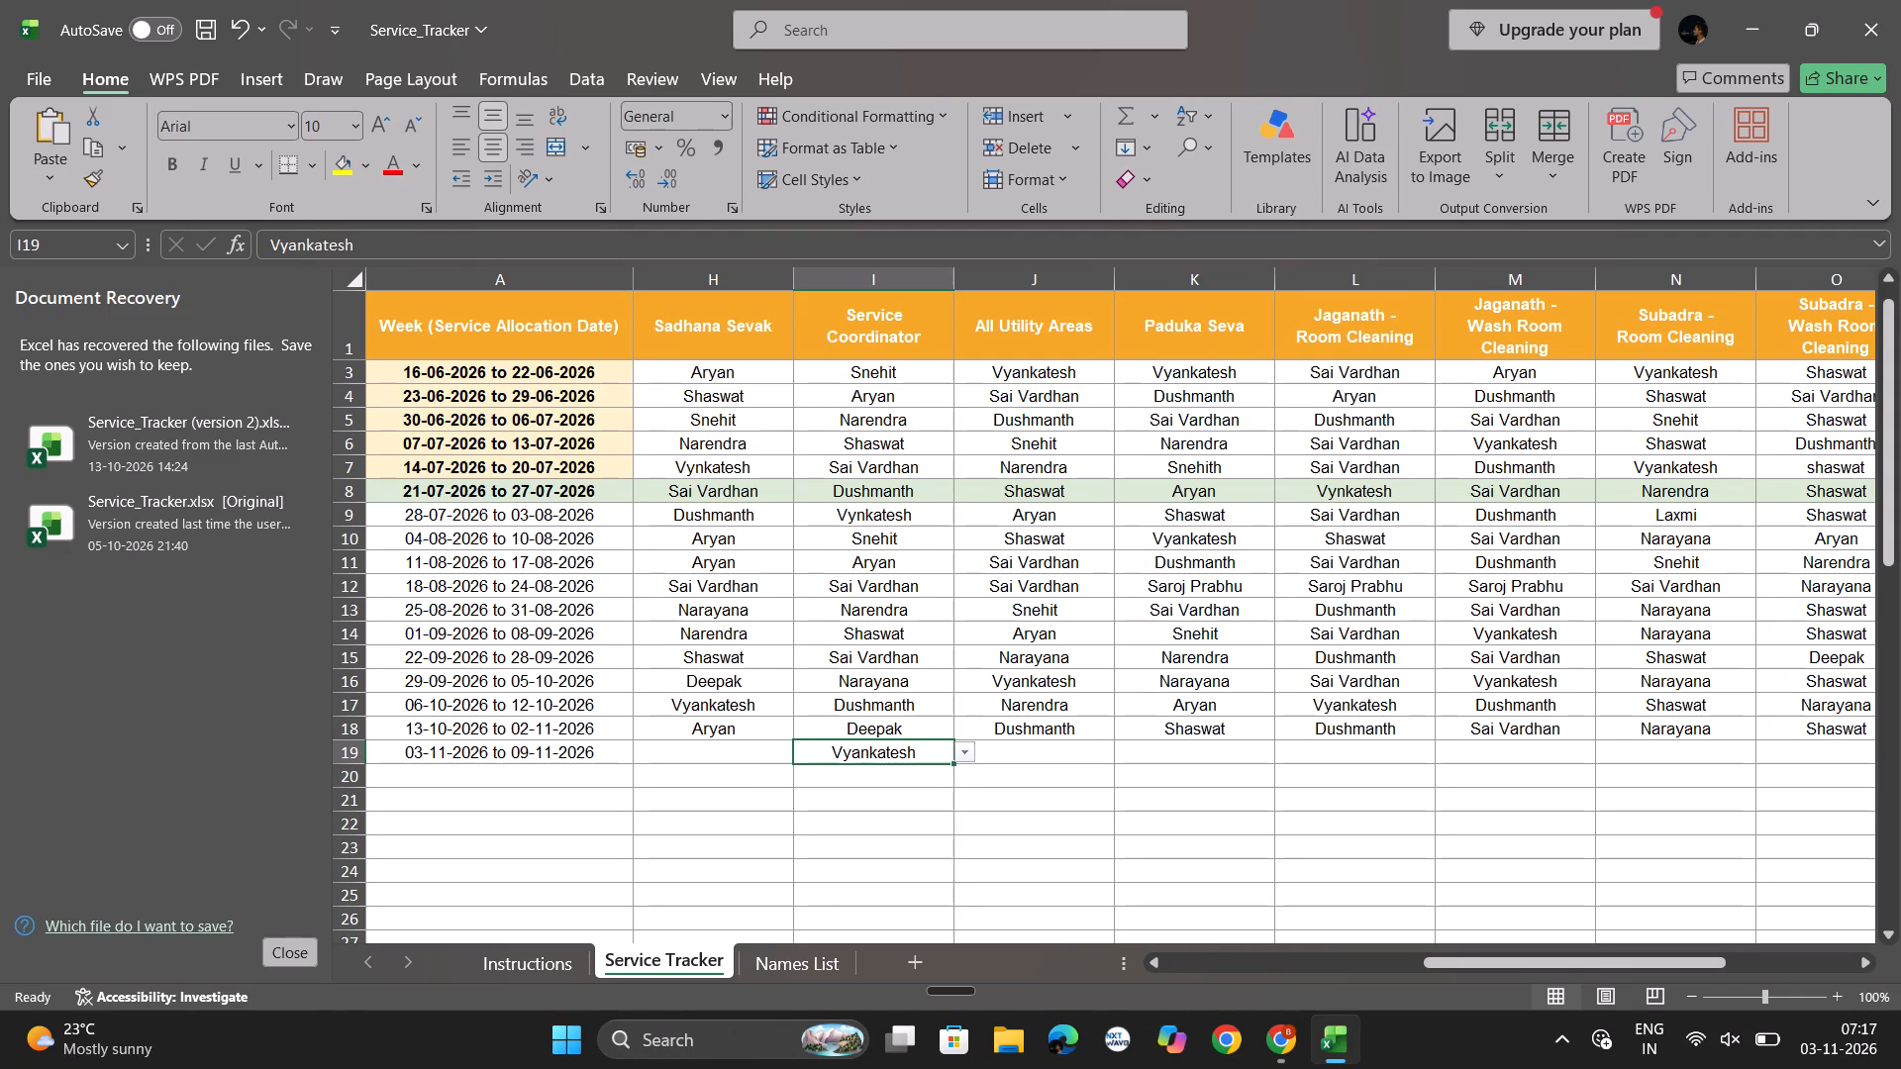
Enter Deepak, who is missing from the name choices, as the Paduka Seva assignment in K19.
scroll(1017, 820, left, 1)
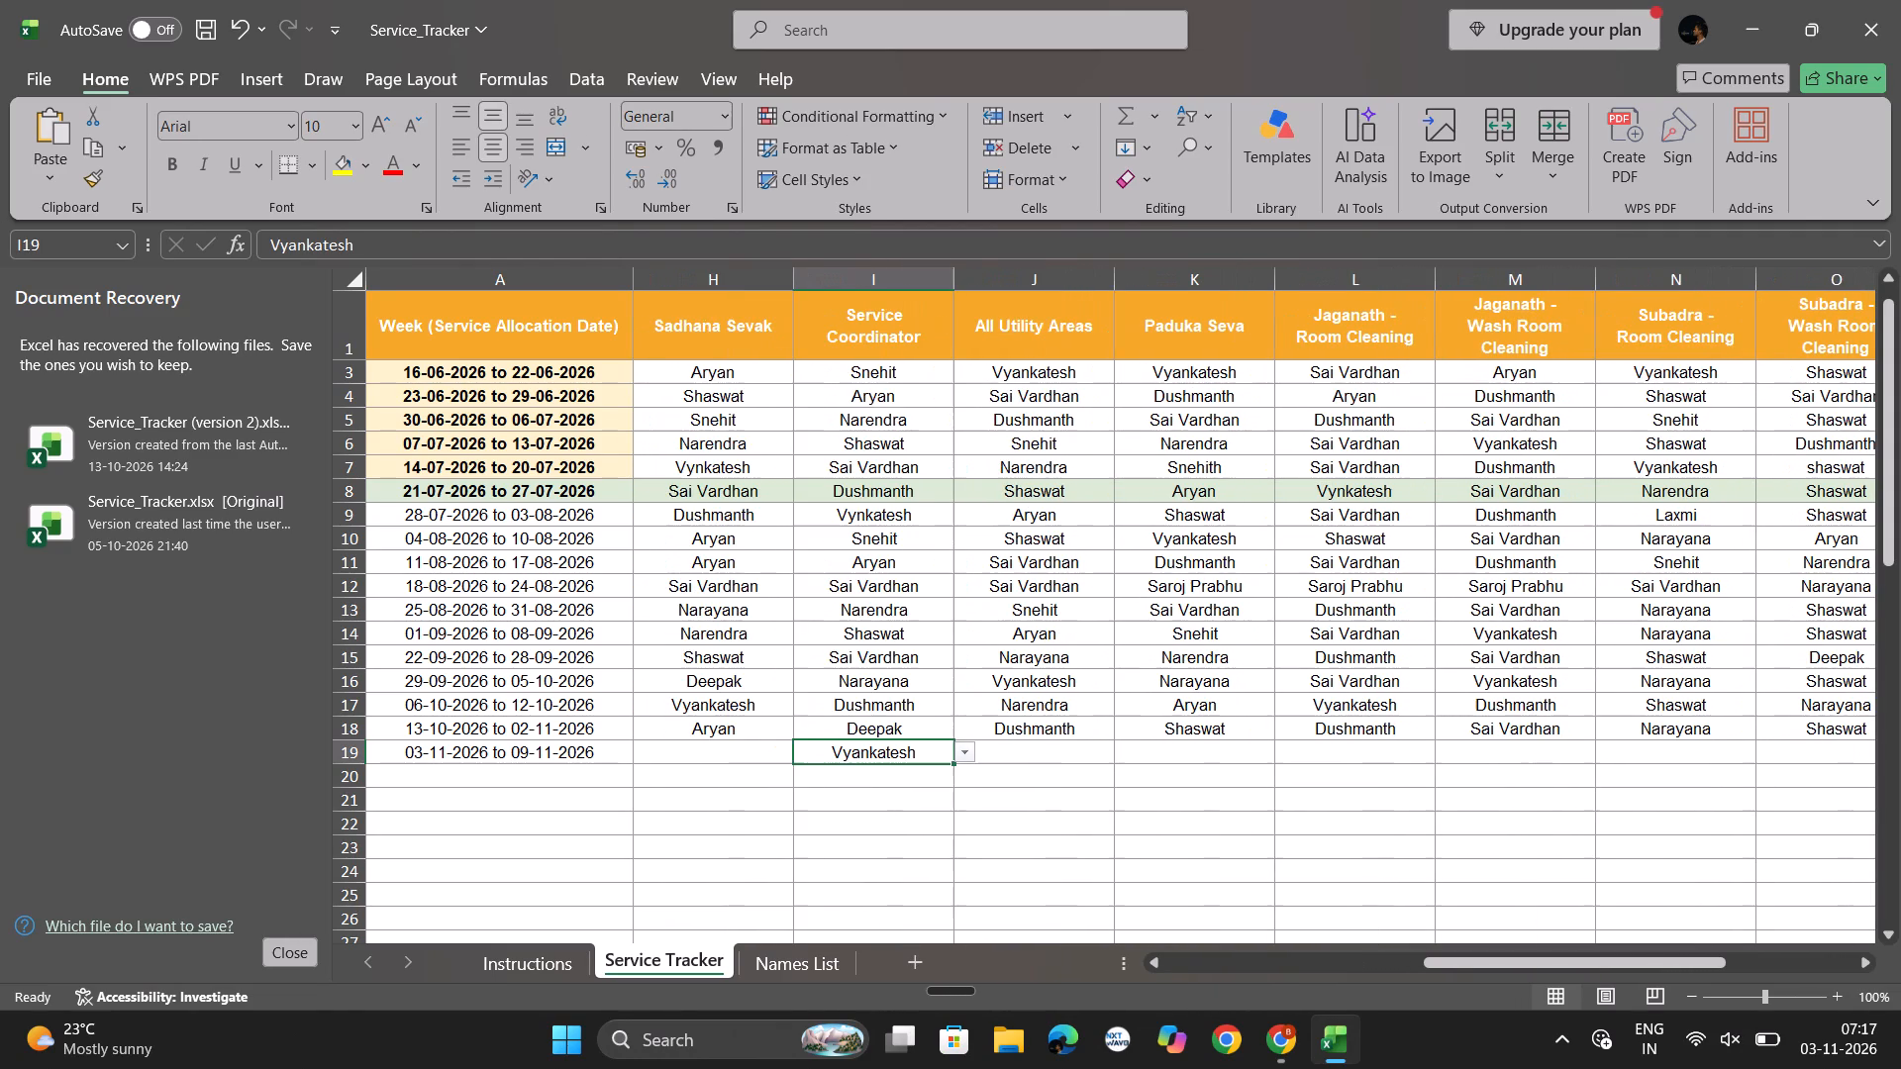
scroll(1017, 820, left, 3)
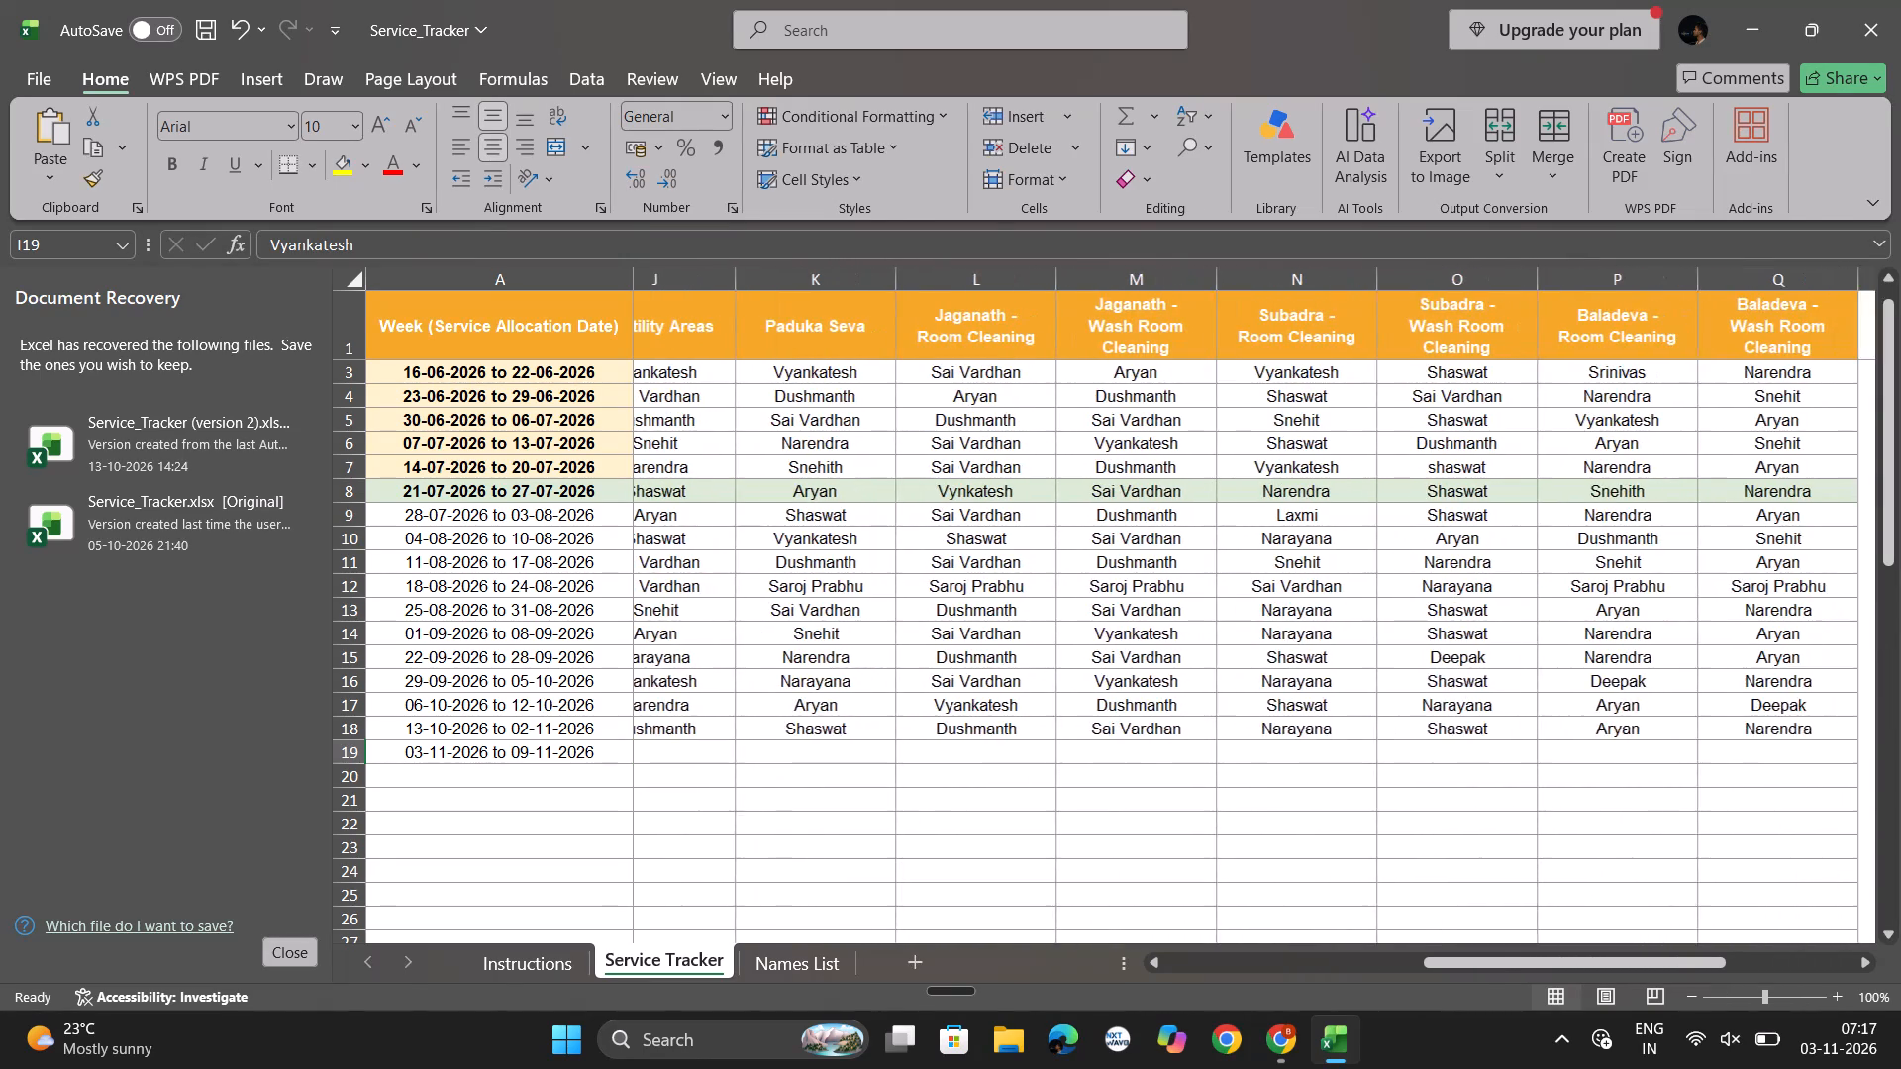
scroll(1113, 802, right, 1)
click(914, 759)
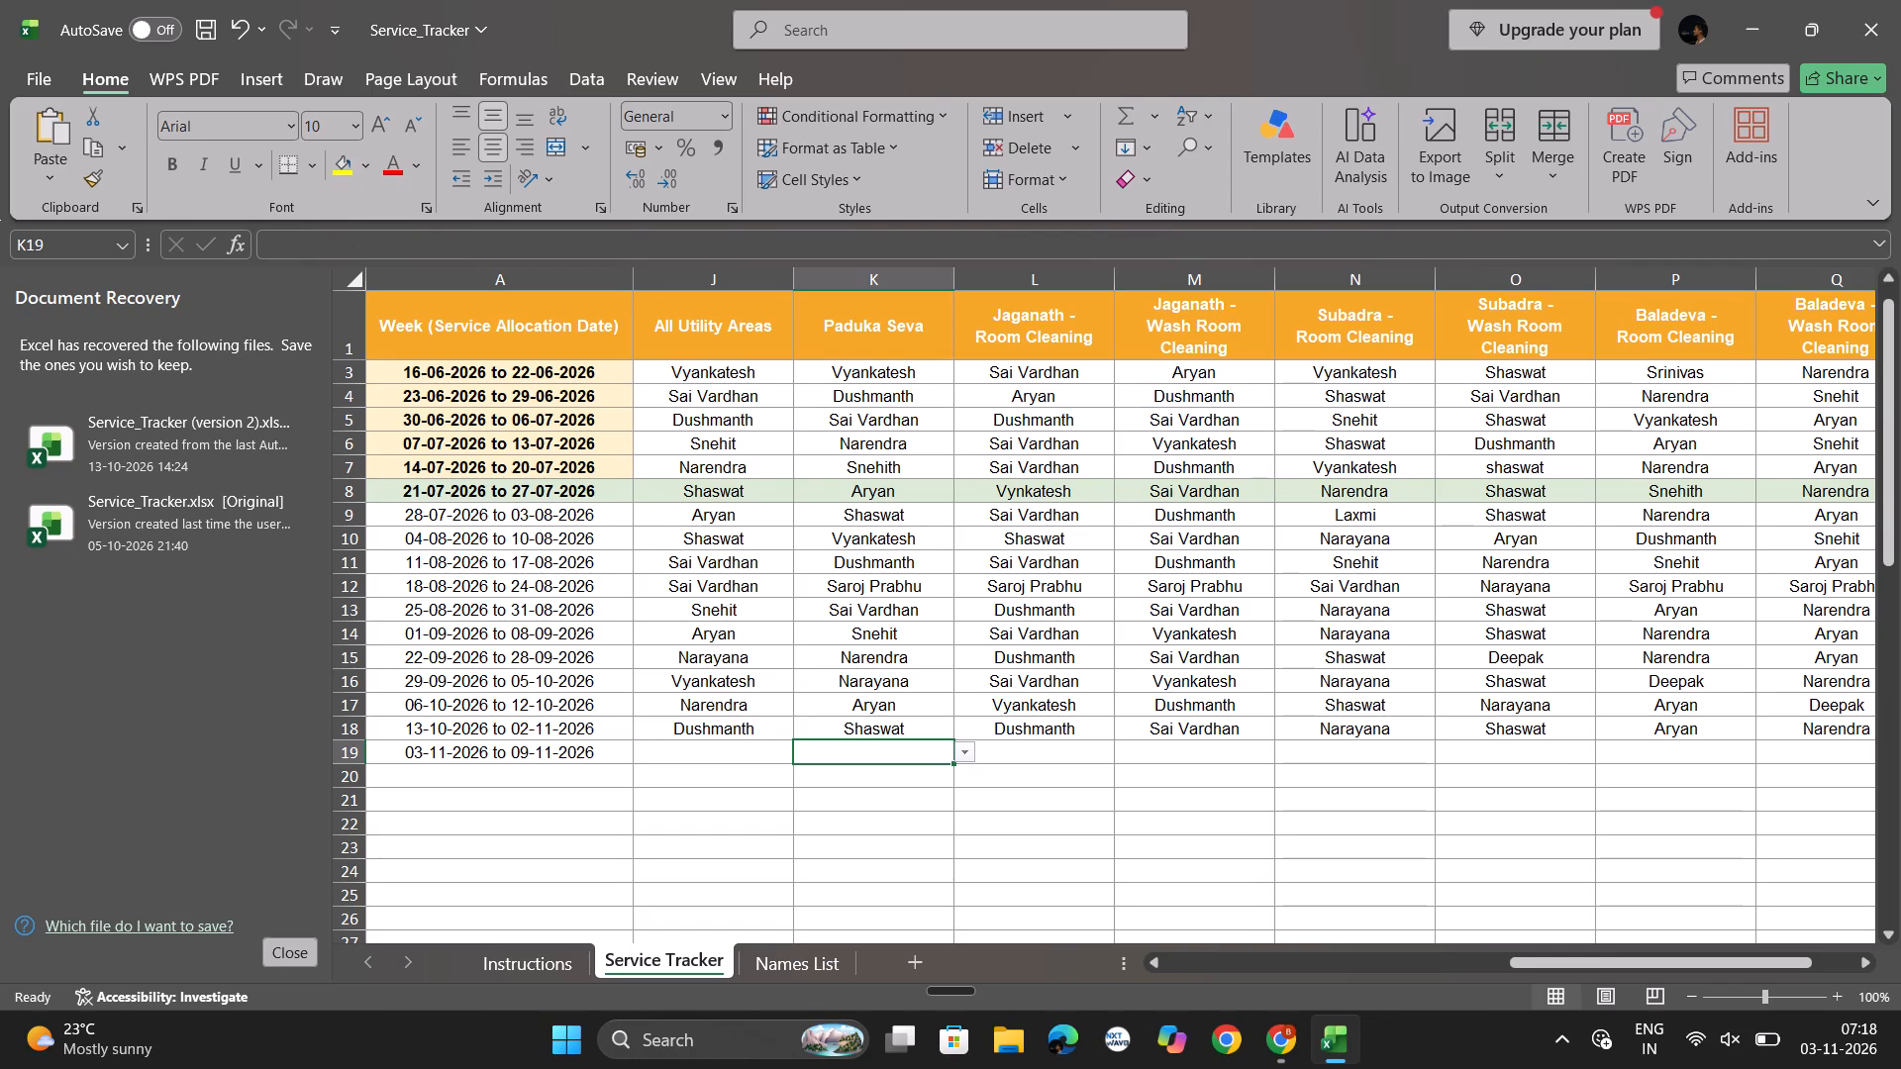
click(965, 758)
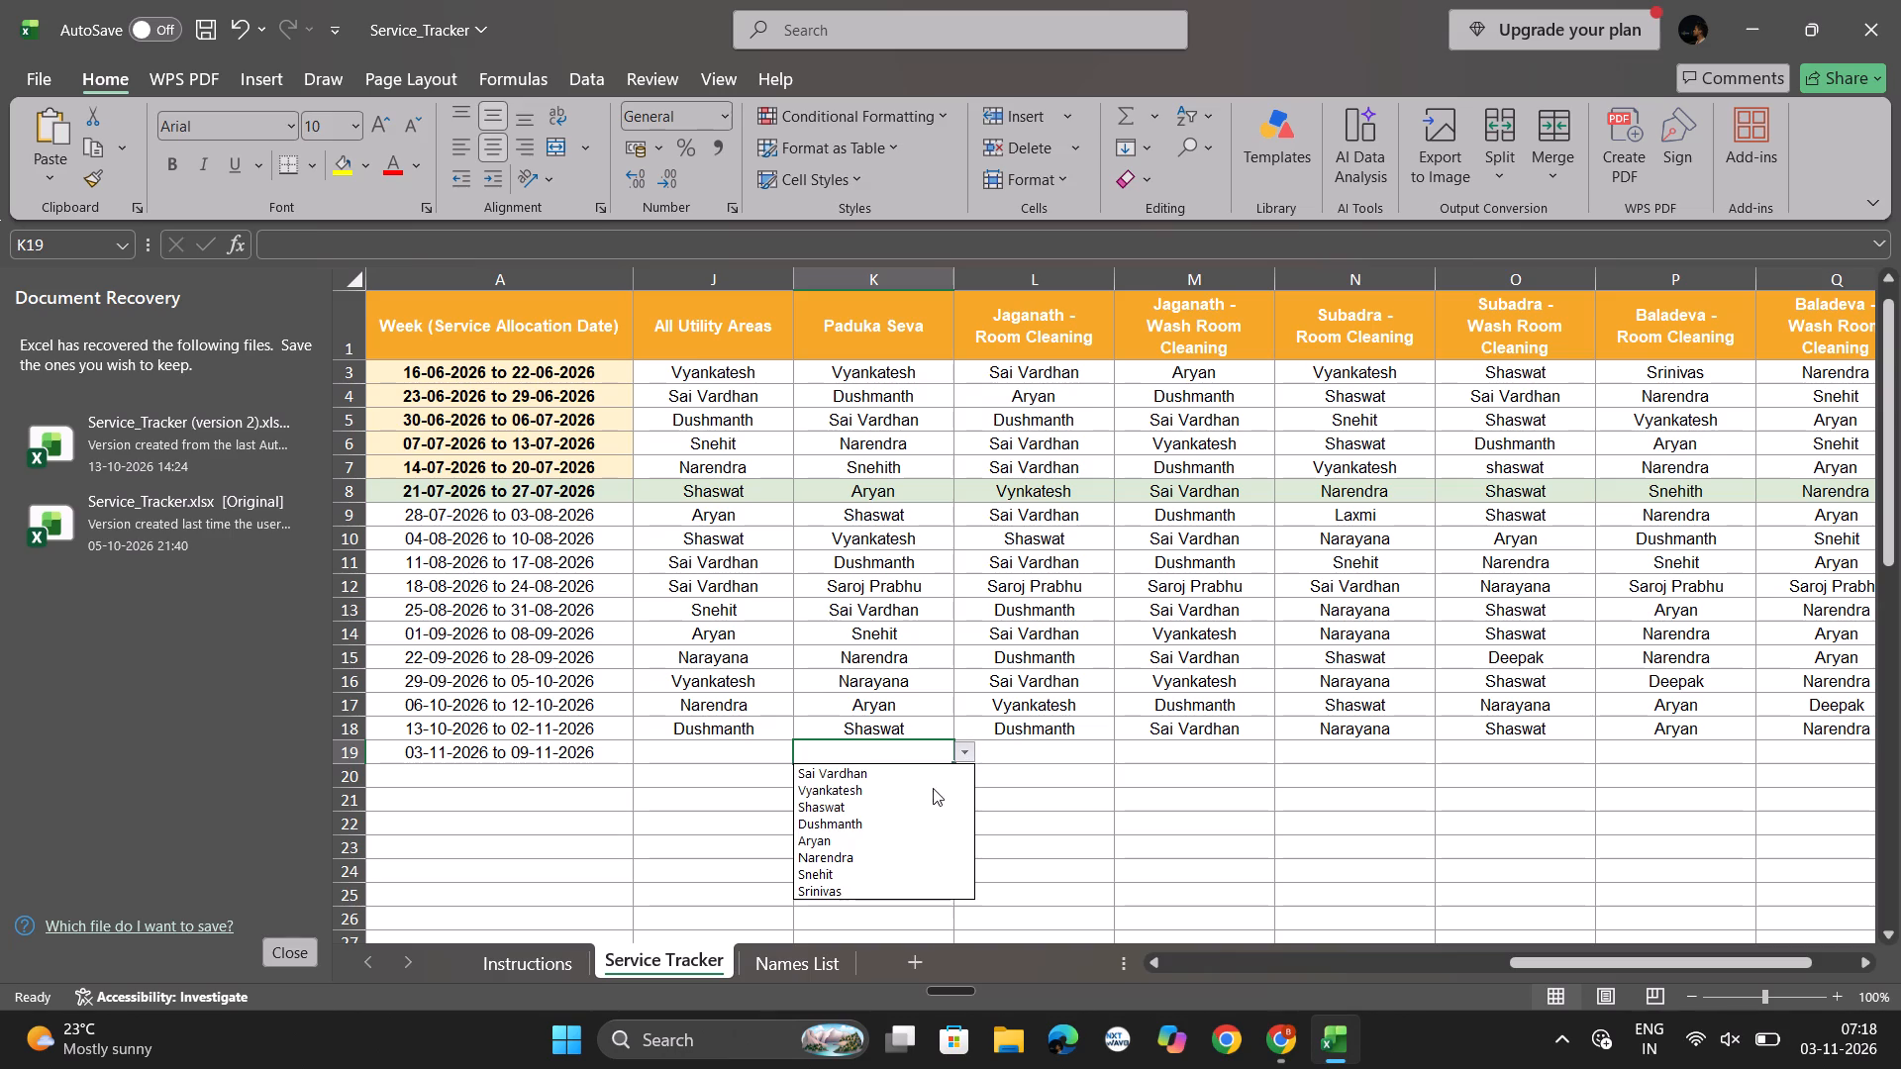
triple_click(890, 751)
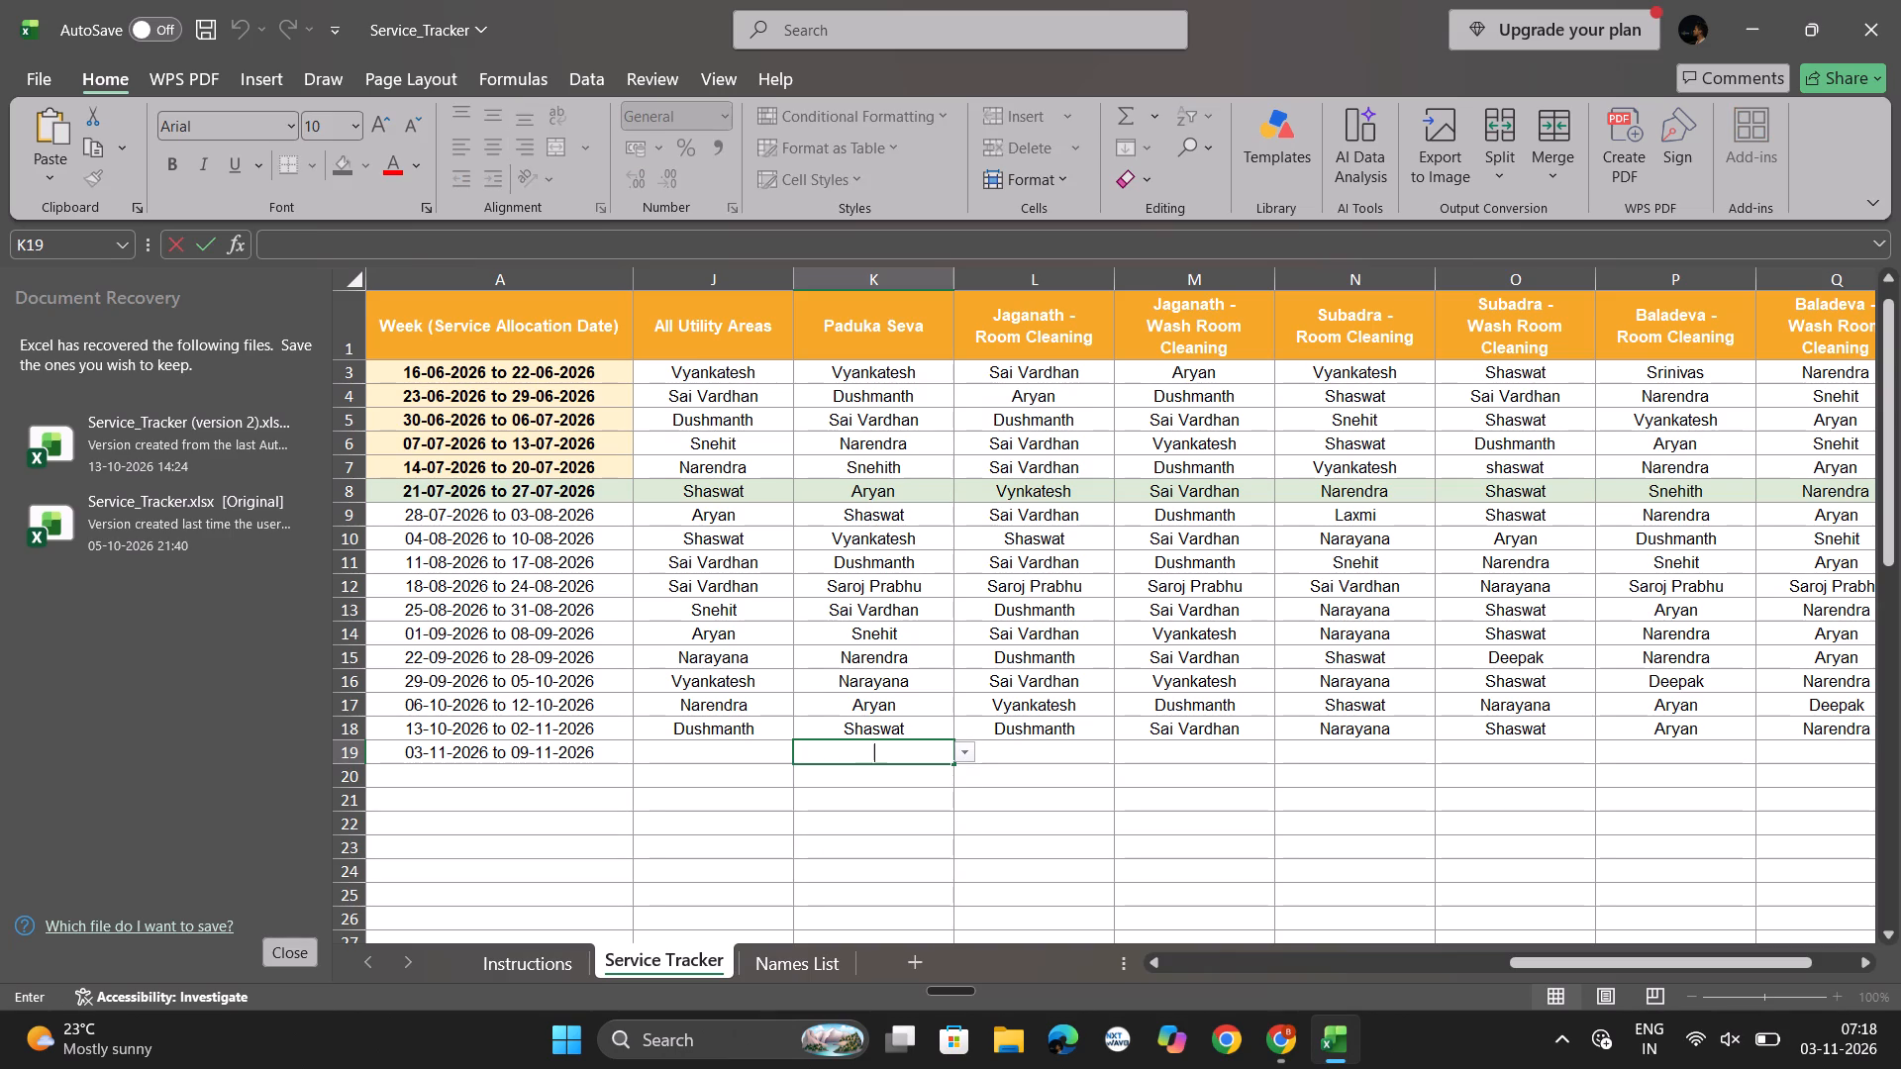
click(890, 751)
key(d)
text(ee)
text(pak)
click(883, 791)
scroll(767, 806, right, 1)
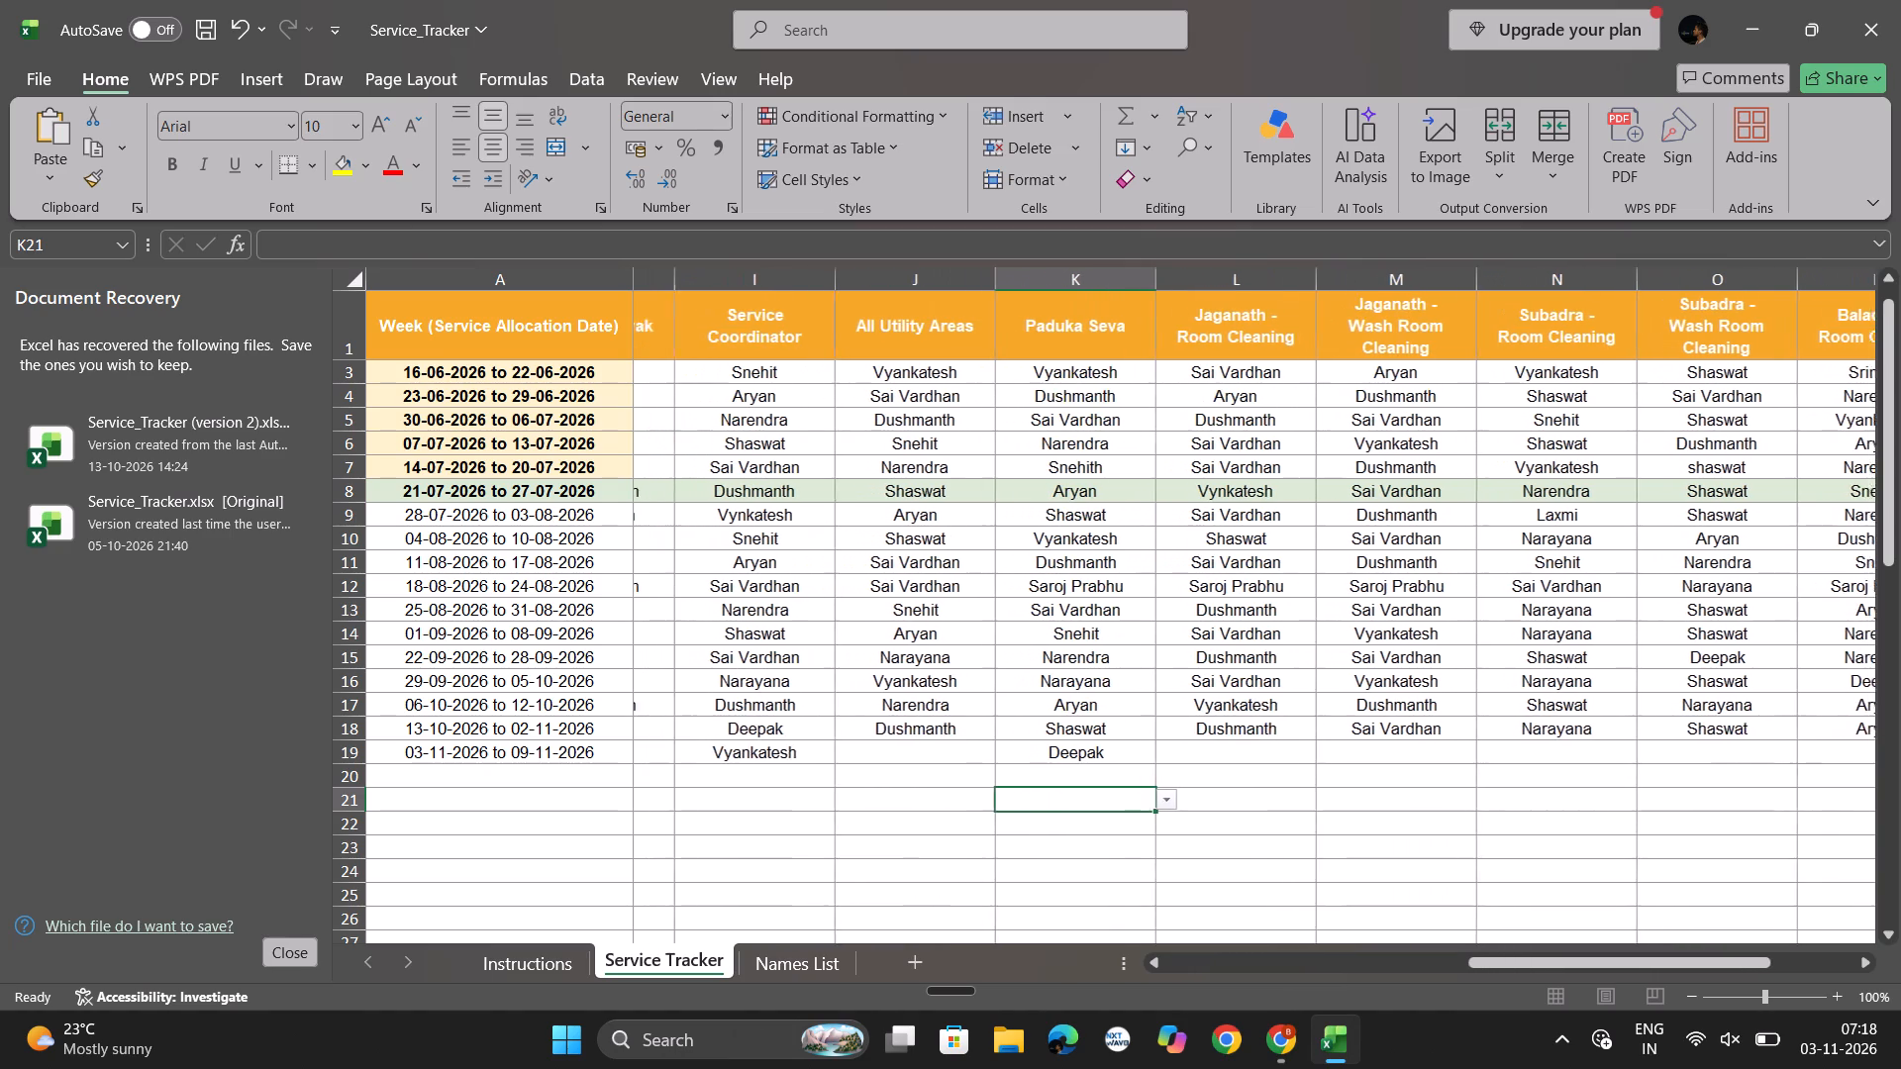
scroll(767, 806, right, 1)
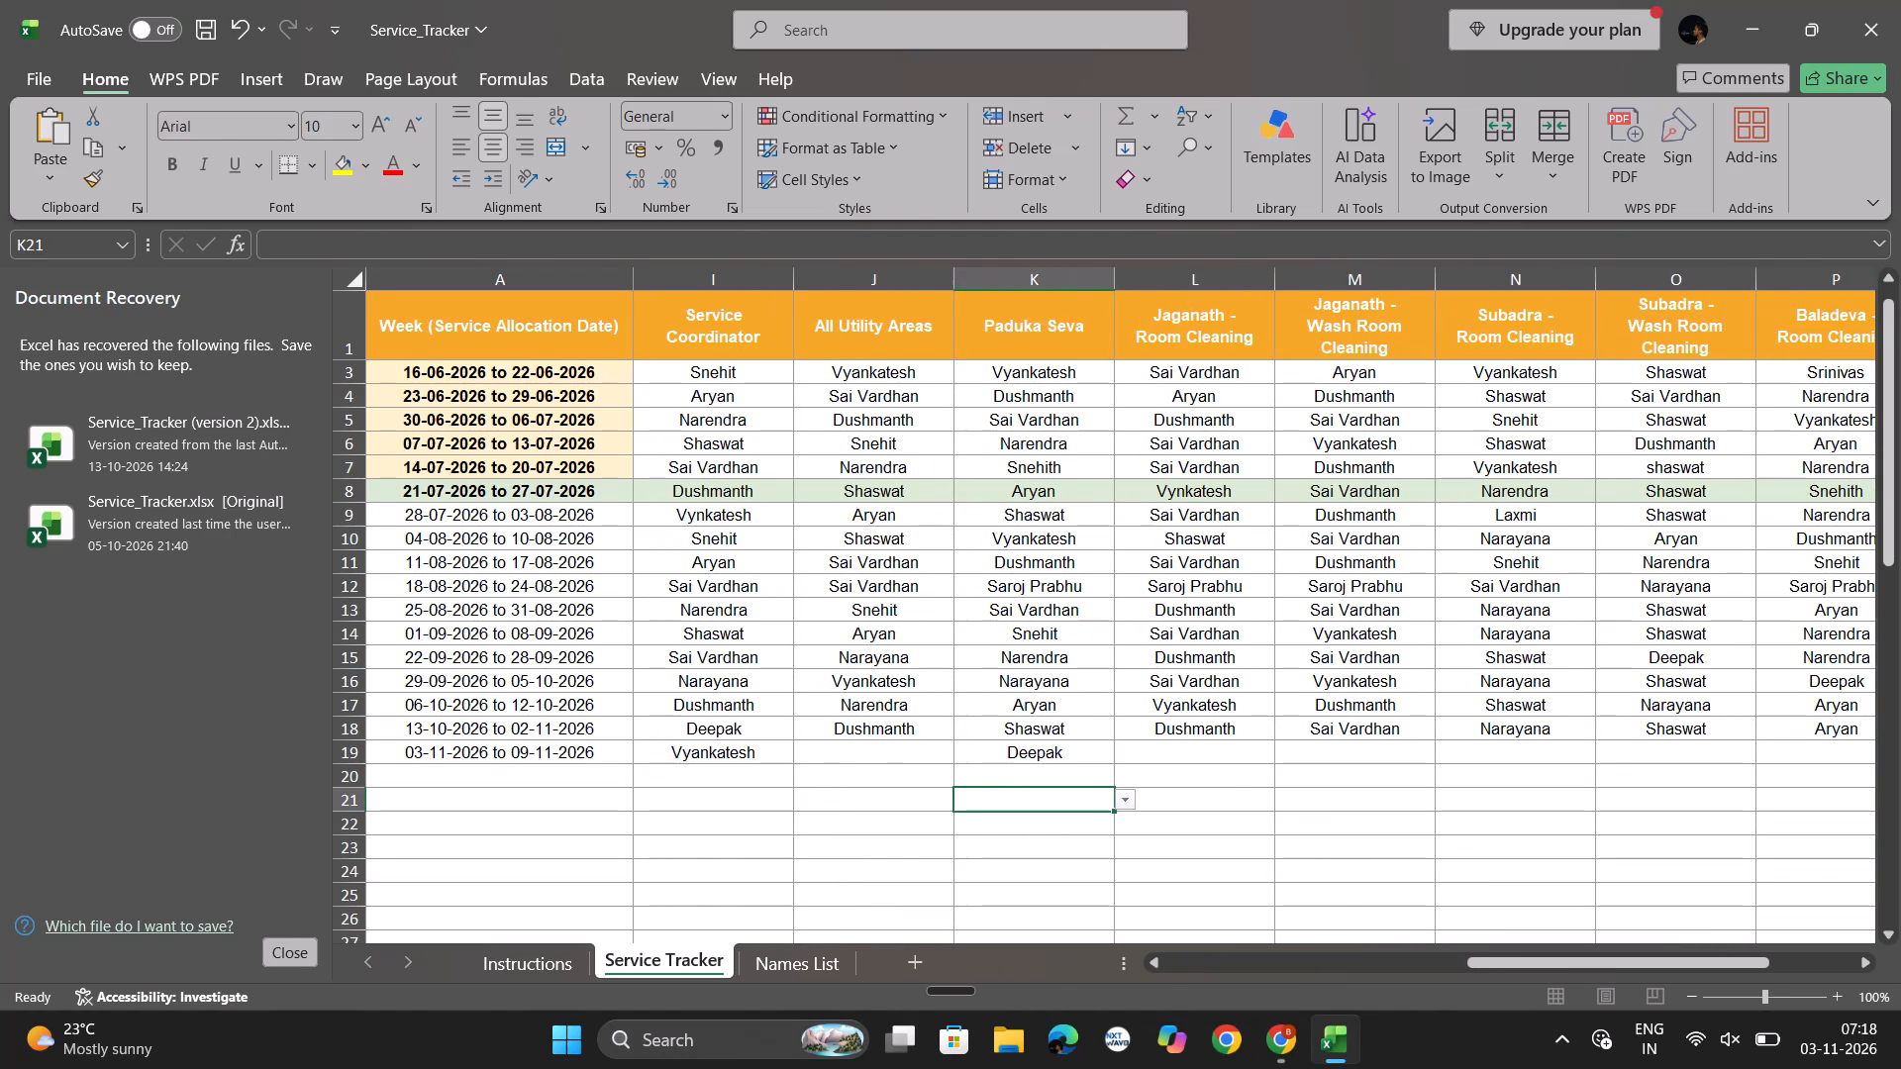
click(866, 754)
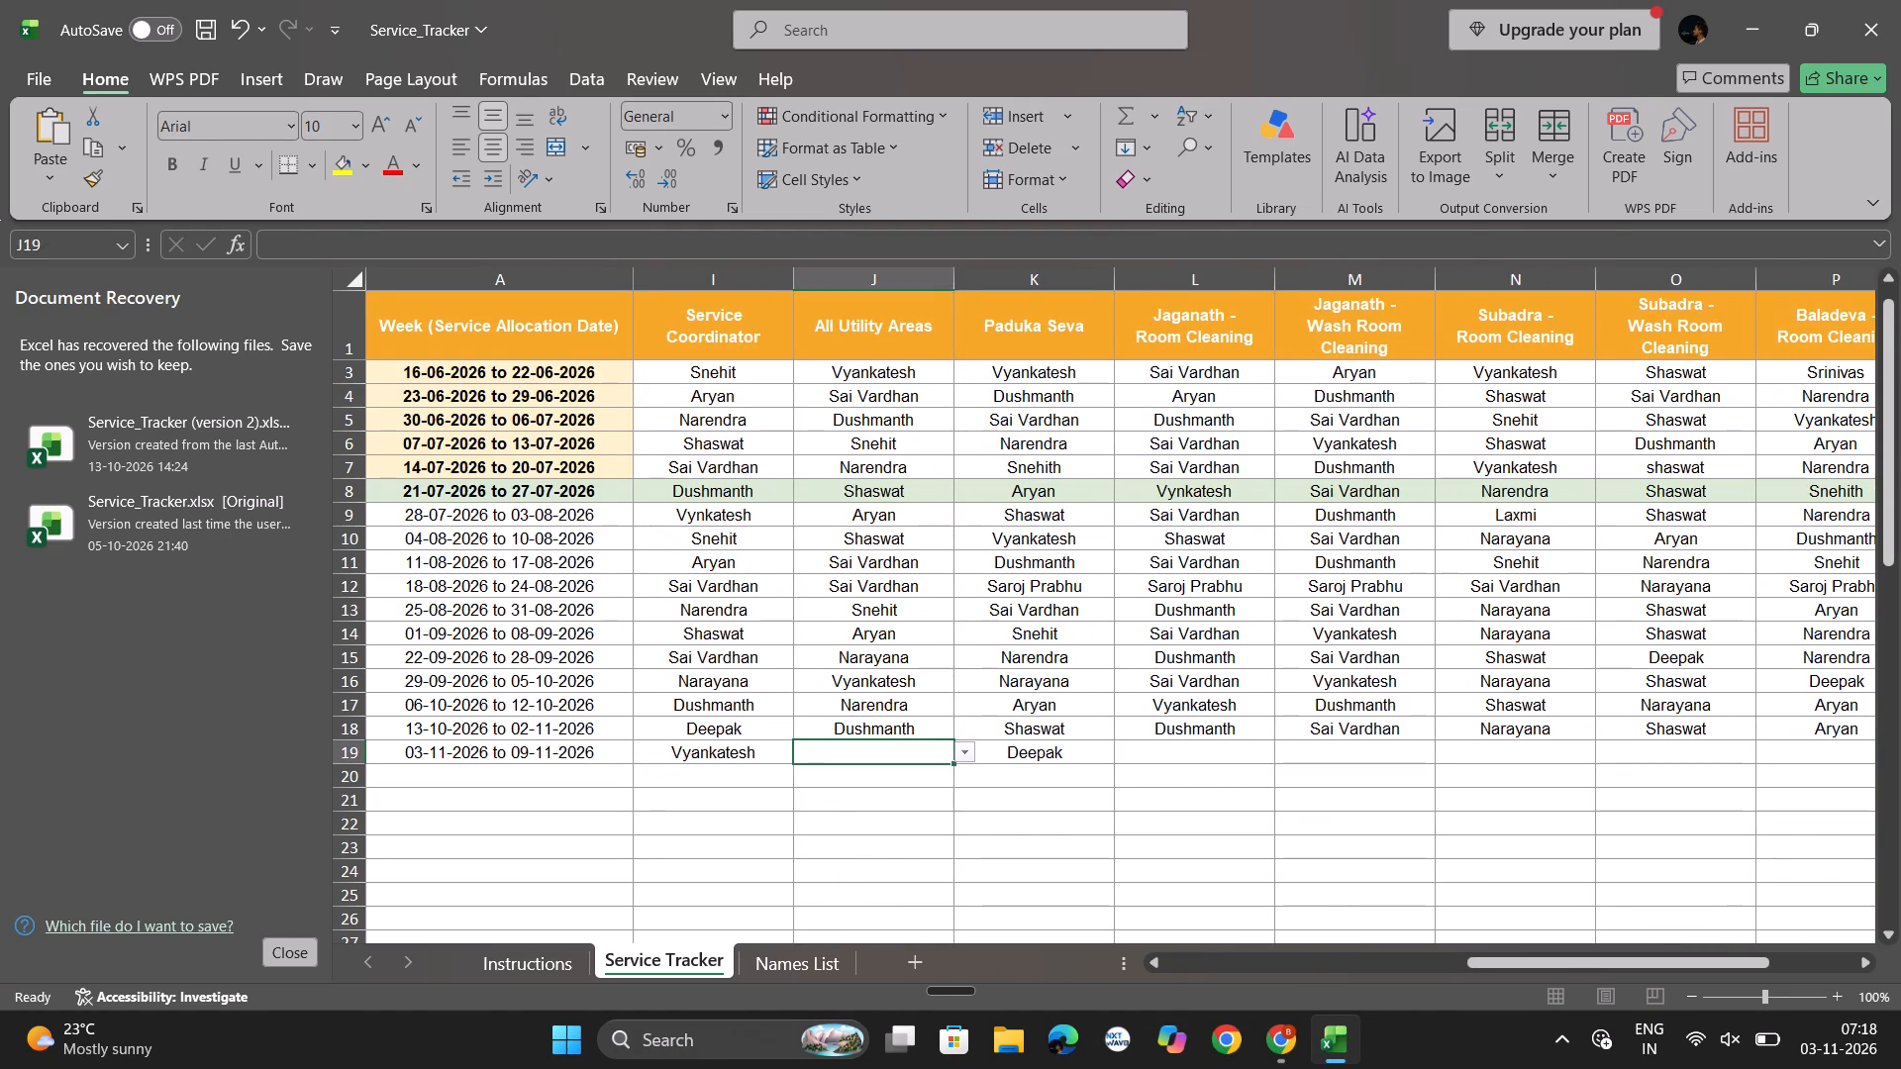
Enter Narayana as the Serving/Prasadam Dist. (Breakfast & Lunch) assignment in E19 for the 03-11-2026 to 09-11-2026 week.
scroll(866, 754, right, 2)
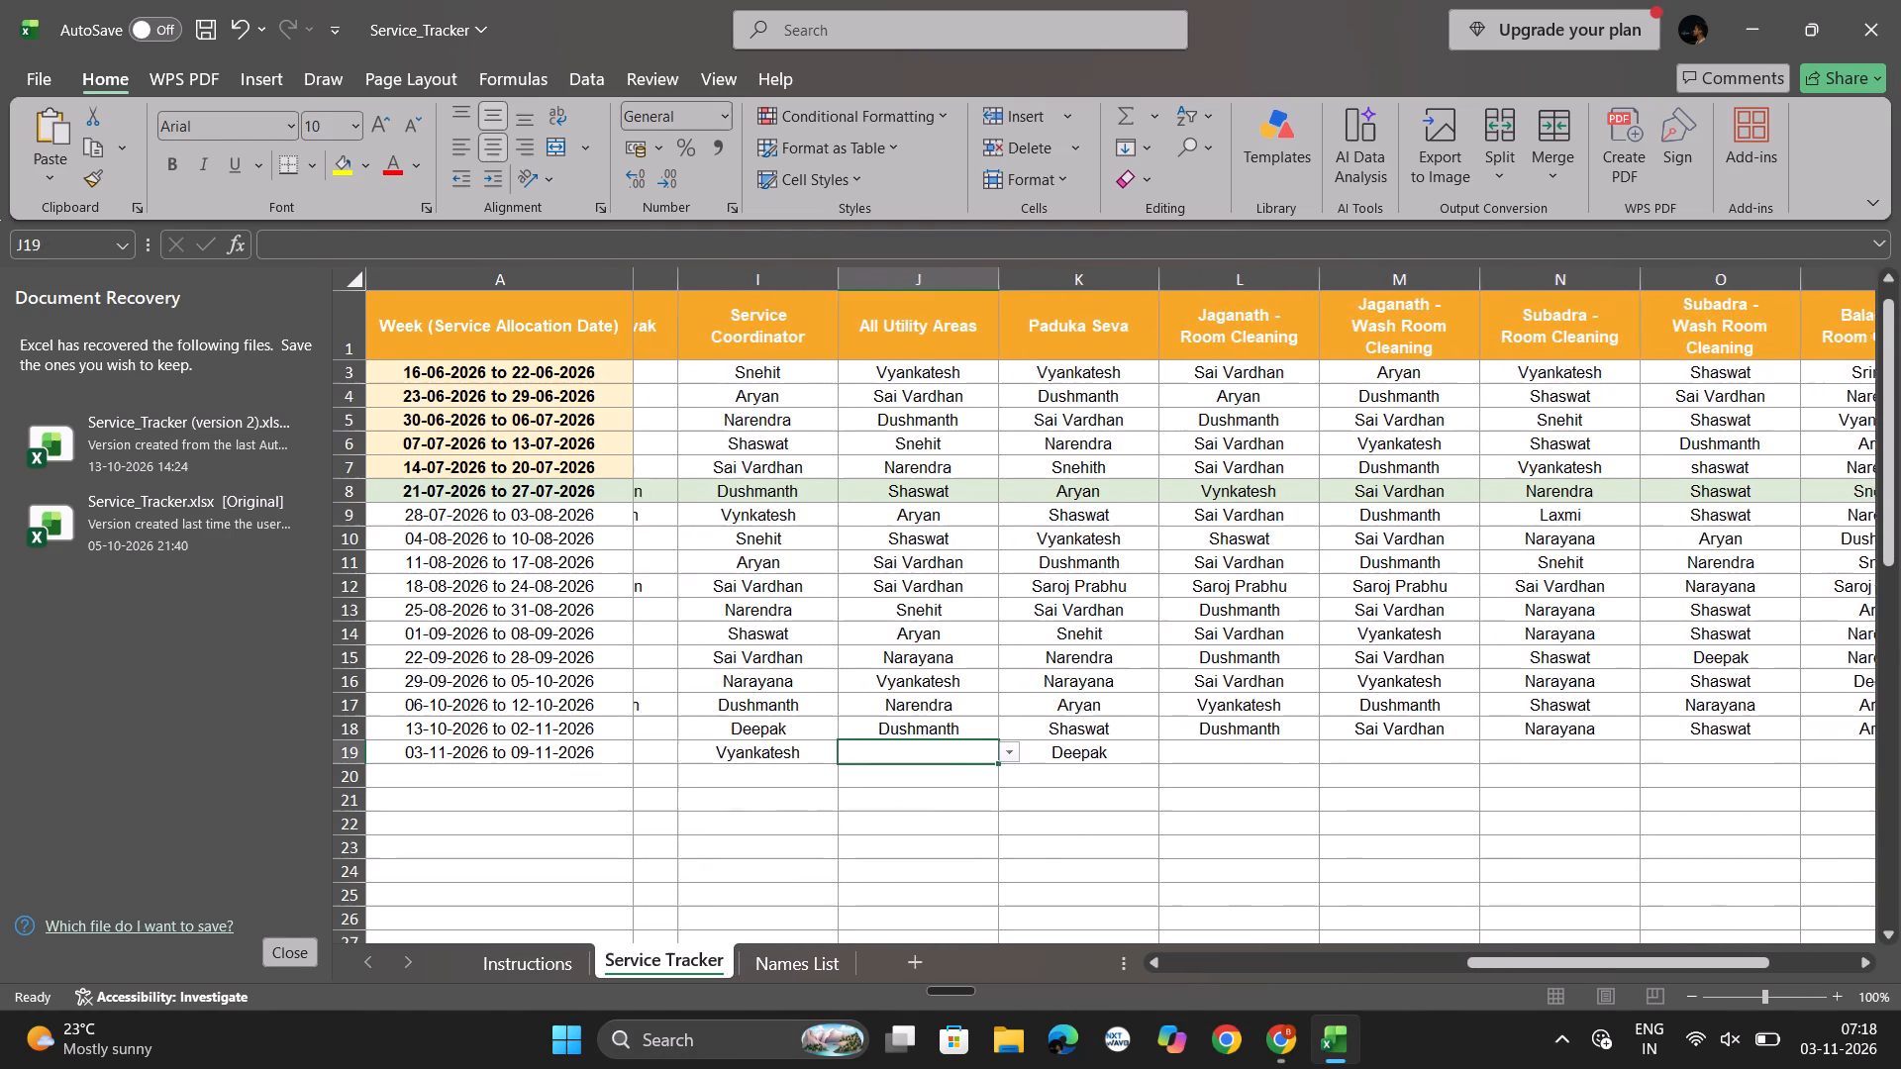
scroll(866, 754, right, 2)
scroll(866, 754, down, 1)
scroll(866, 754, right, 1)
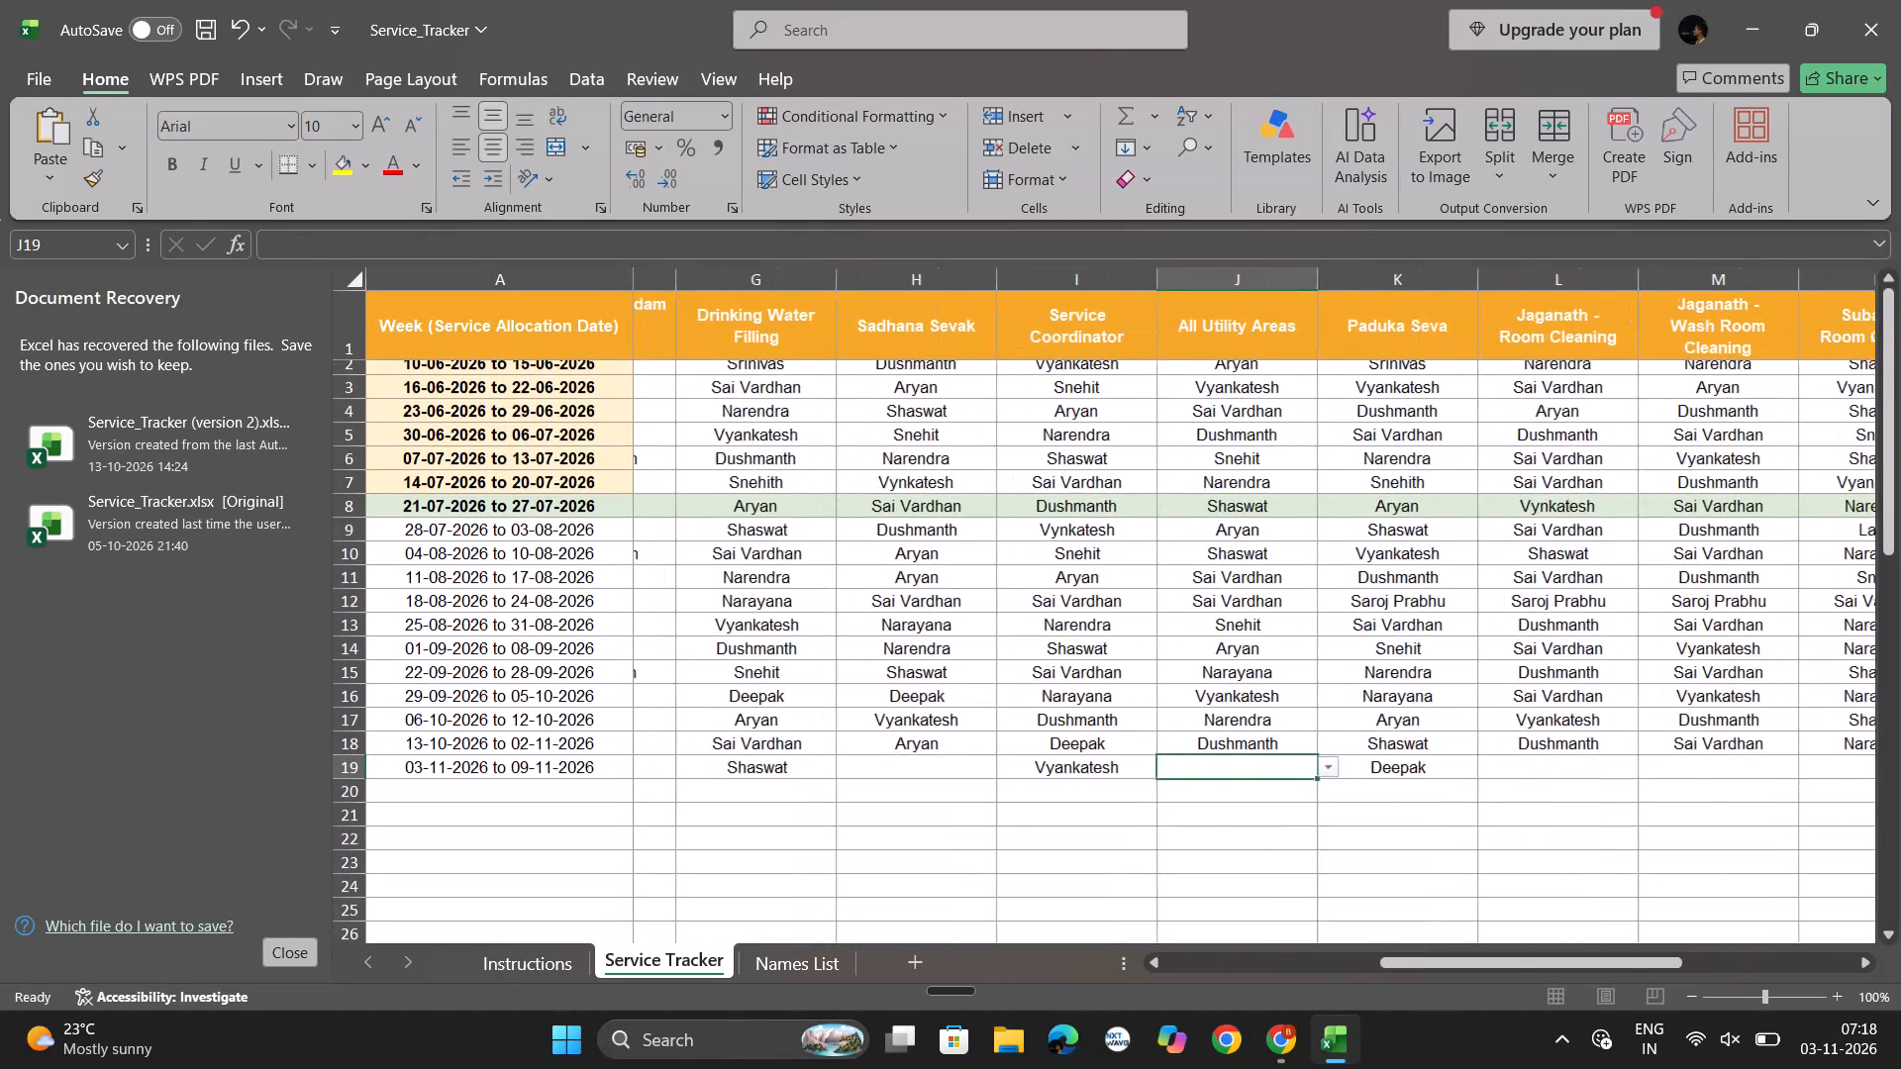
scroll(866, 754, right, 3)
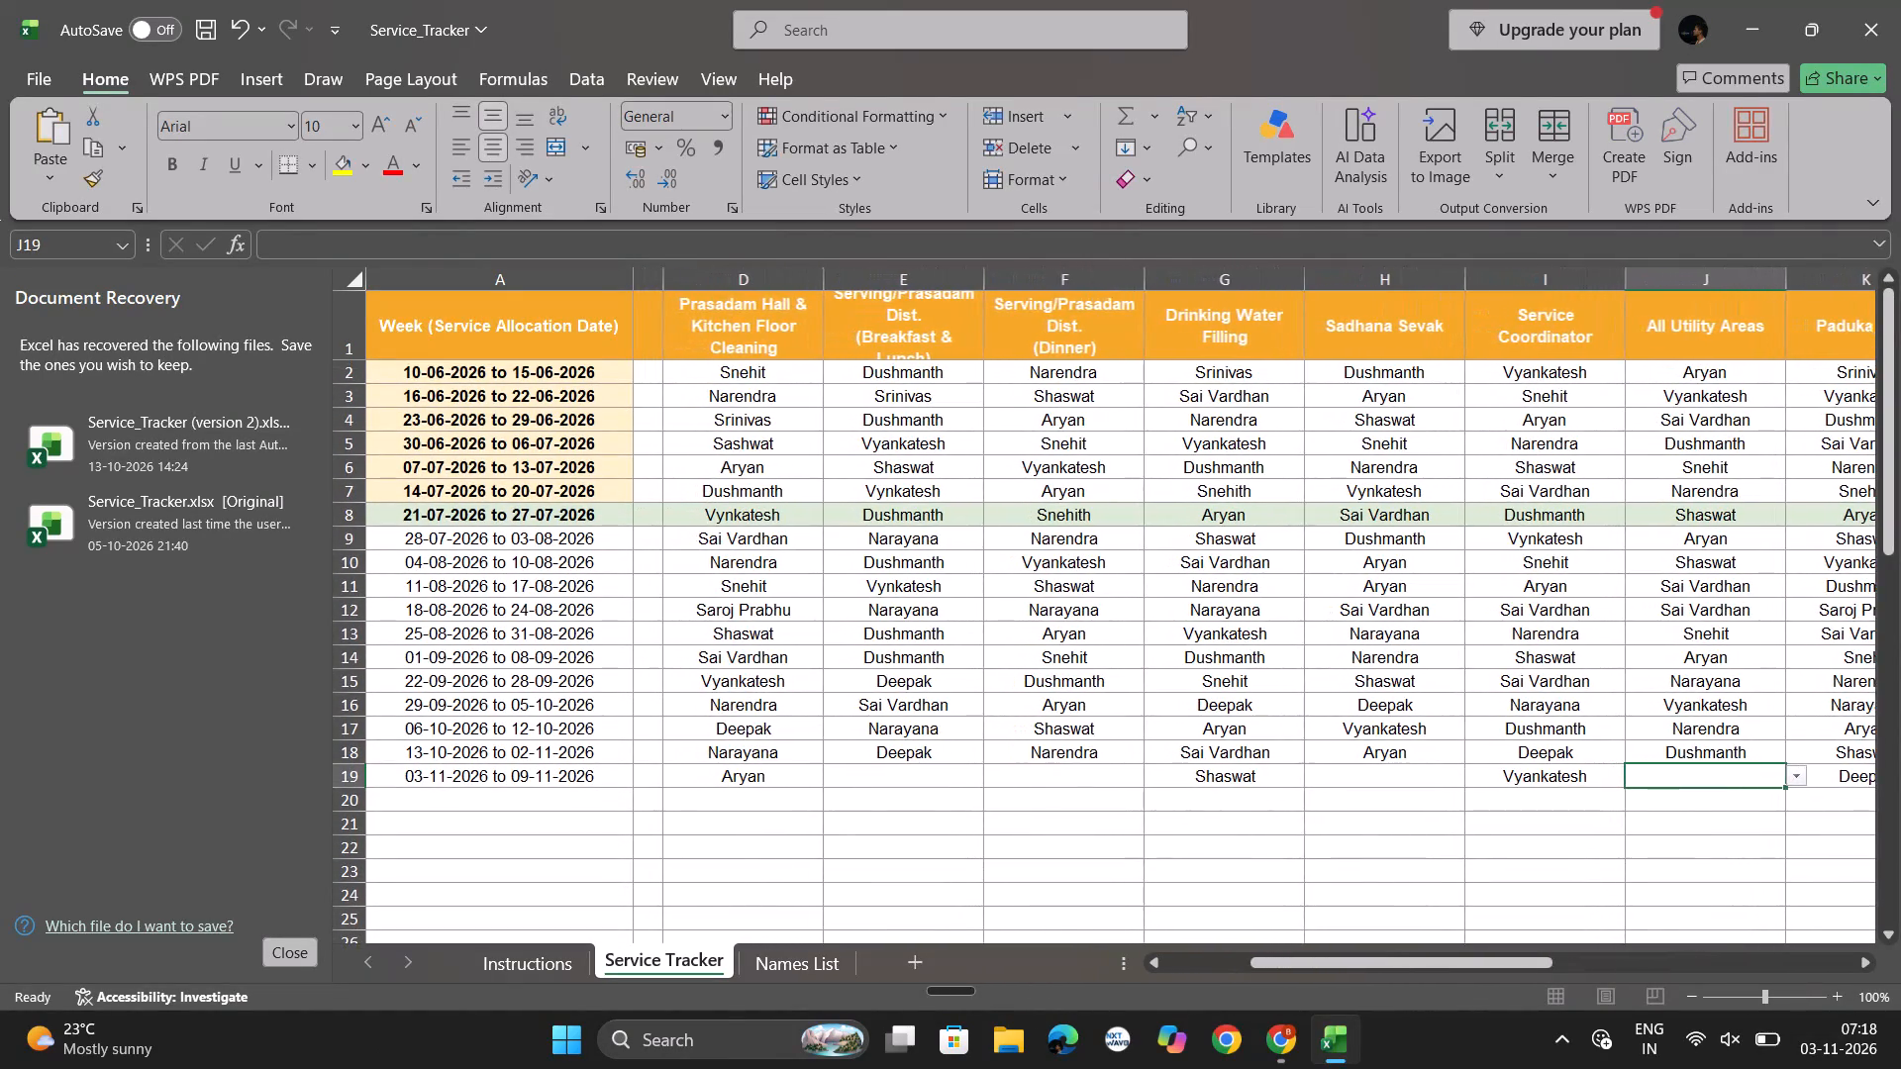
scroll(866, 754, right, 1)
click(893, 778)
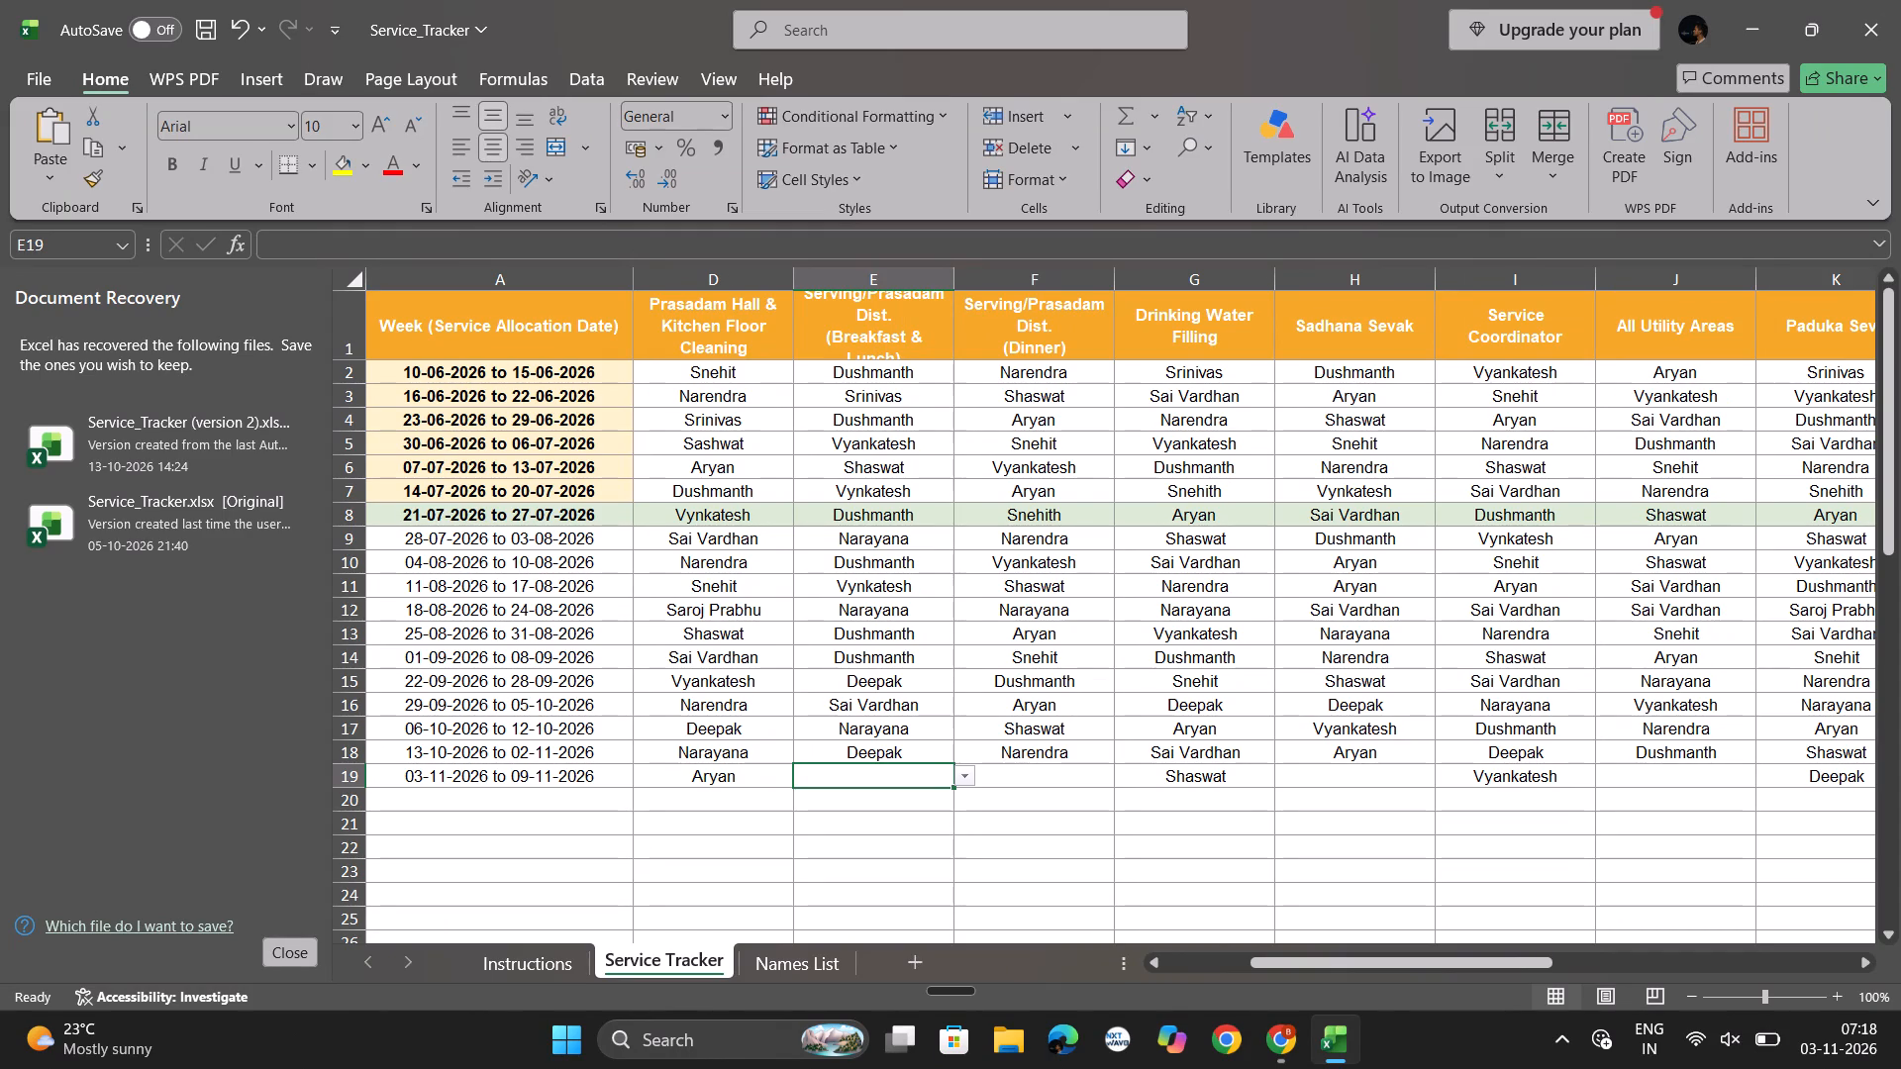
click(965, 781)
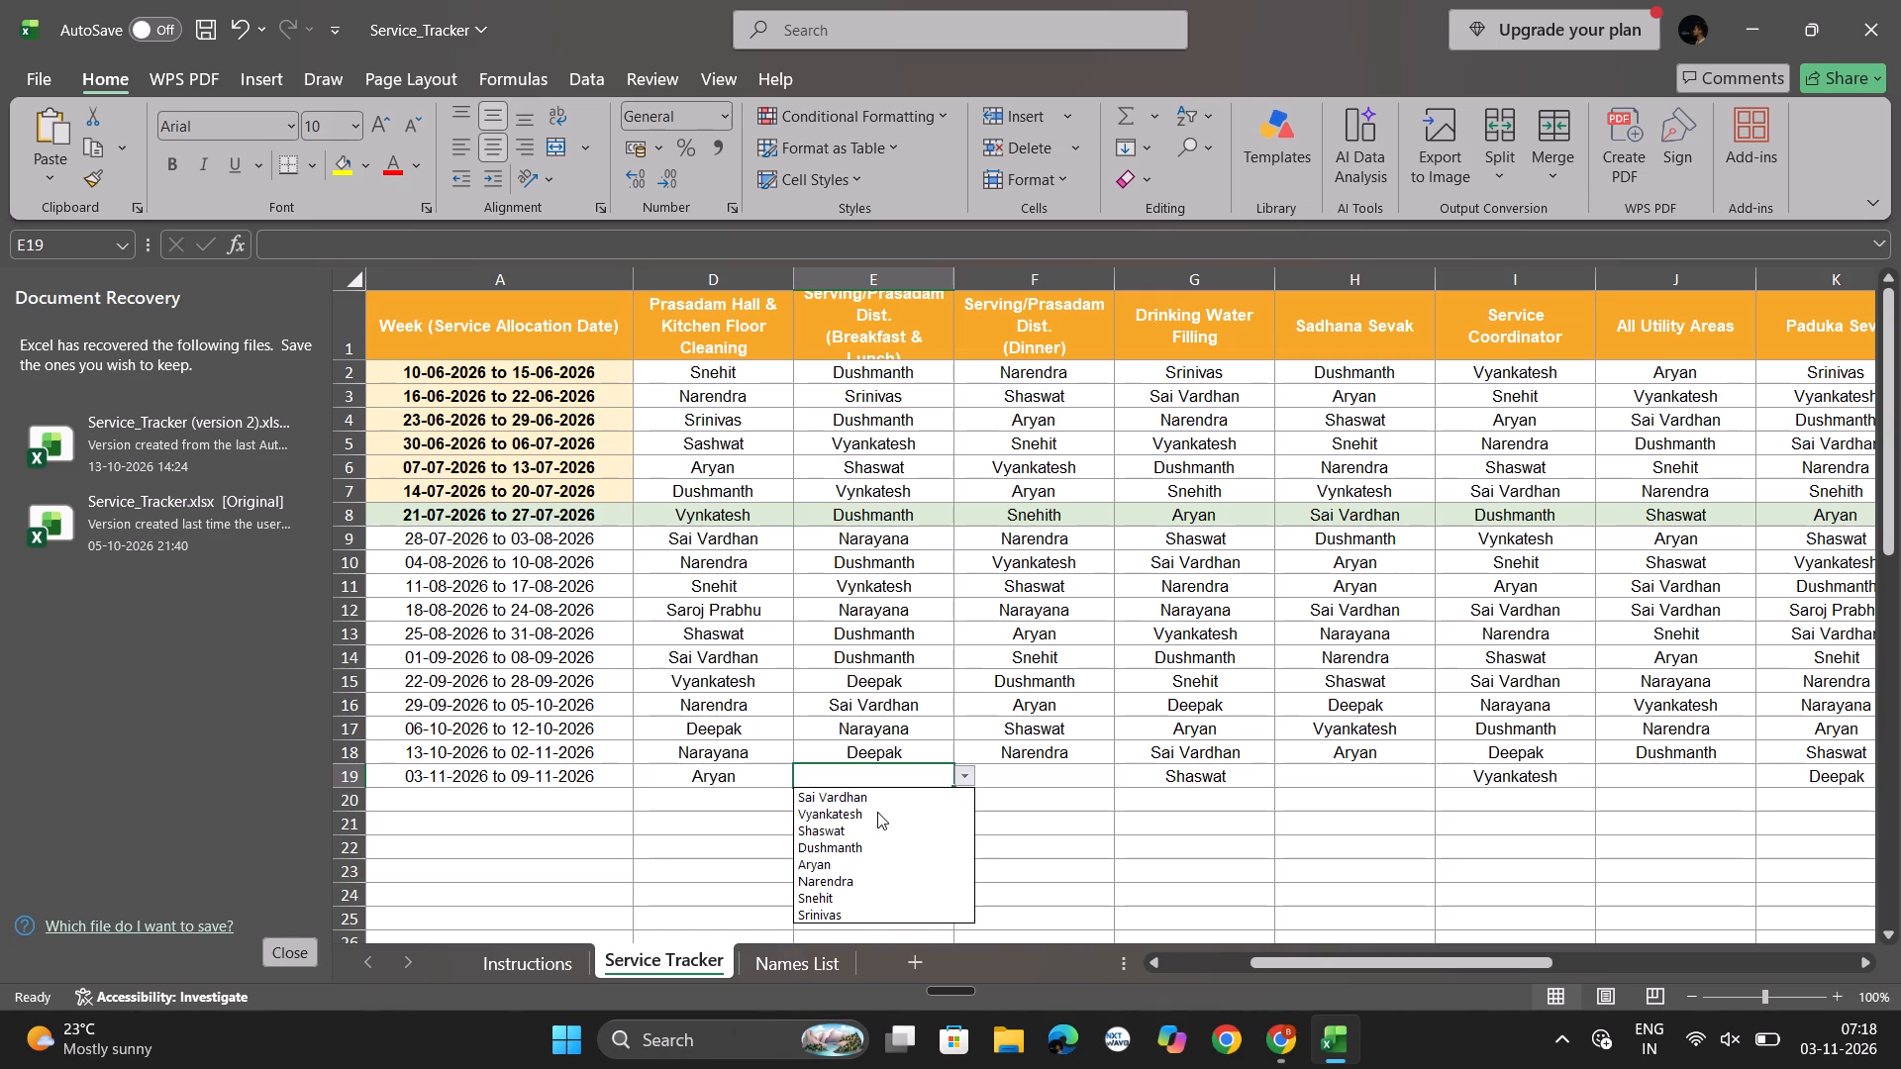
double_click(880, 771)
double_click(874, 778)
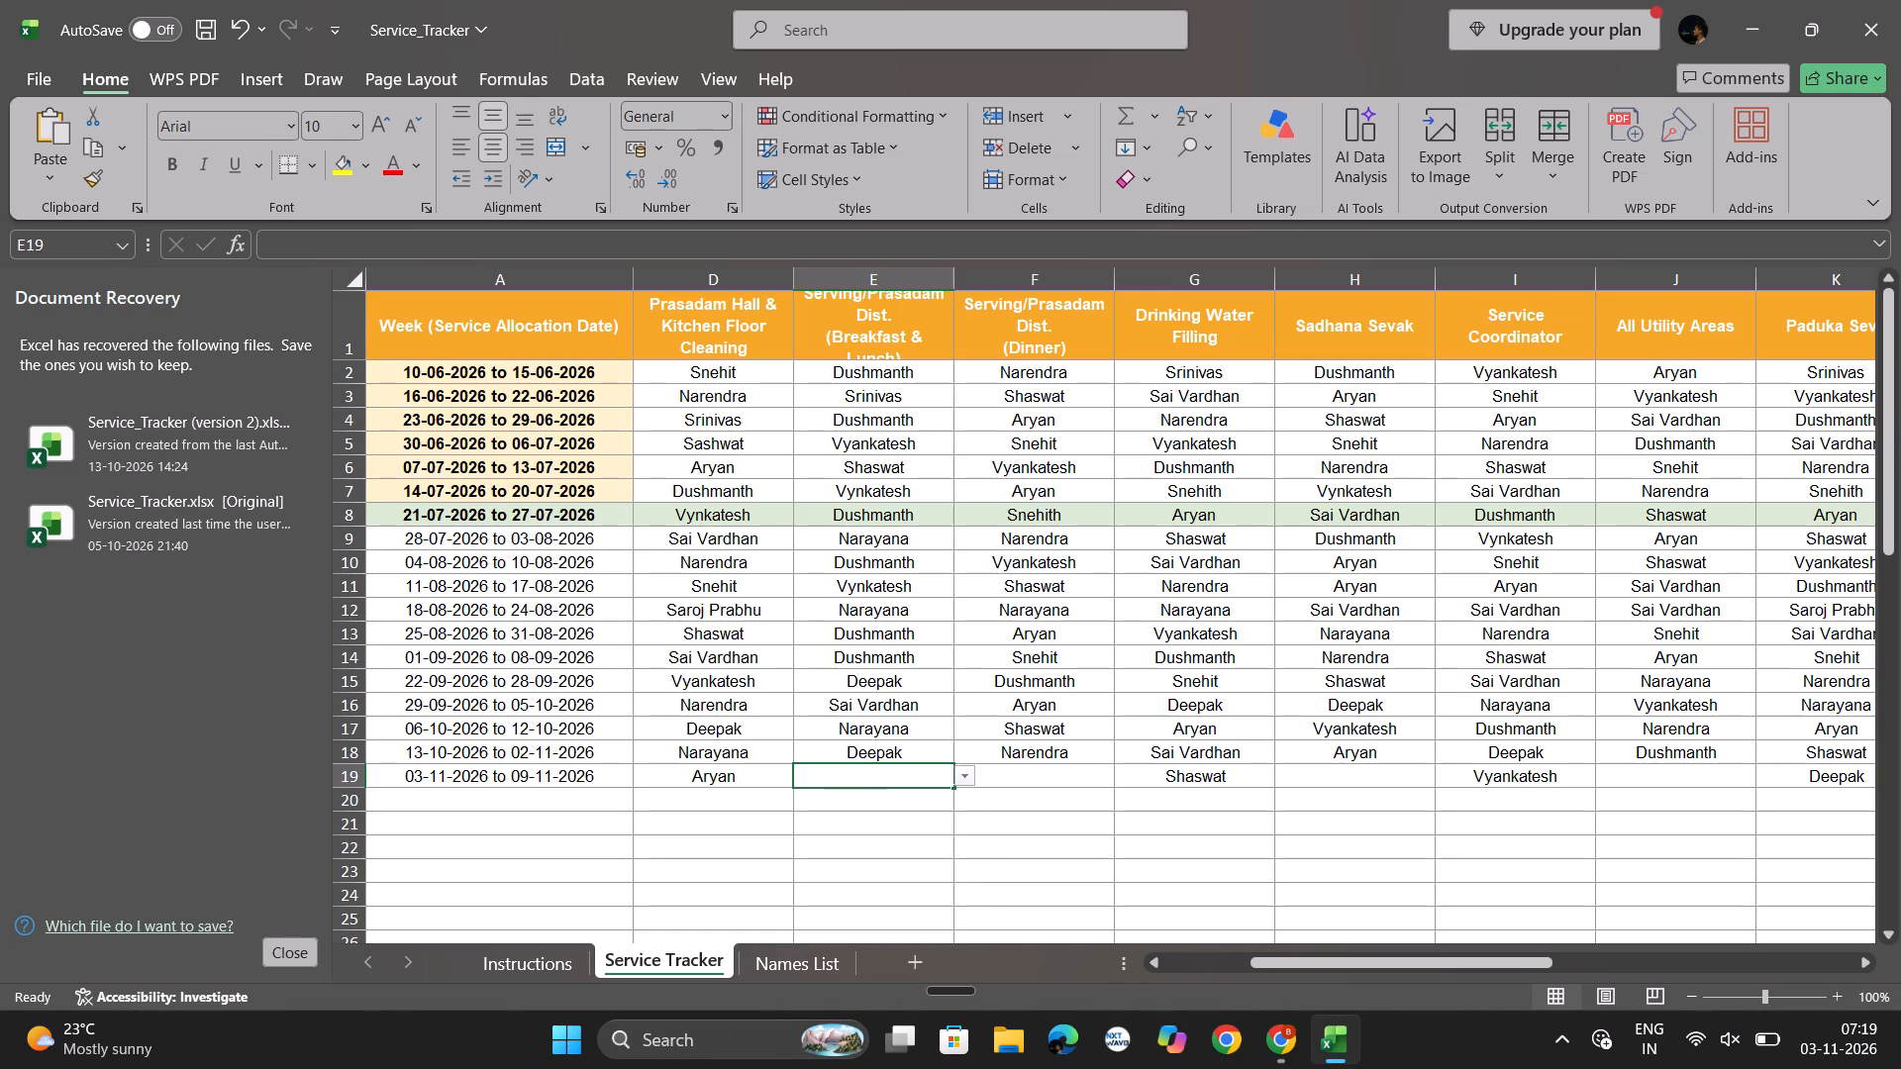
key(n)
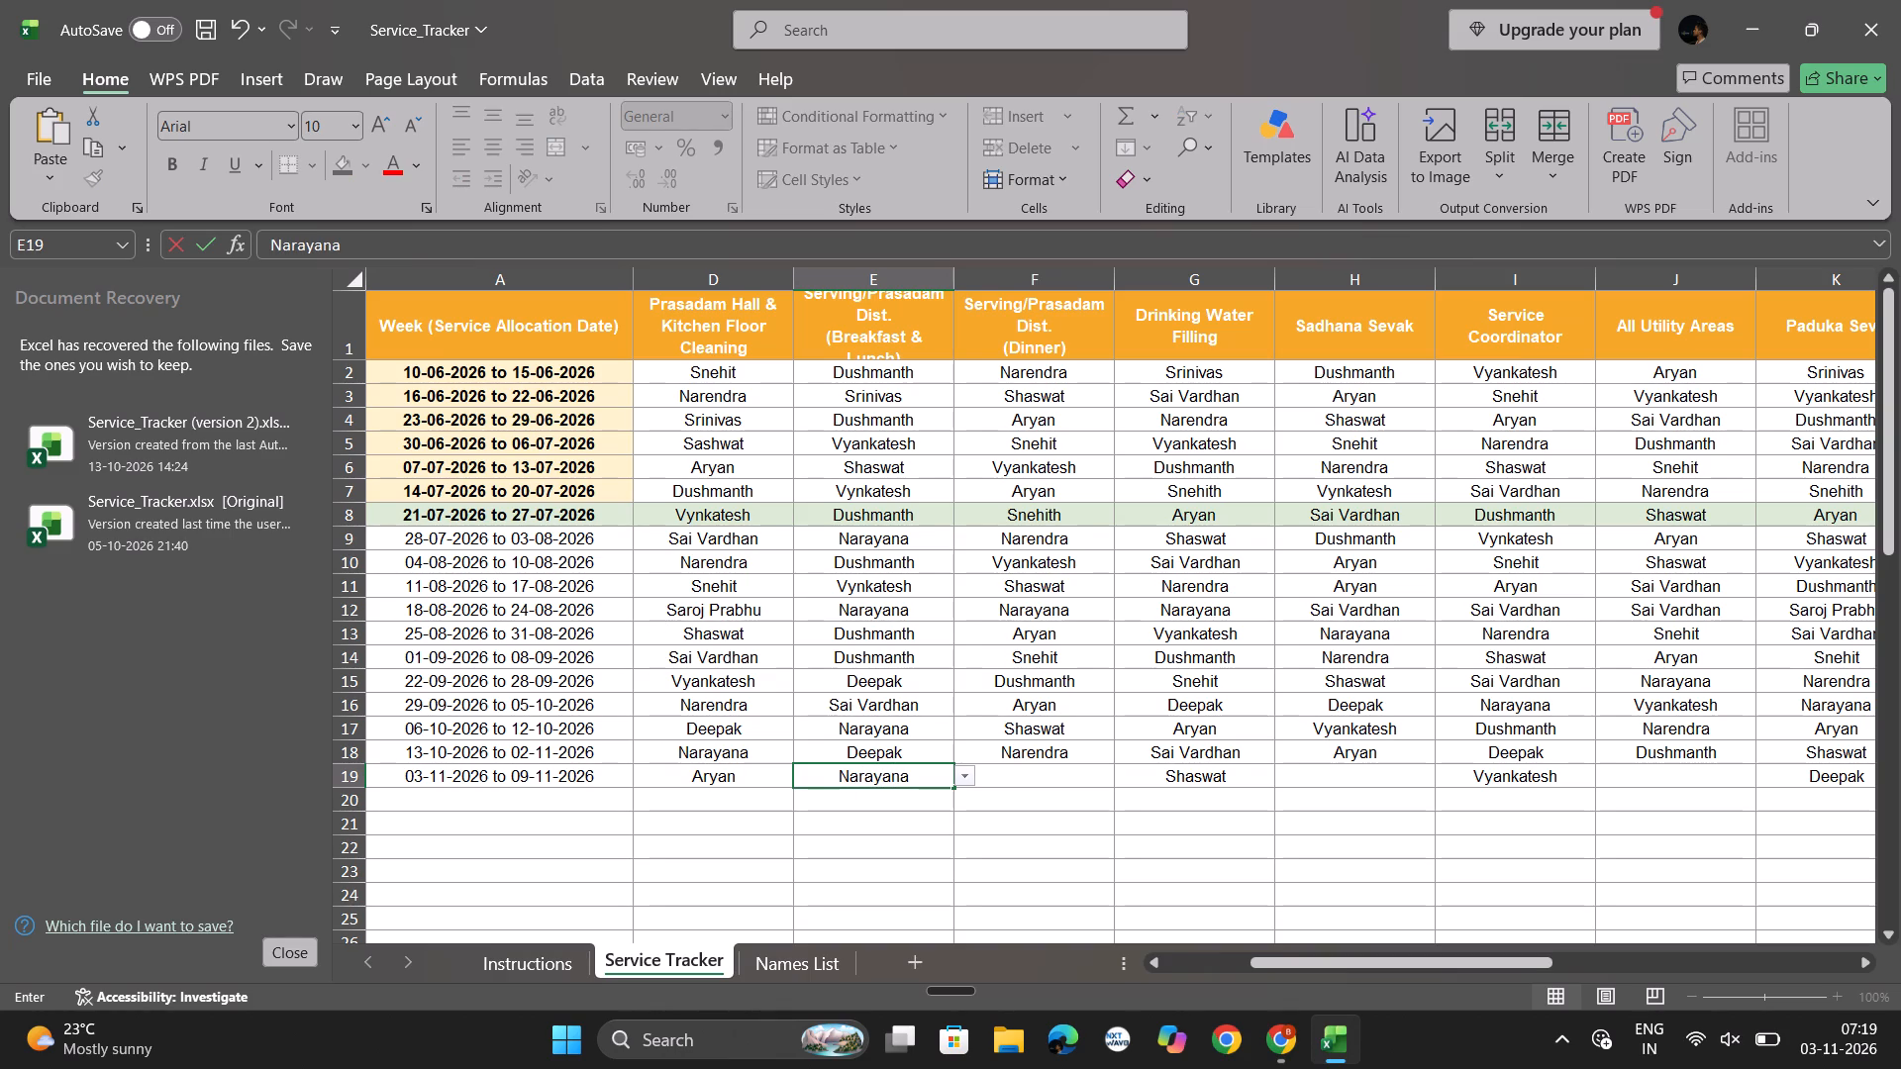
Enter Deepak as the Serving/Prasadam Dist. (Dinner) assignment in F19 for the same week.
click(1016, 783)
scroll(1016, 783, left, 1)
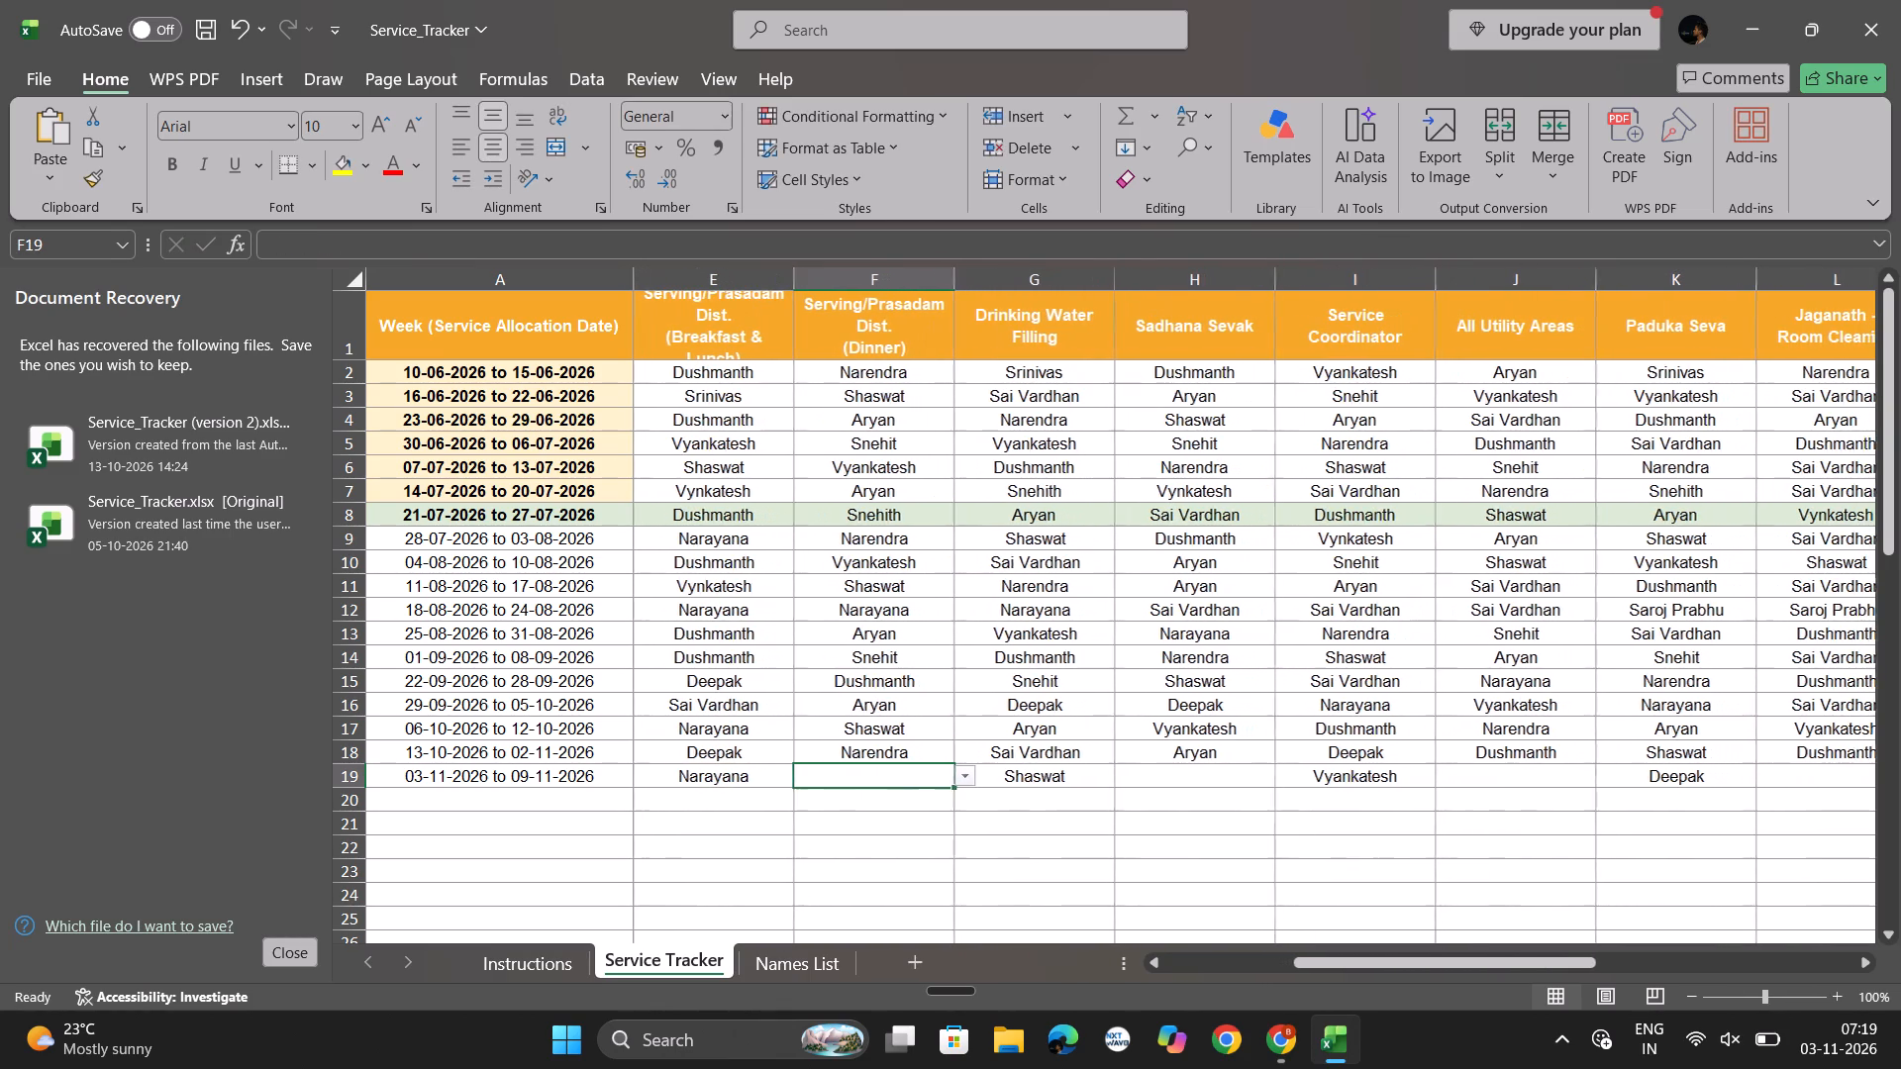
click(963, 774)
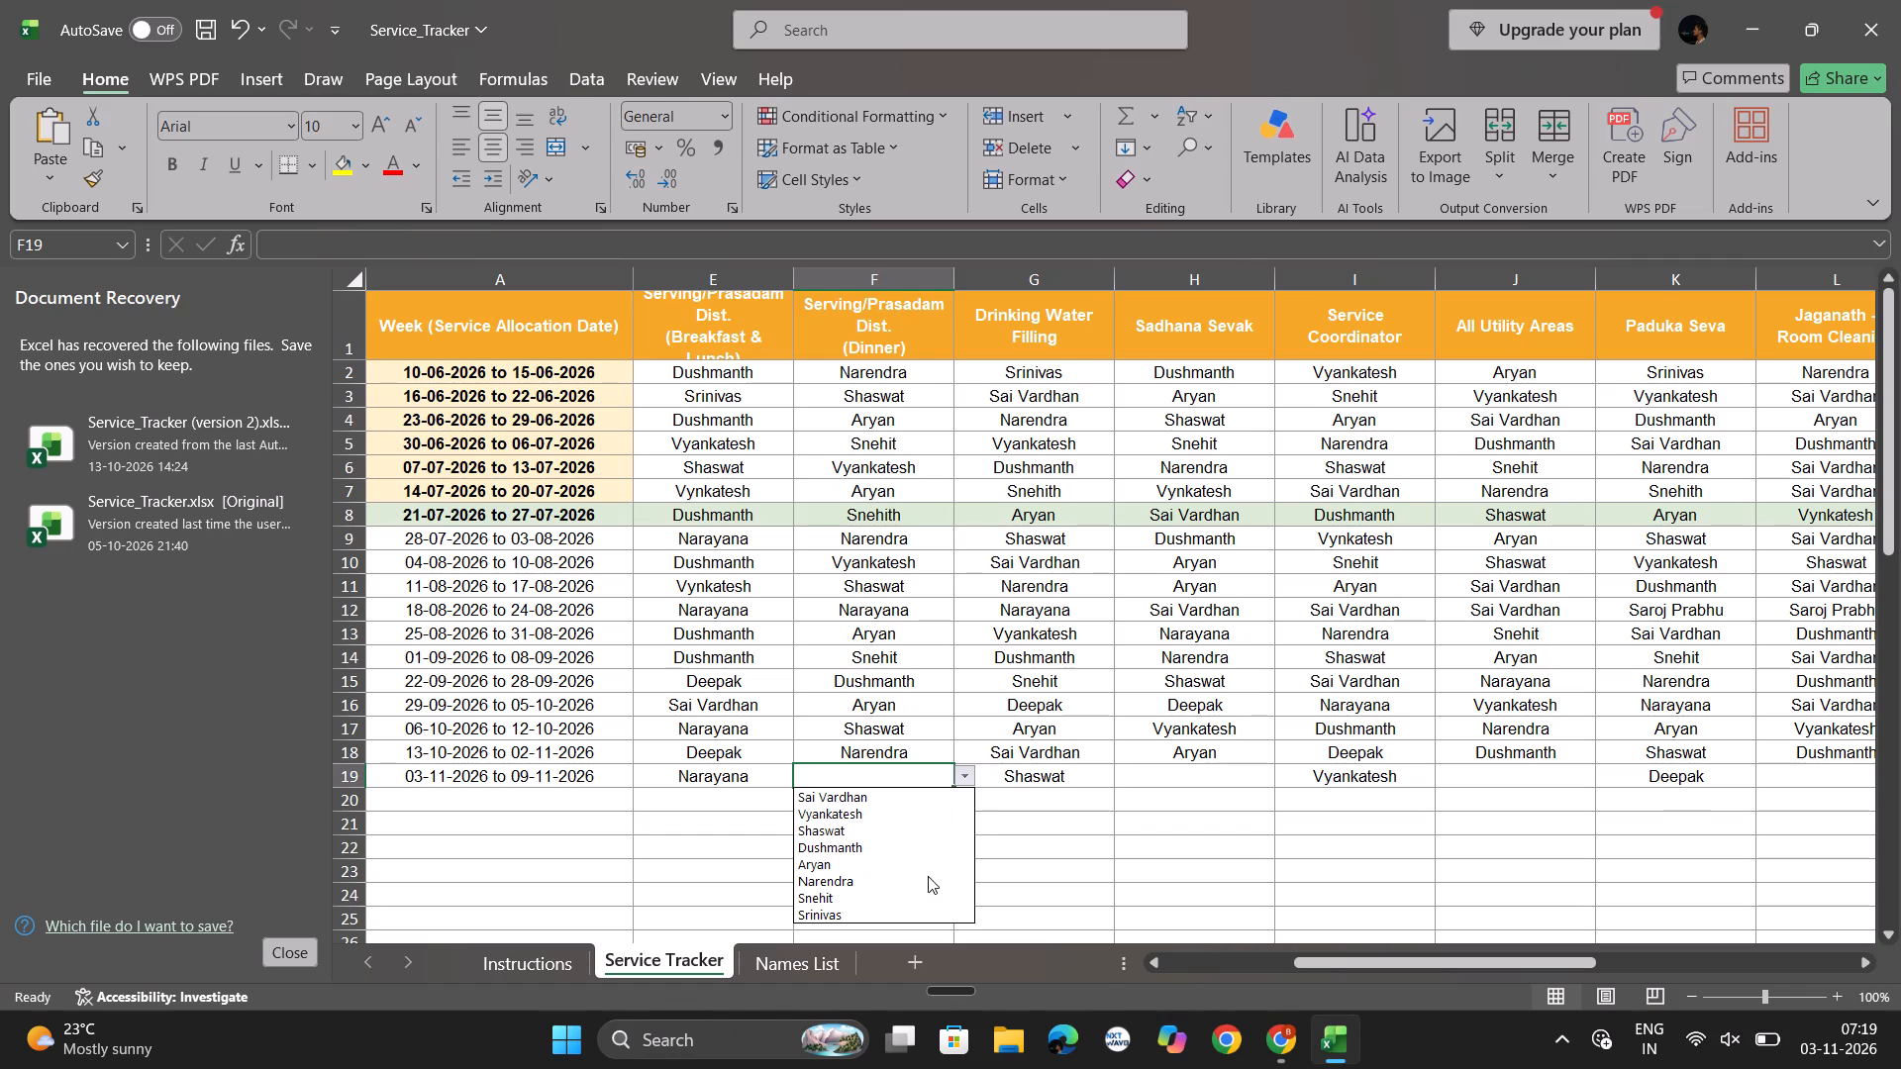
double_click(923, 770)
double_click(917, 776)
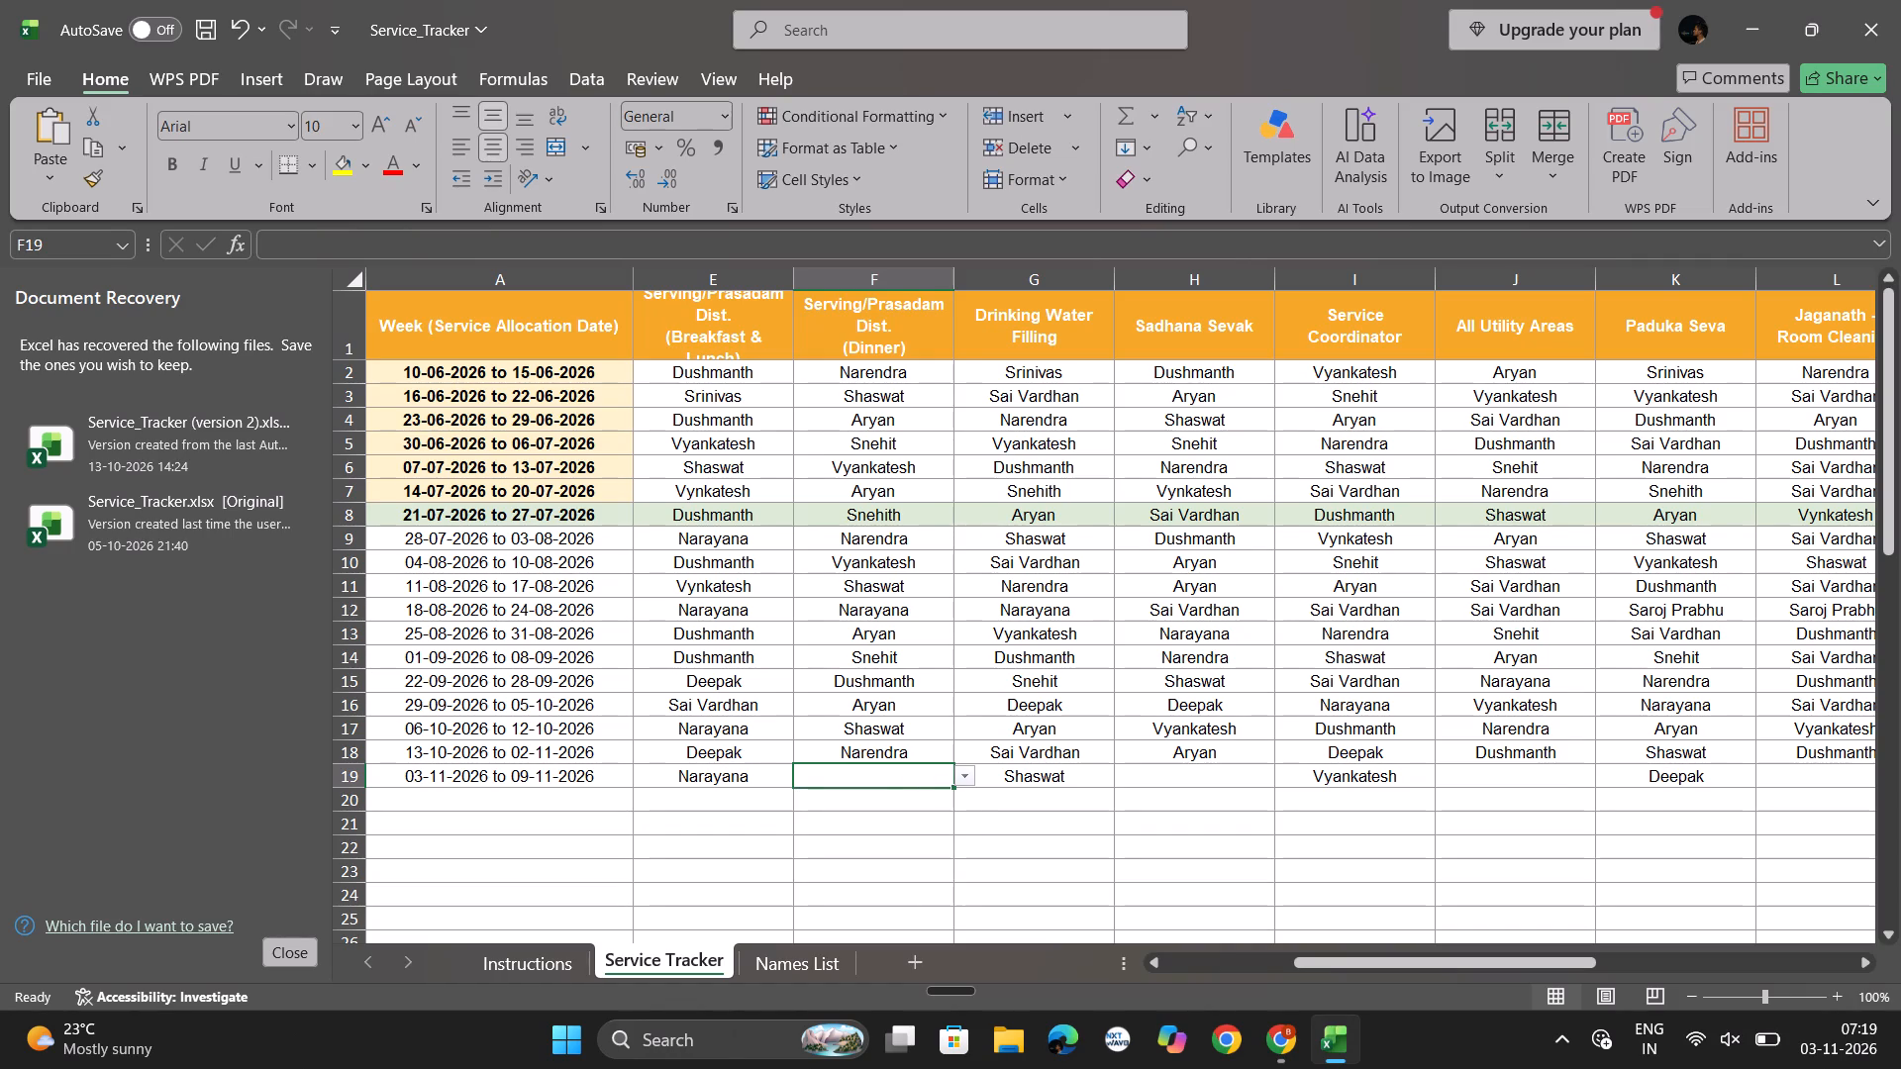
key(d)
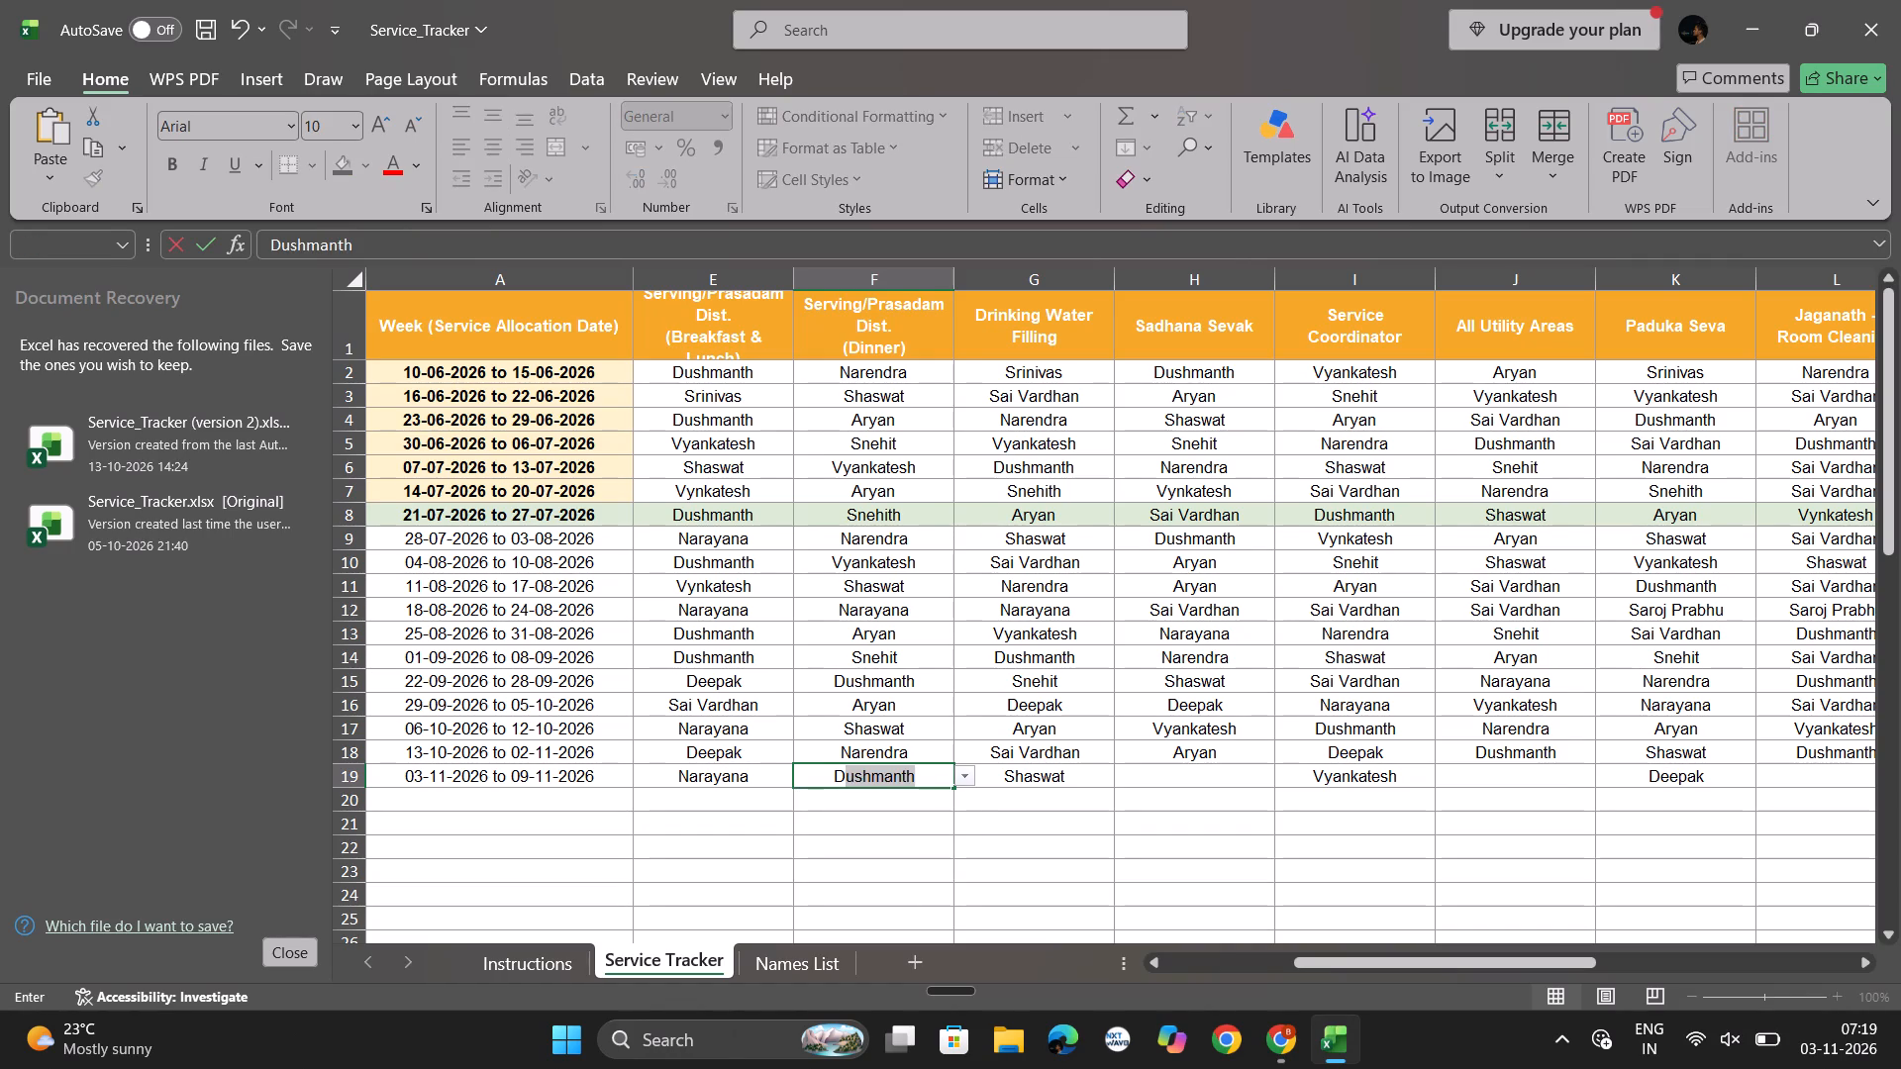
key(e)
text(epak)
Enter Narayana as the Sadhana Sevak assignment in H19 for the 03-11-2026 to 09-11-2026 week.
click(1182, 771)
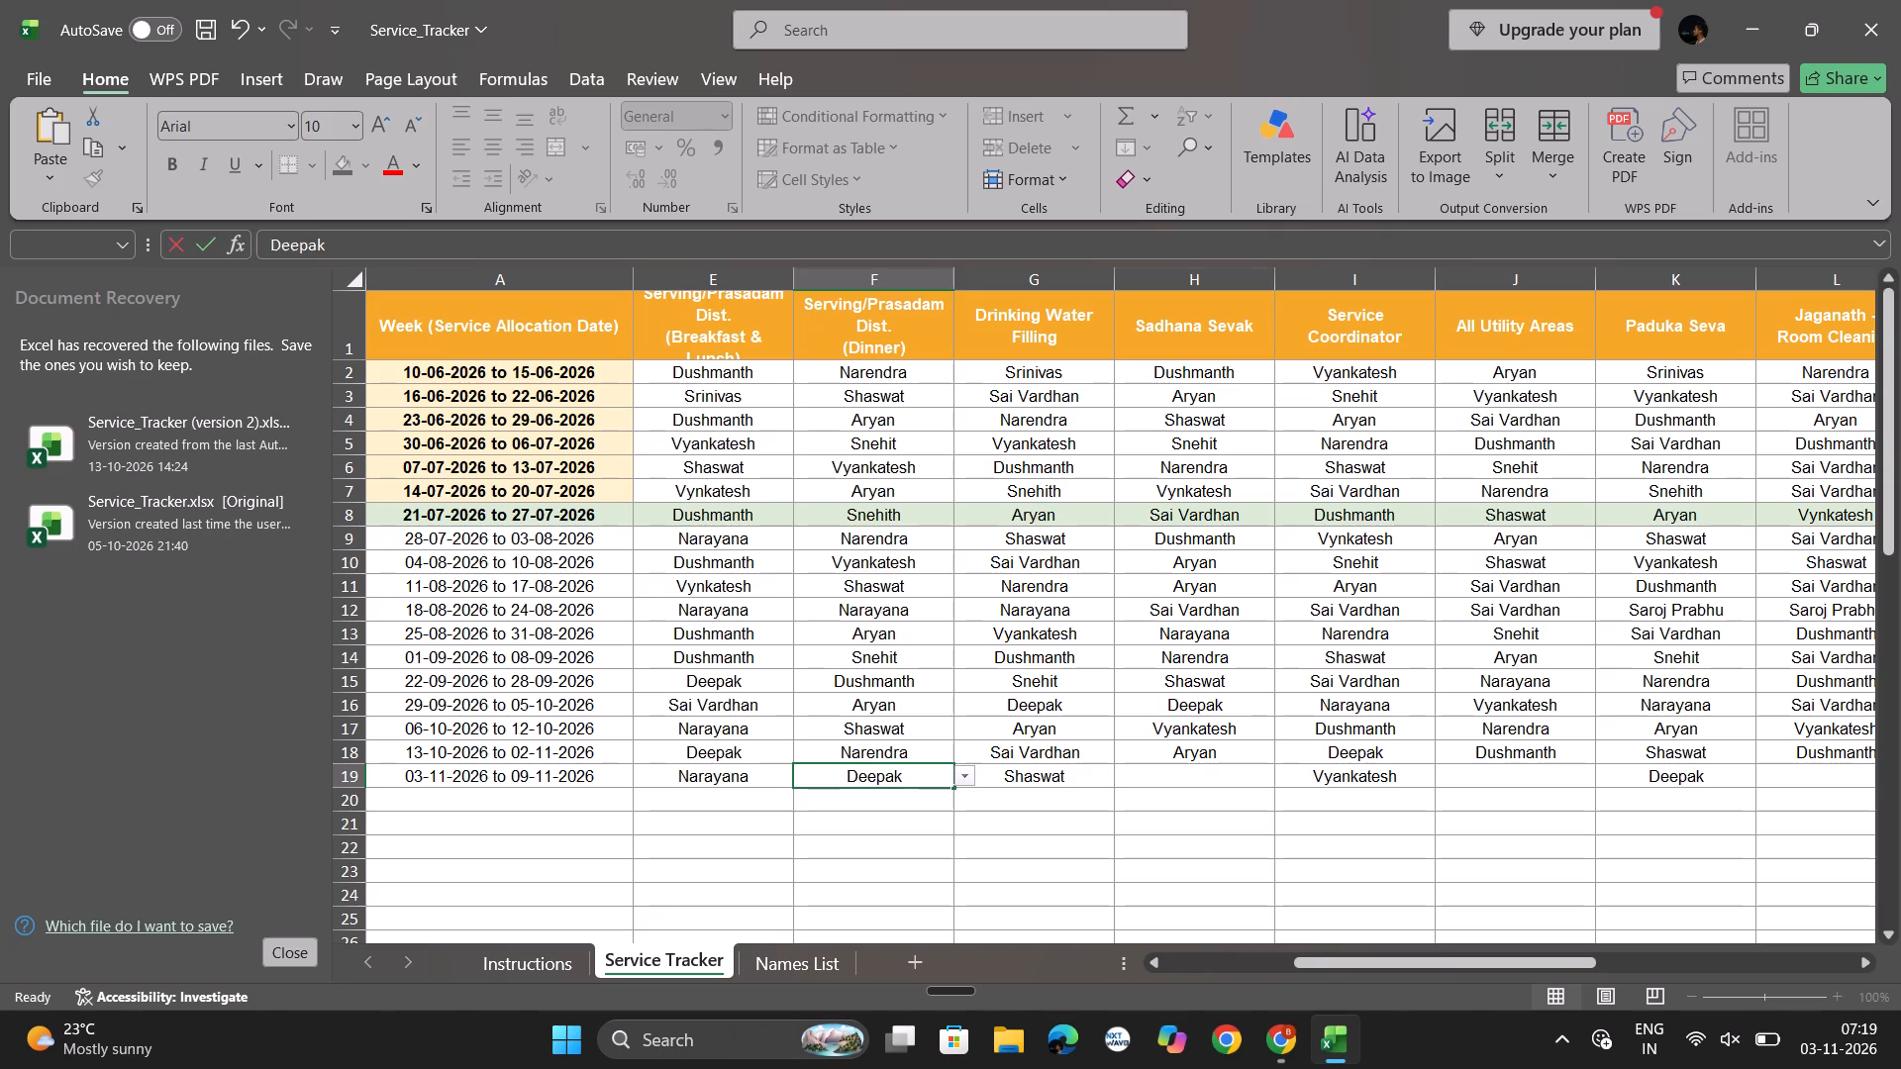
scroll(1182, 771, left, 1)
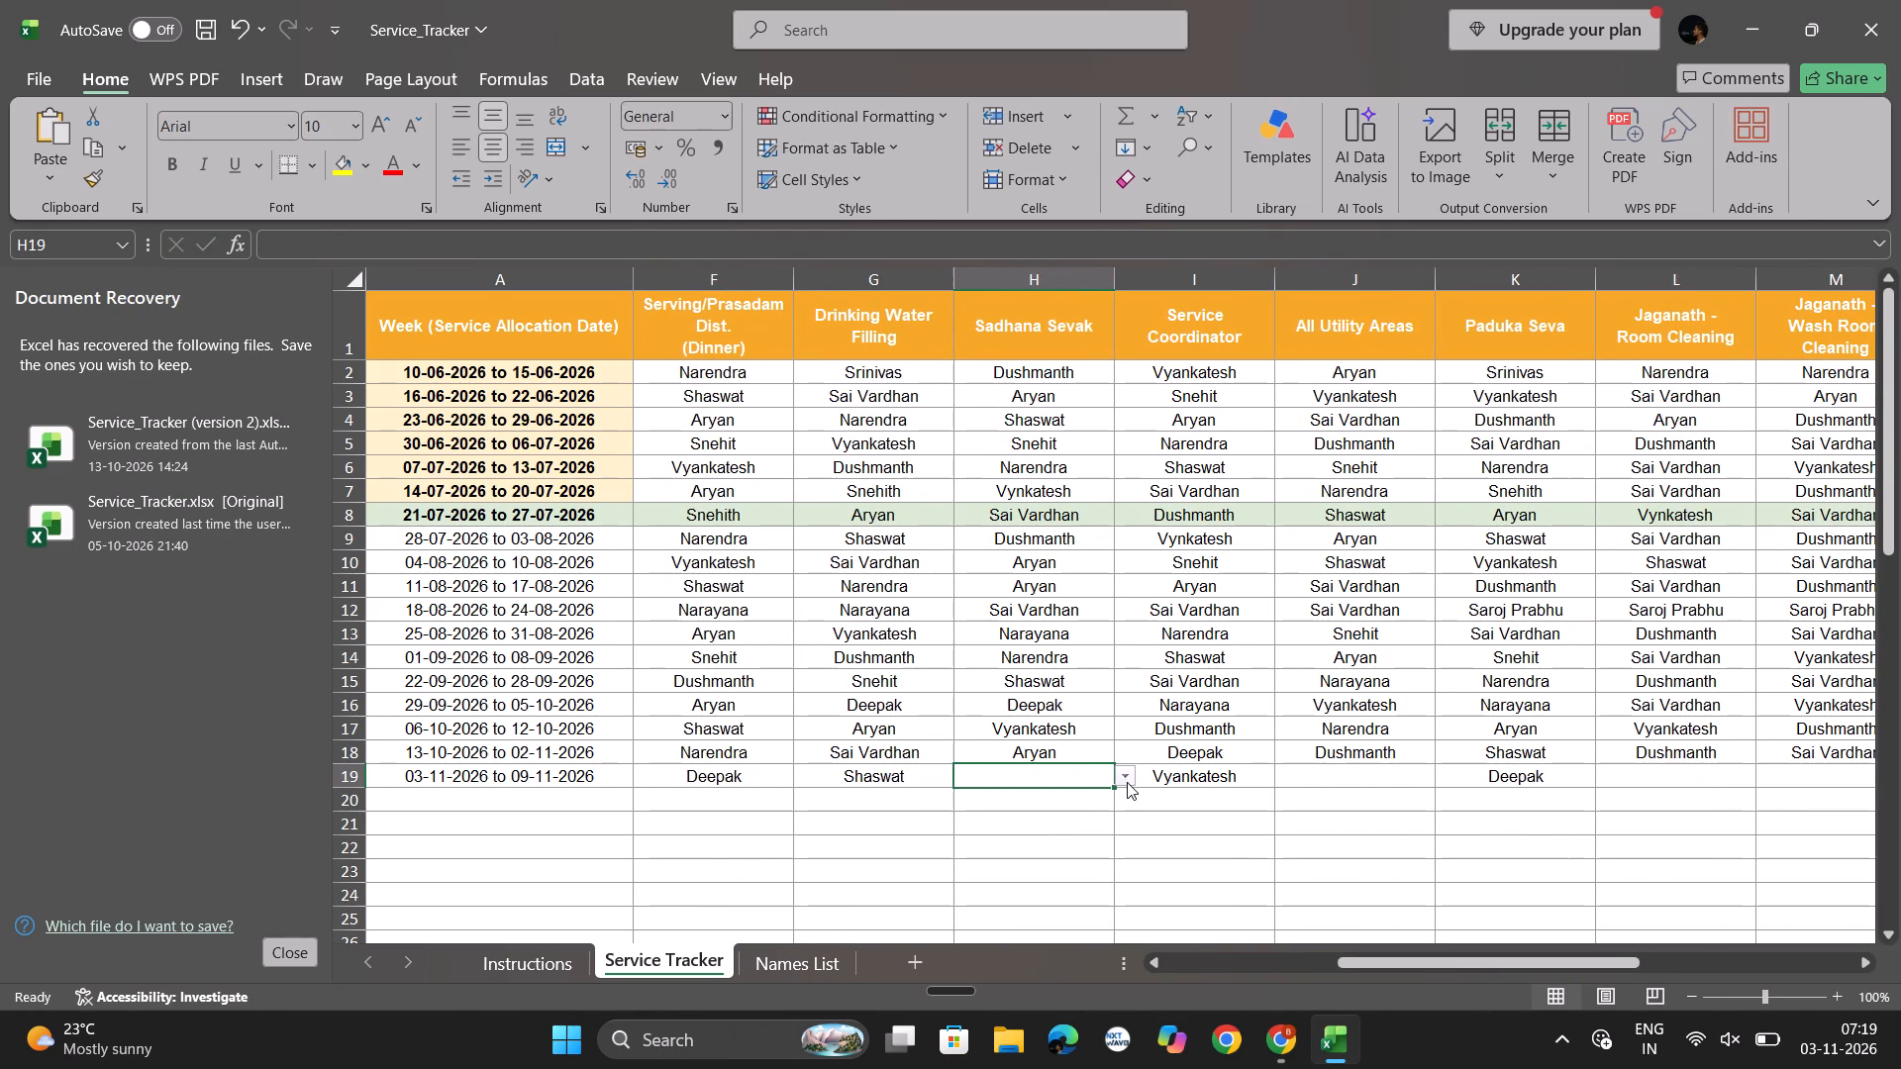
click(1127, 782)
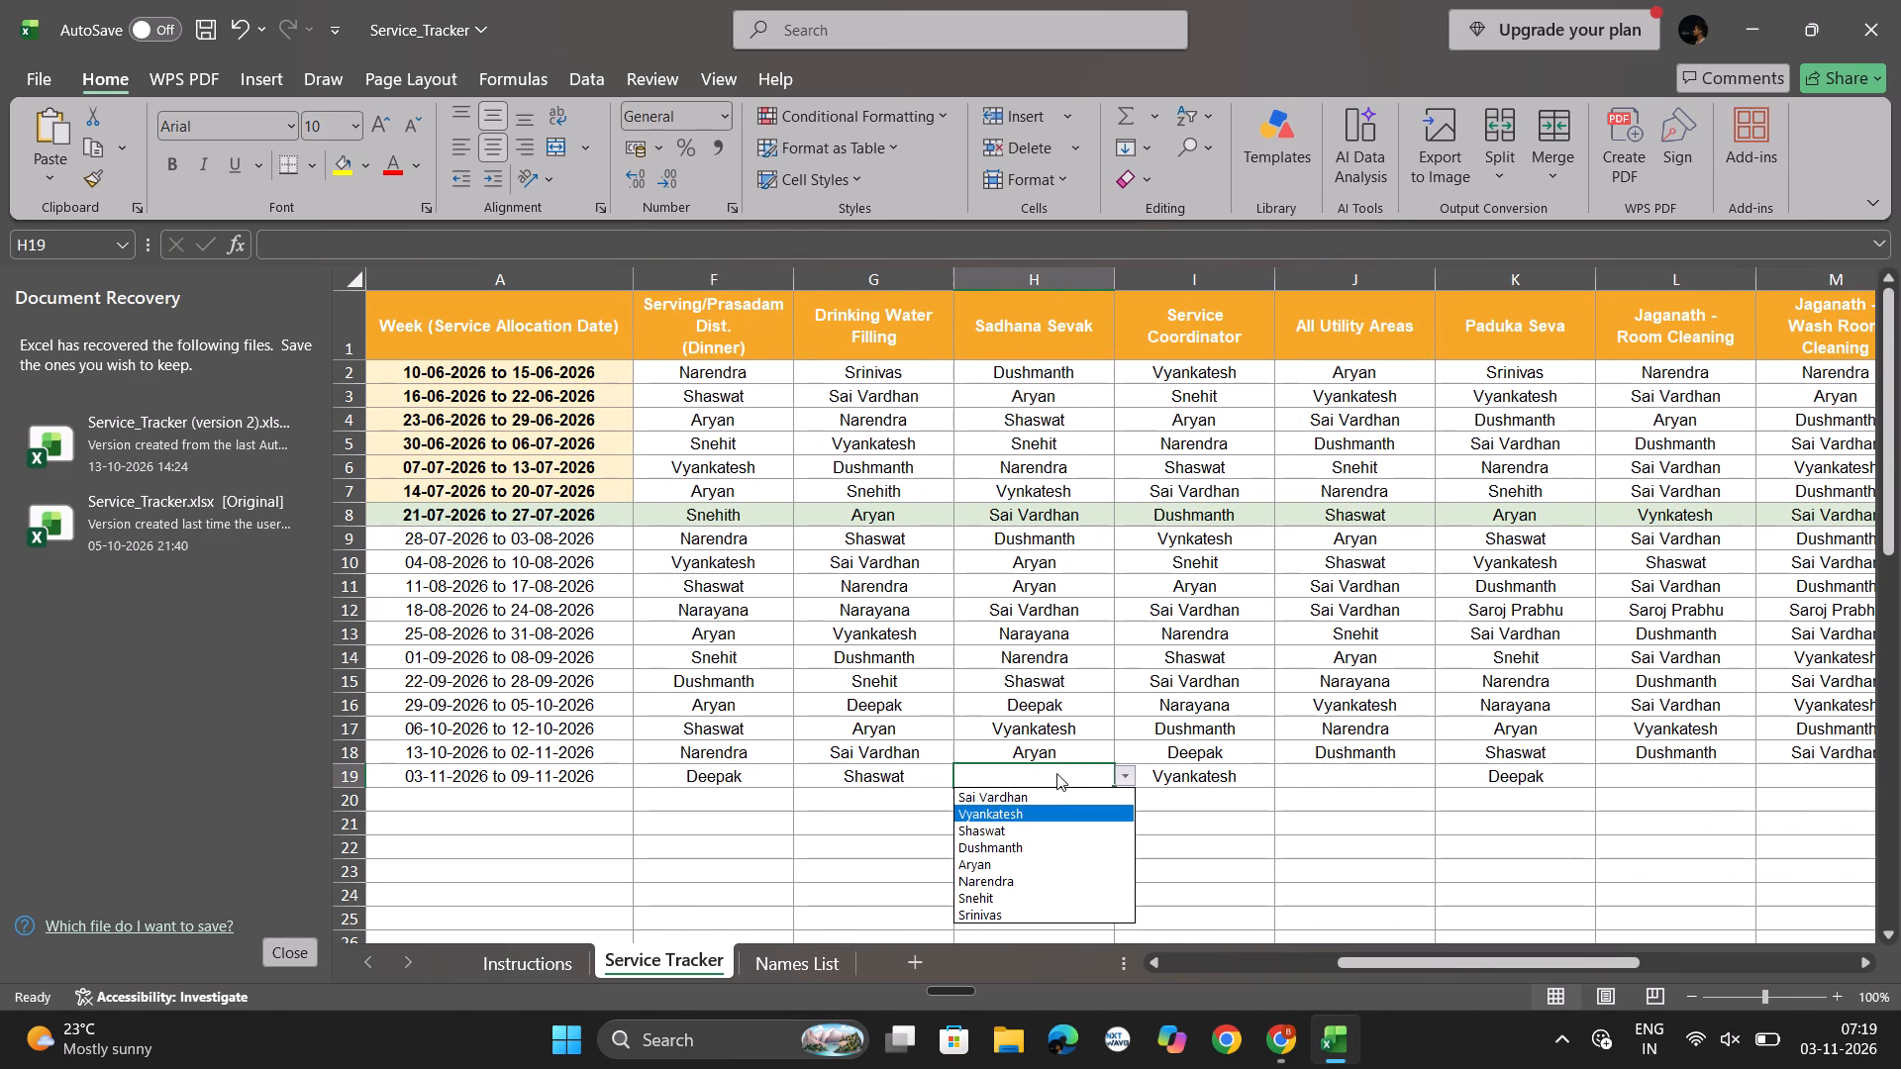
click(1051, 777)
click(1051, 777)
double_click(1051, 777)
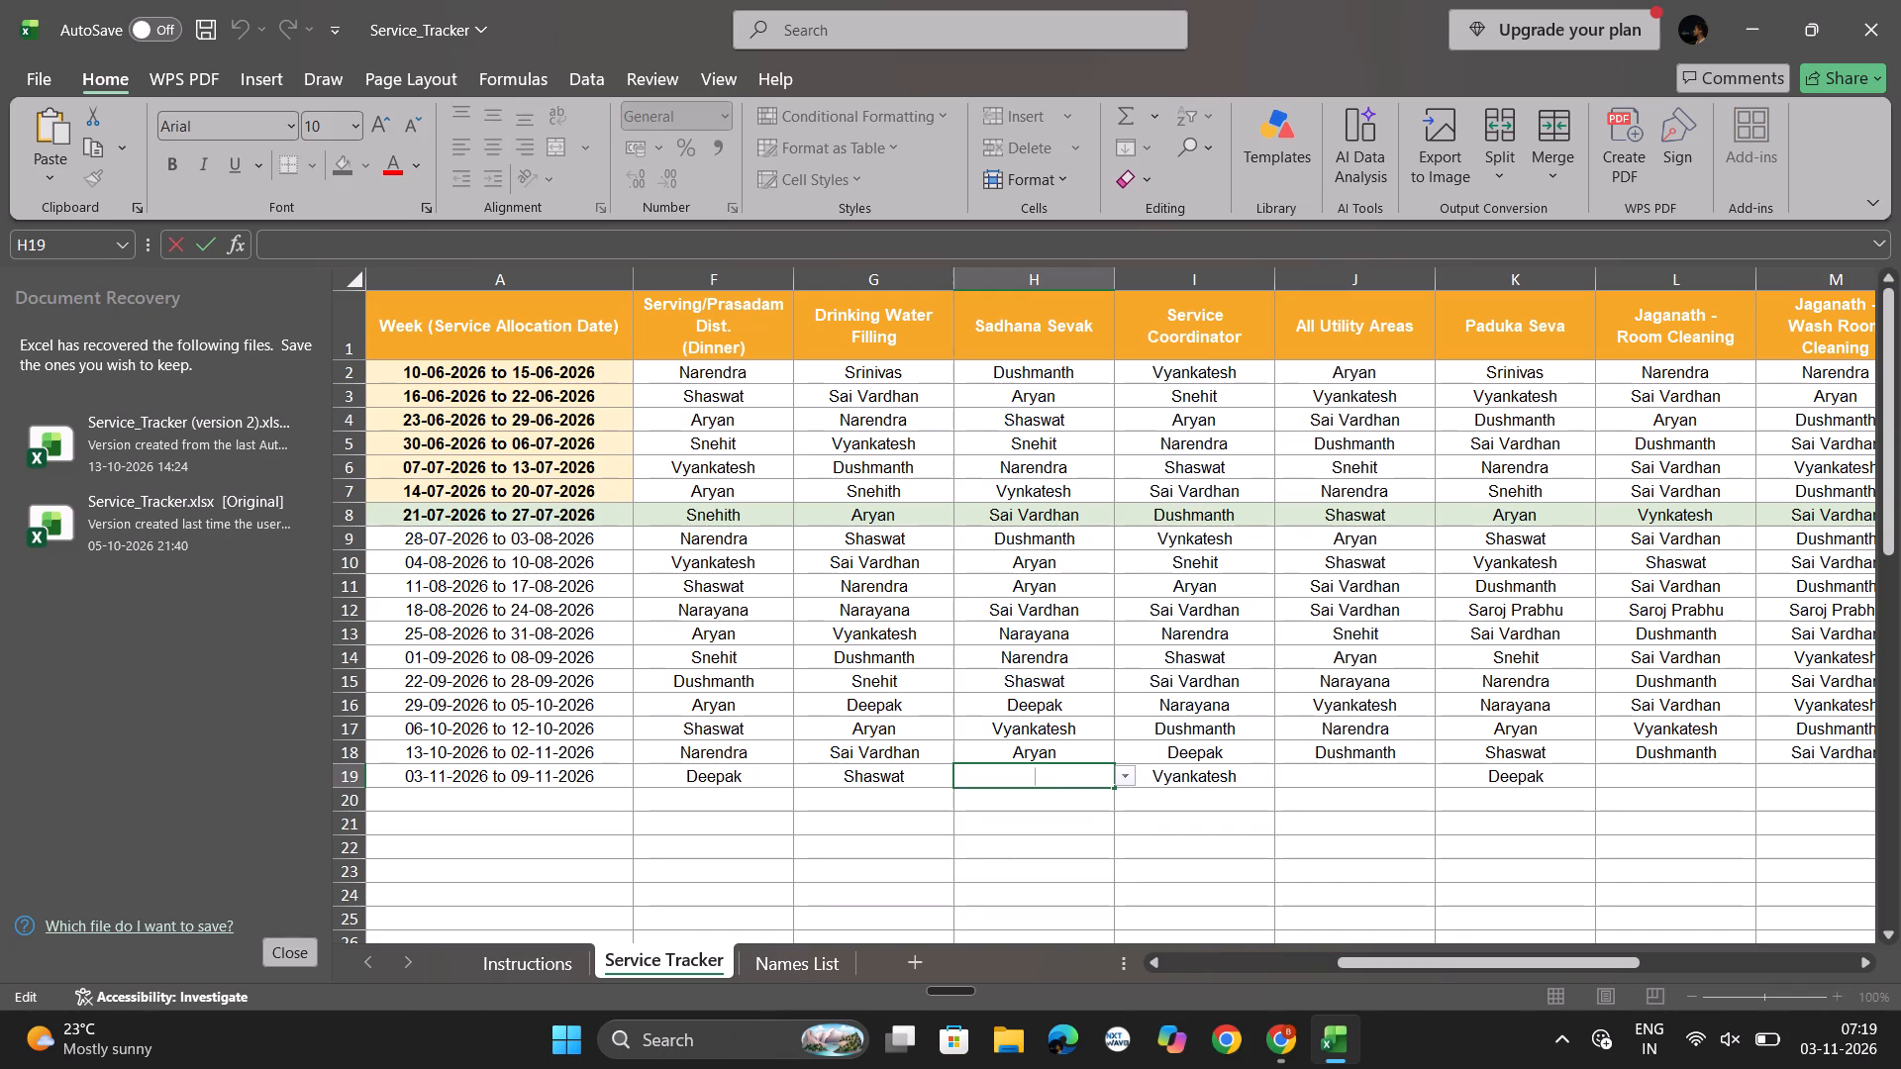
key(n)
key(r)
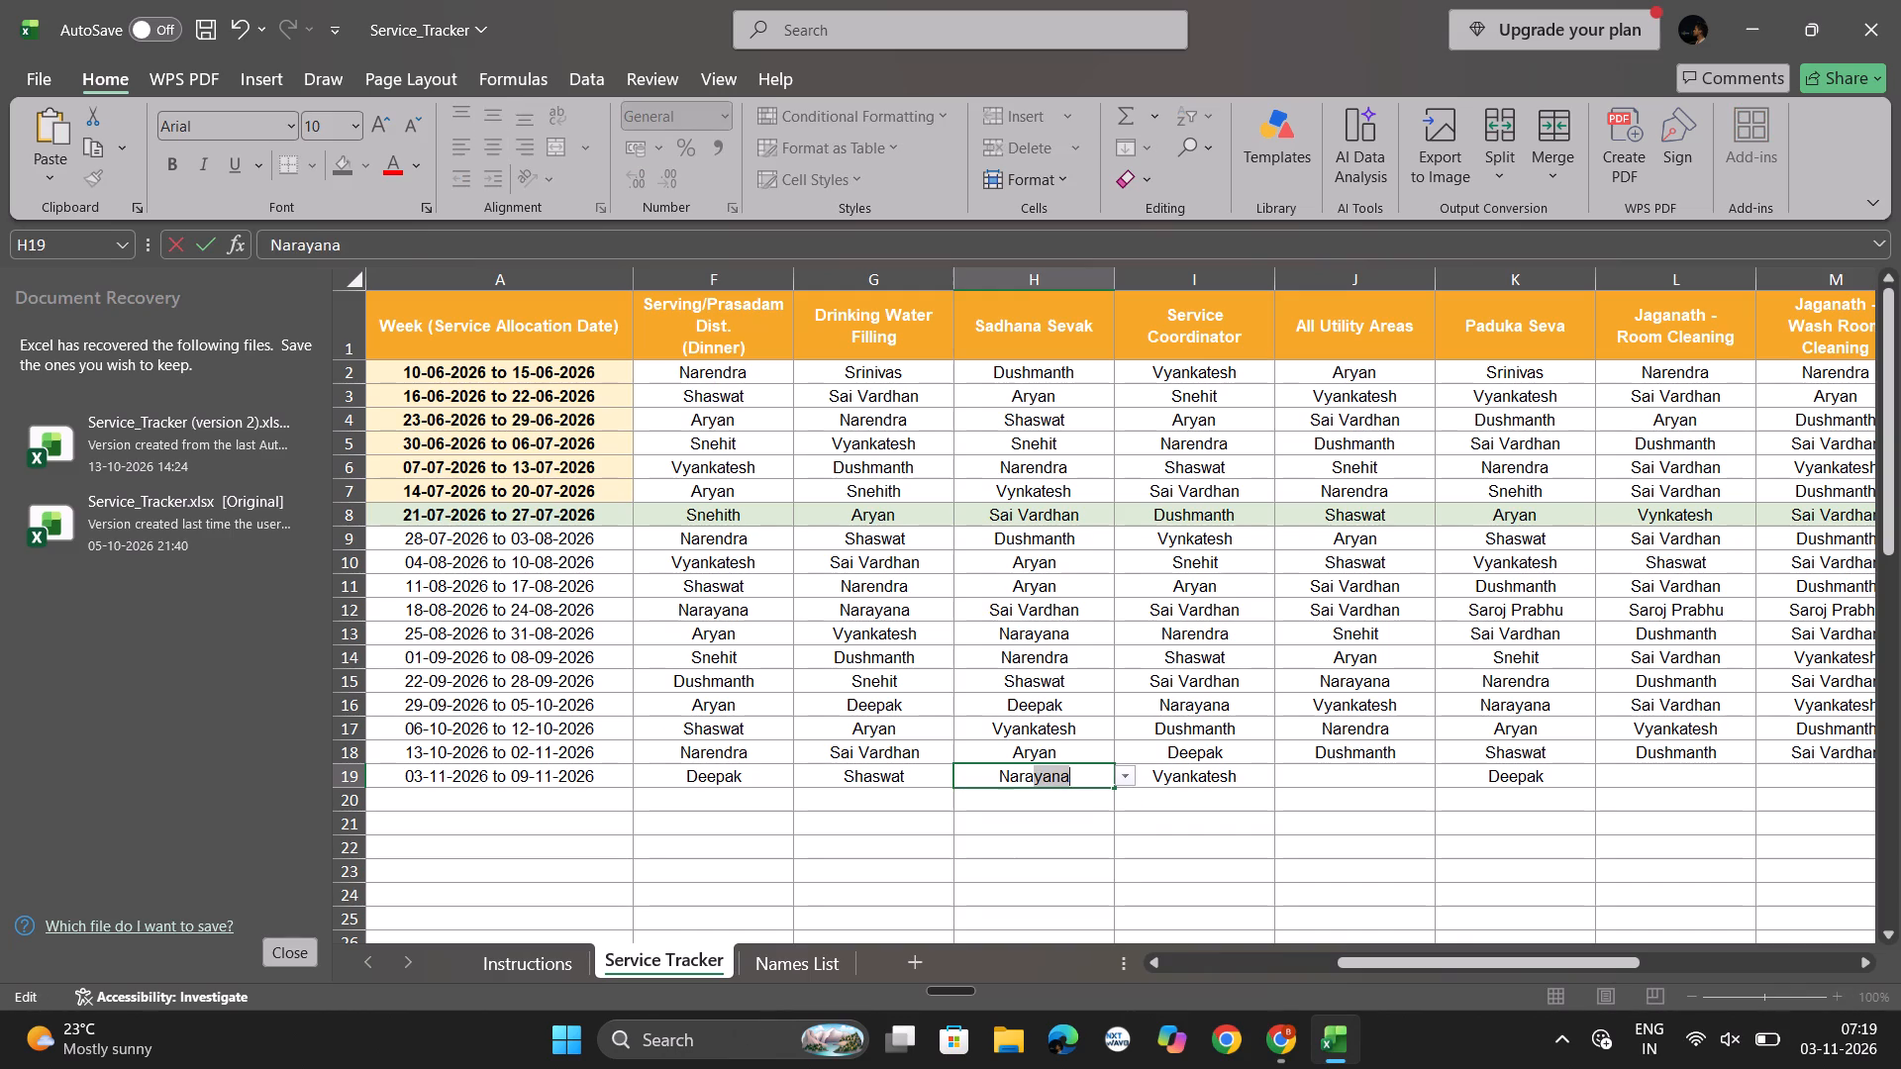
key(Return)
click(1370, 786)
scroll(1370, 786, right, 1)
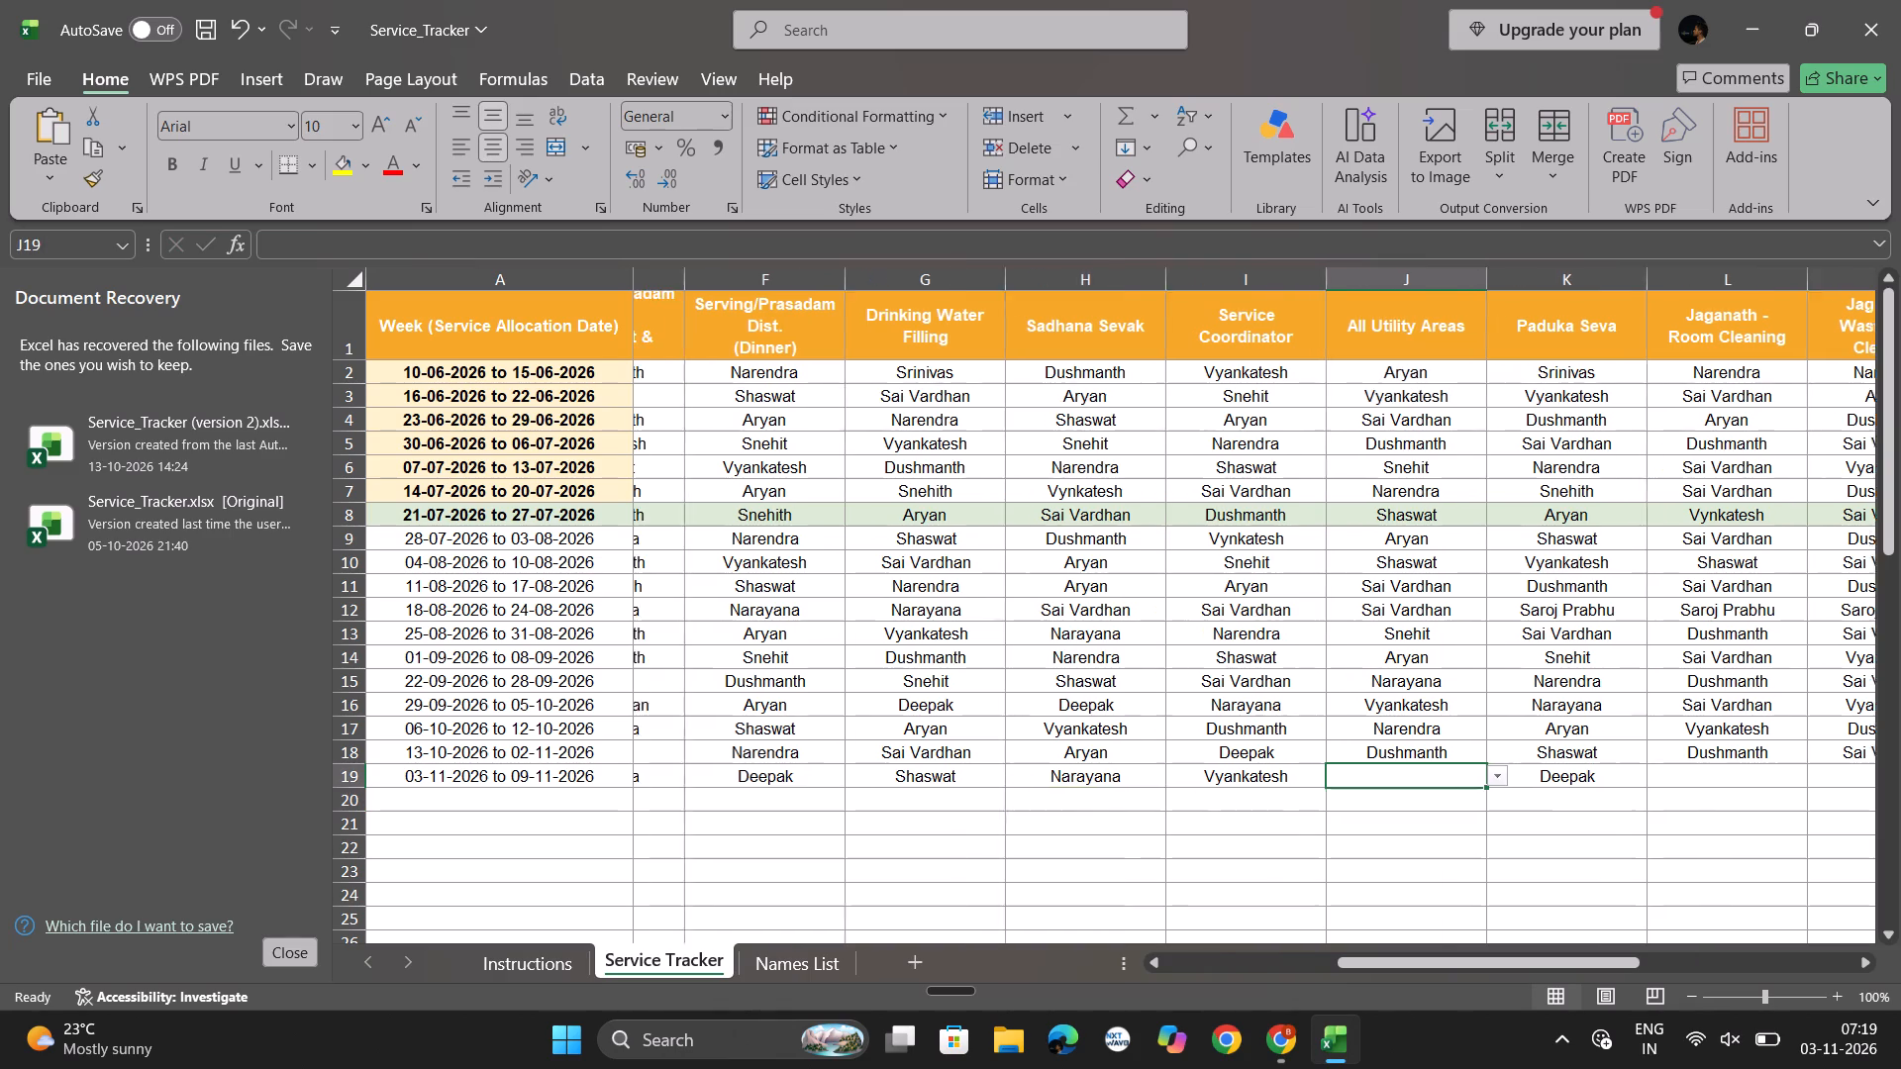
scroll(1370, 786, right, 3)
scroll(1370, 786, left, 1)
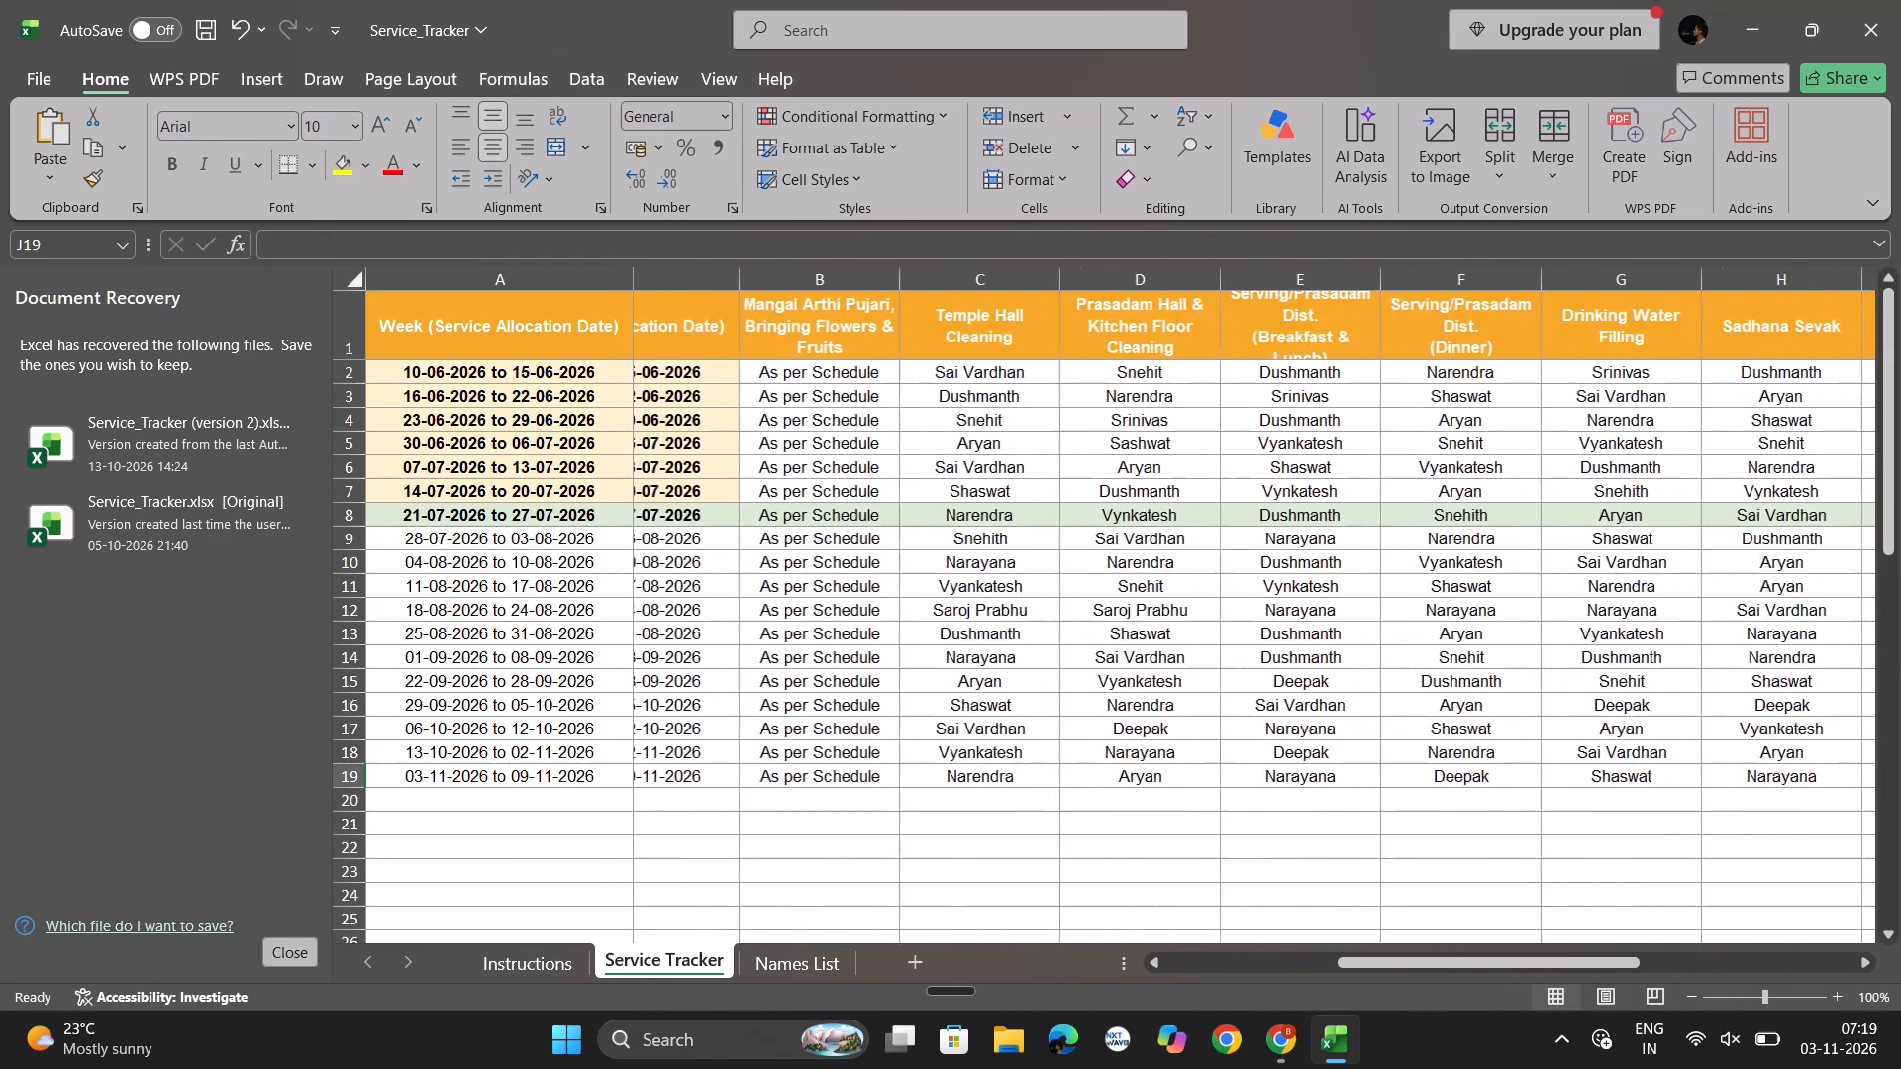
scroll(1370, 786, left, 2)
scroll(1220, 784, right, 1)
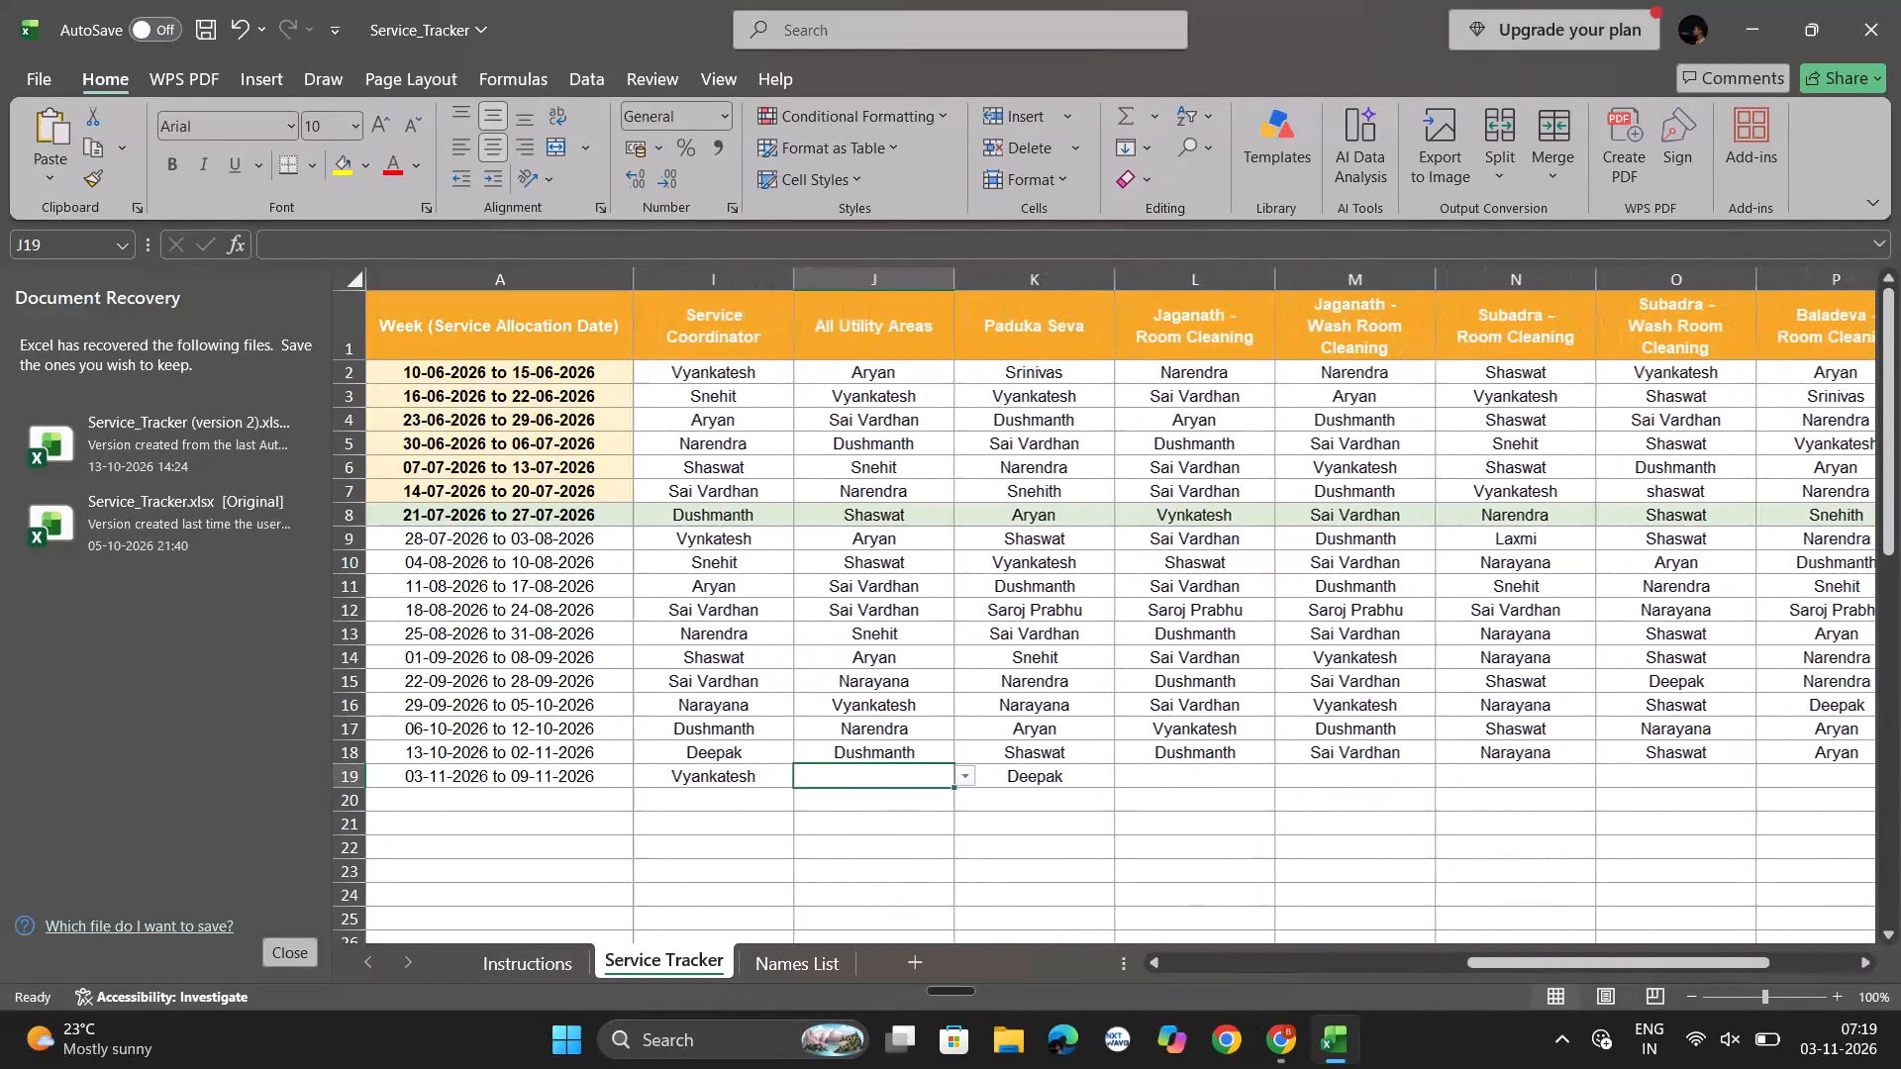
click(962, 783)
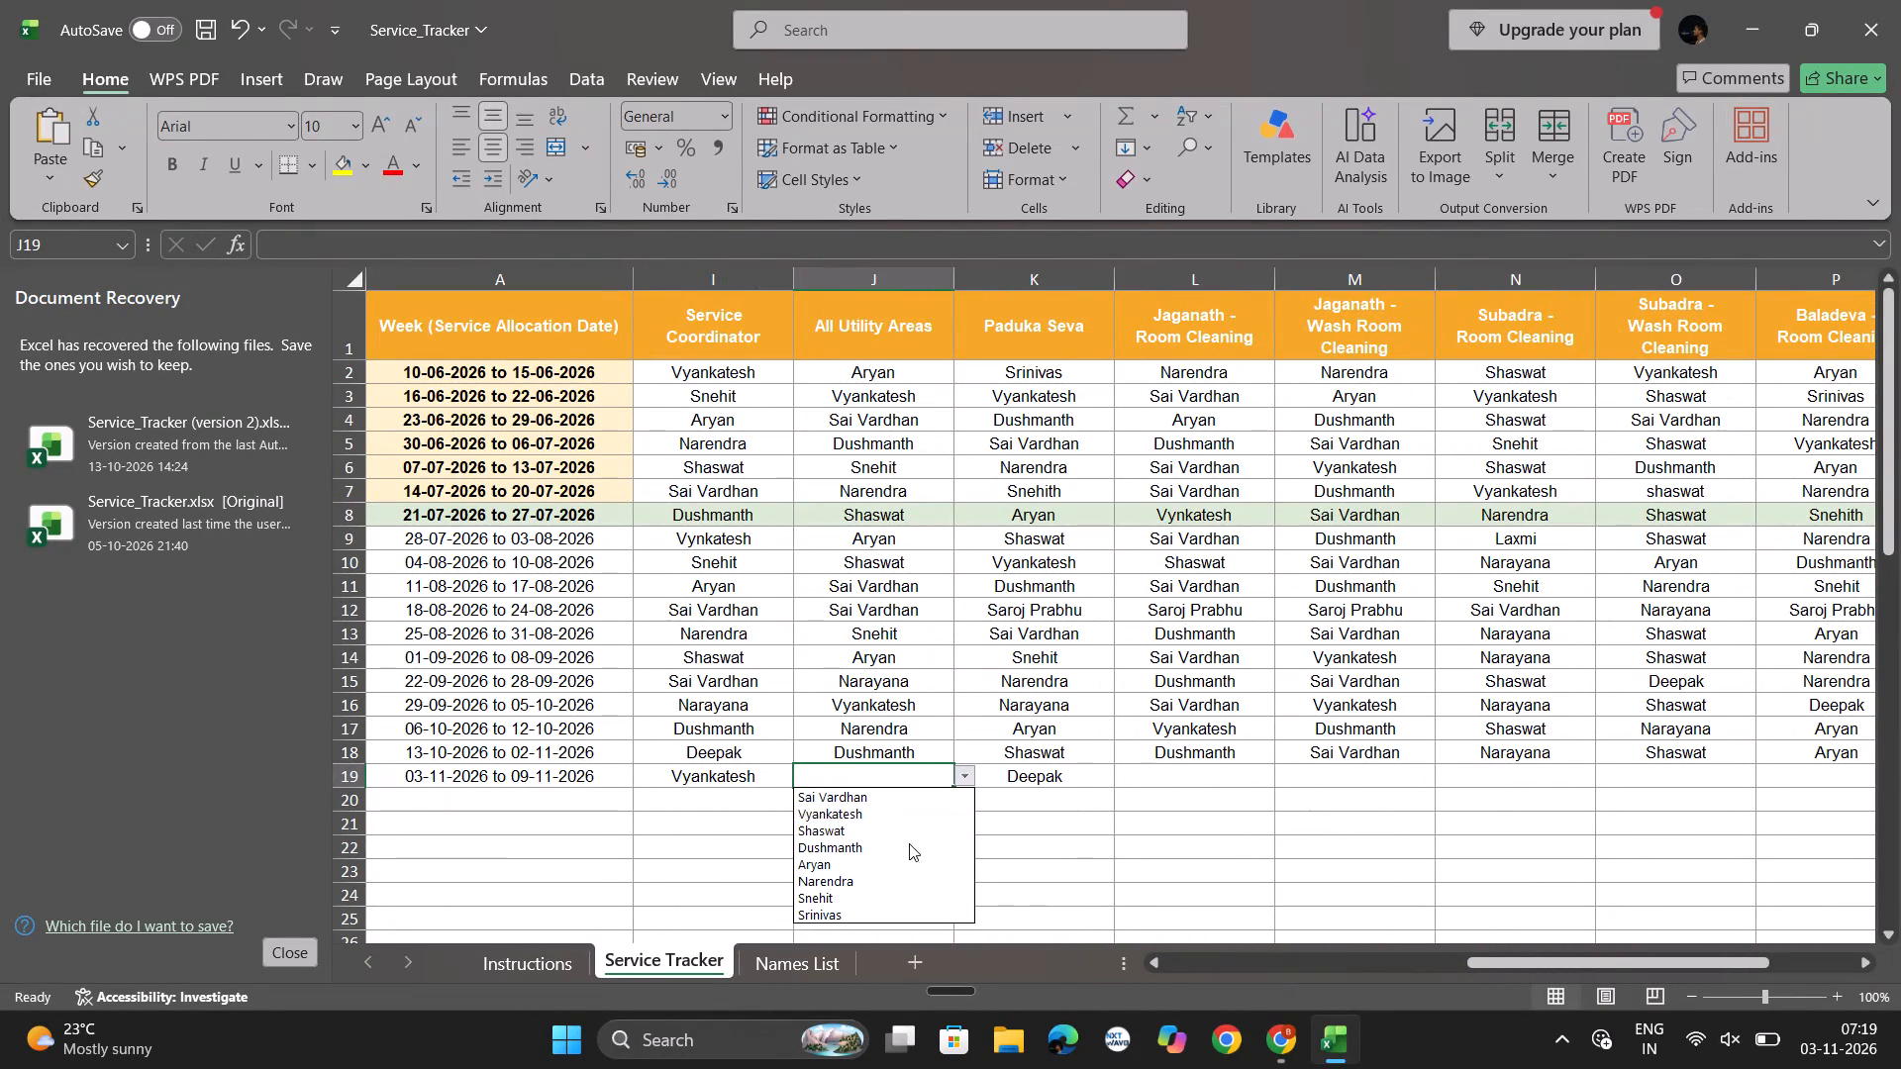
click(901, 796)
Assign Sai Vardhan to Jaganath - Room Cleaning in L19 for the 03-11-2026 to 09-11-2026 week.
scroll(1165, 884, left, 1)
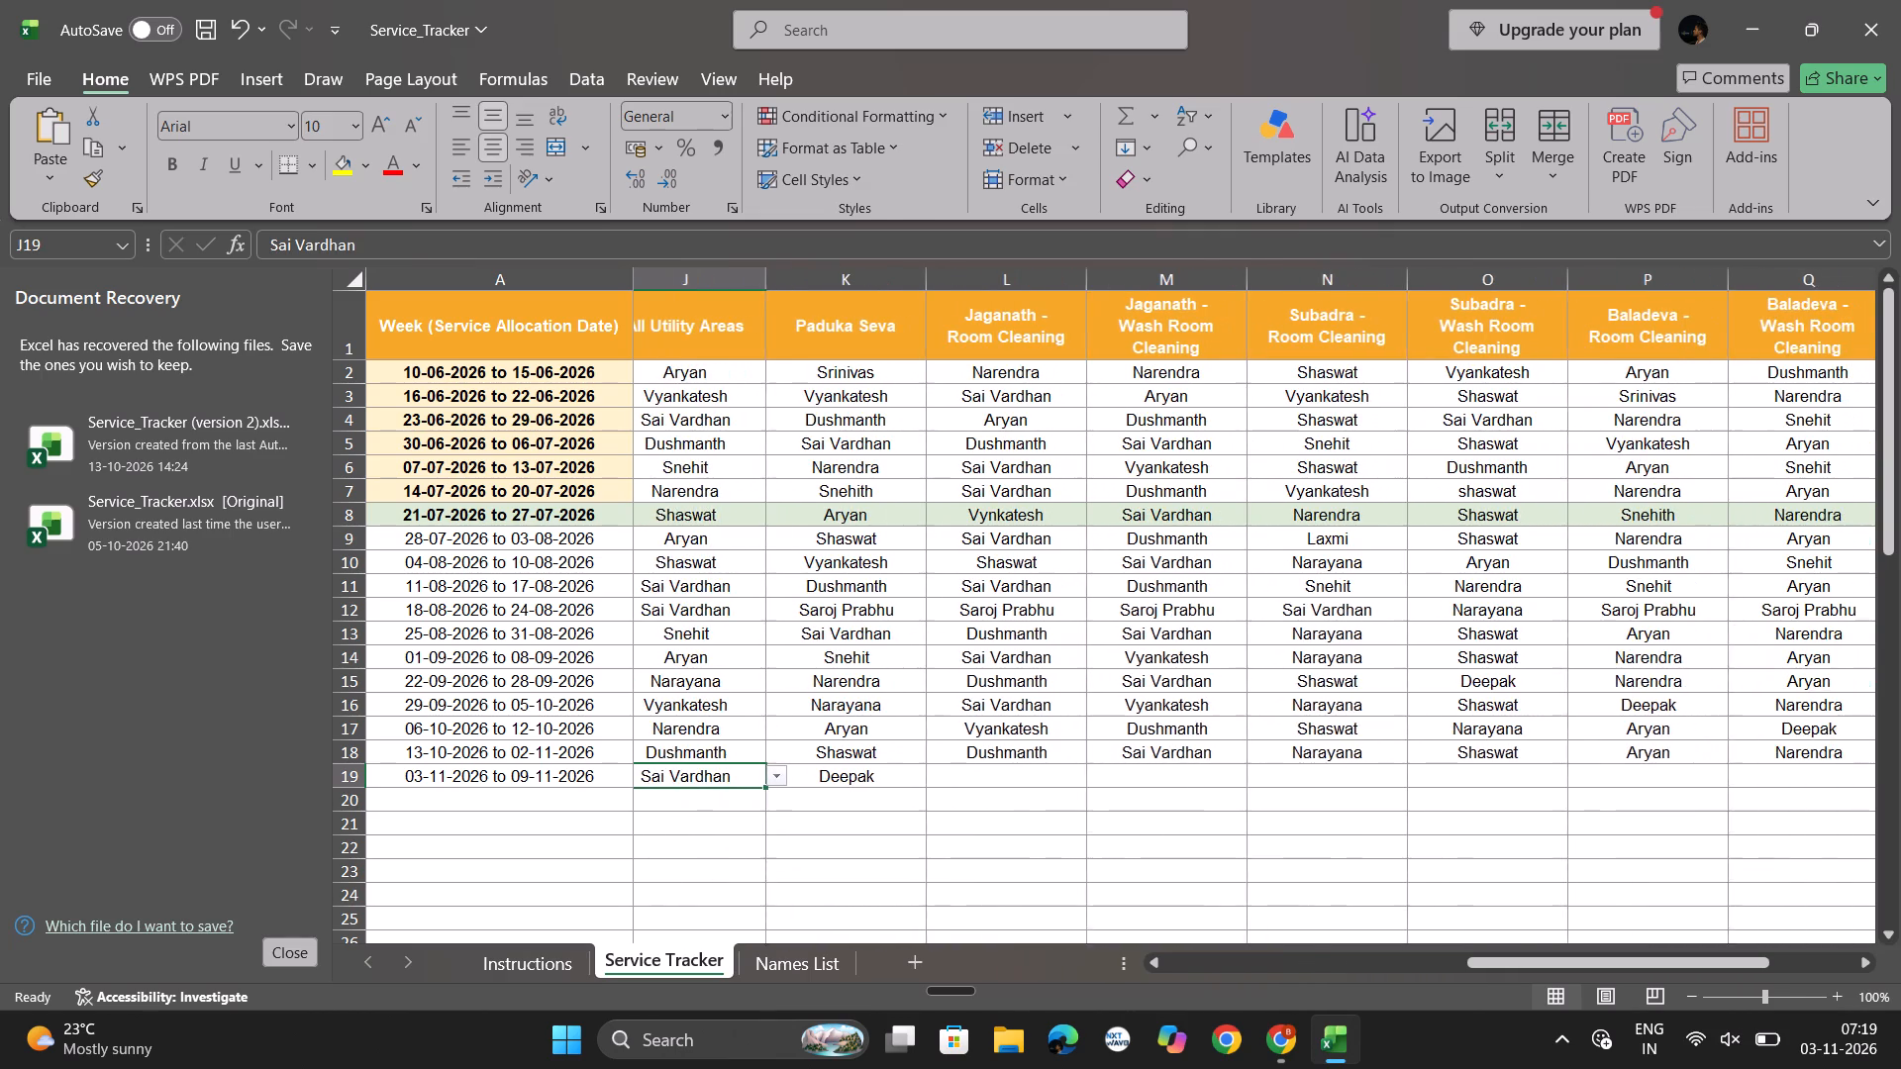
scroll(1165, 884, left, 1)
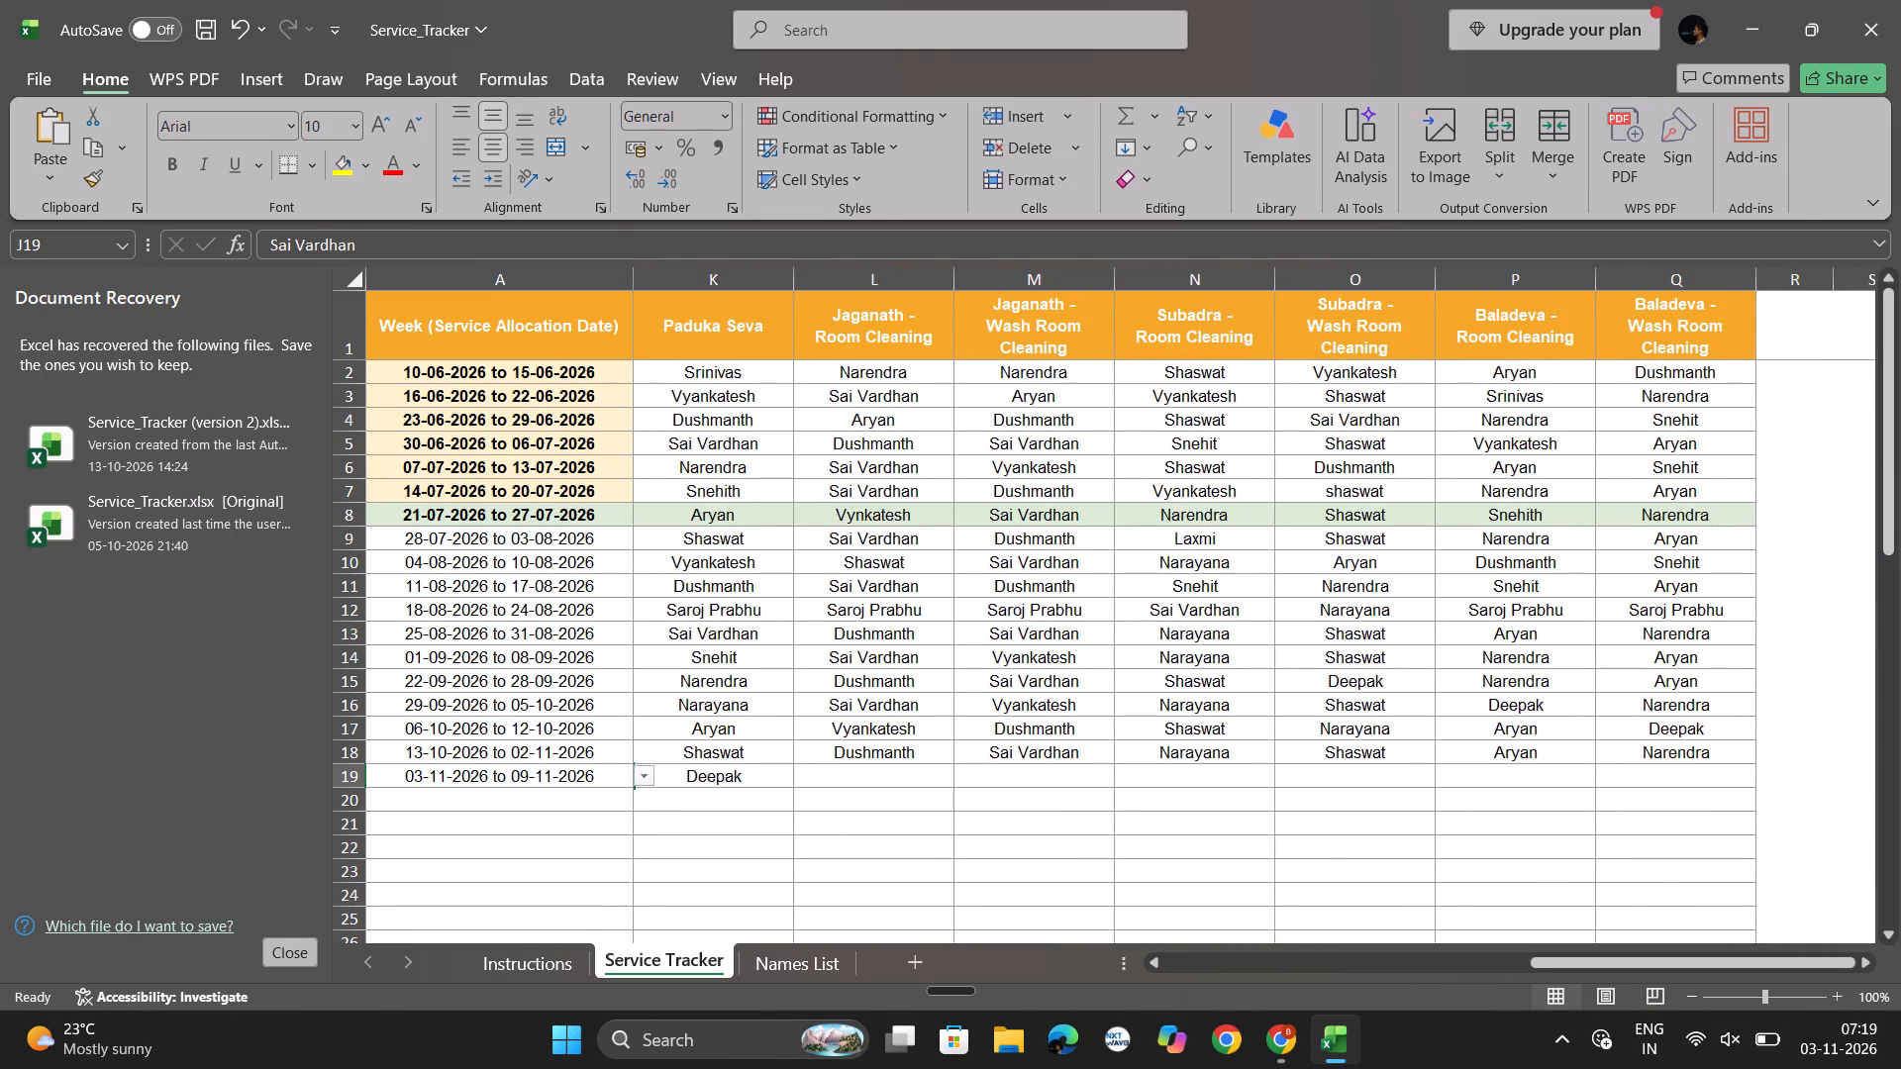
click(916, 775)
scroll(916, 775, left, 1)
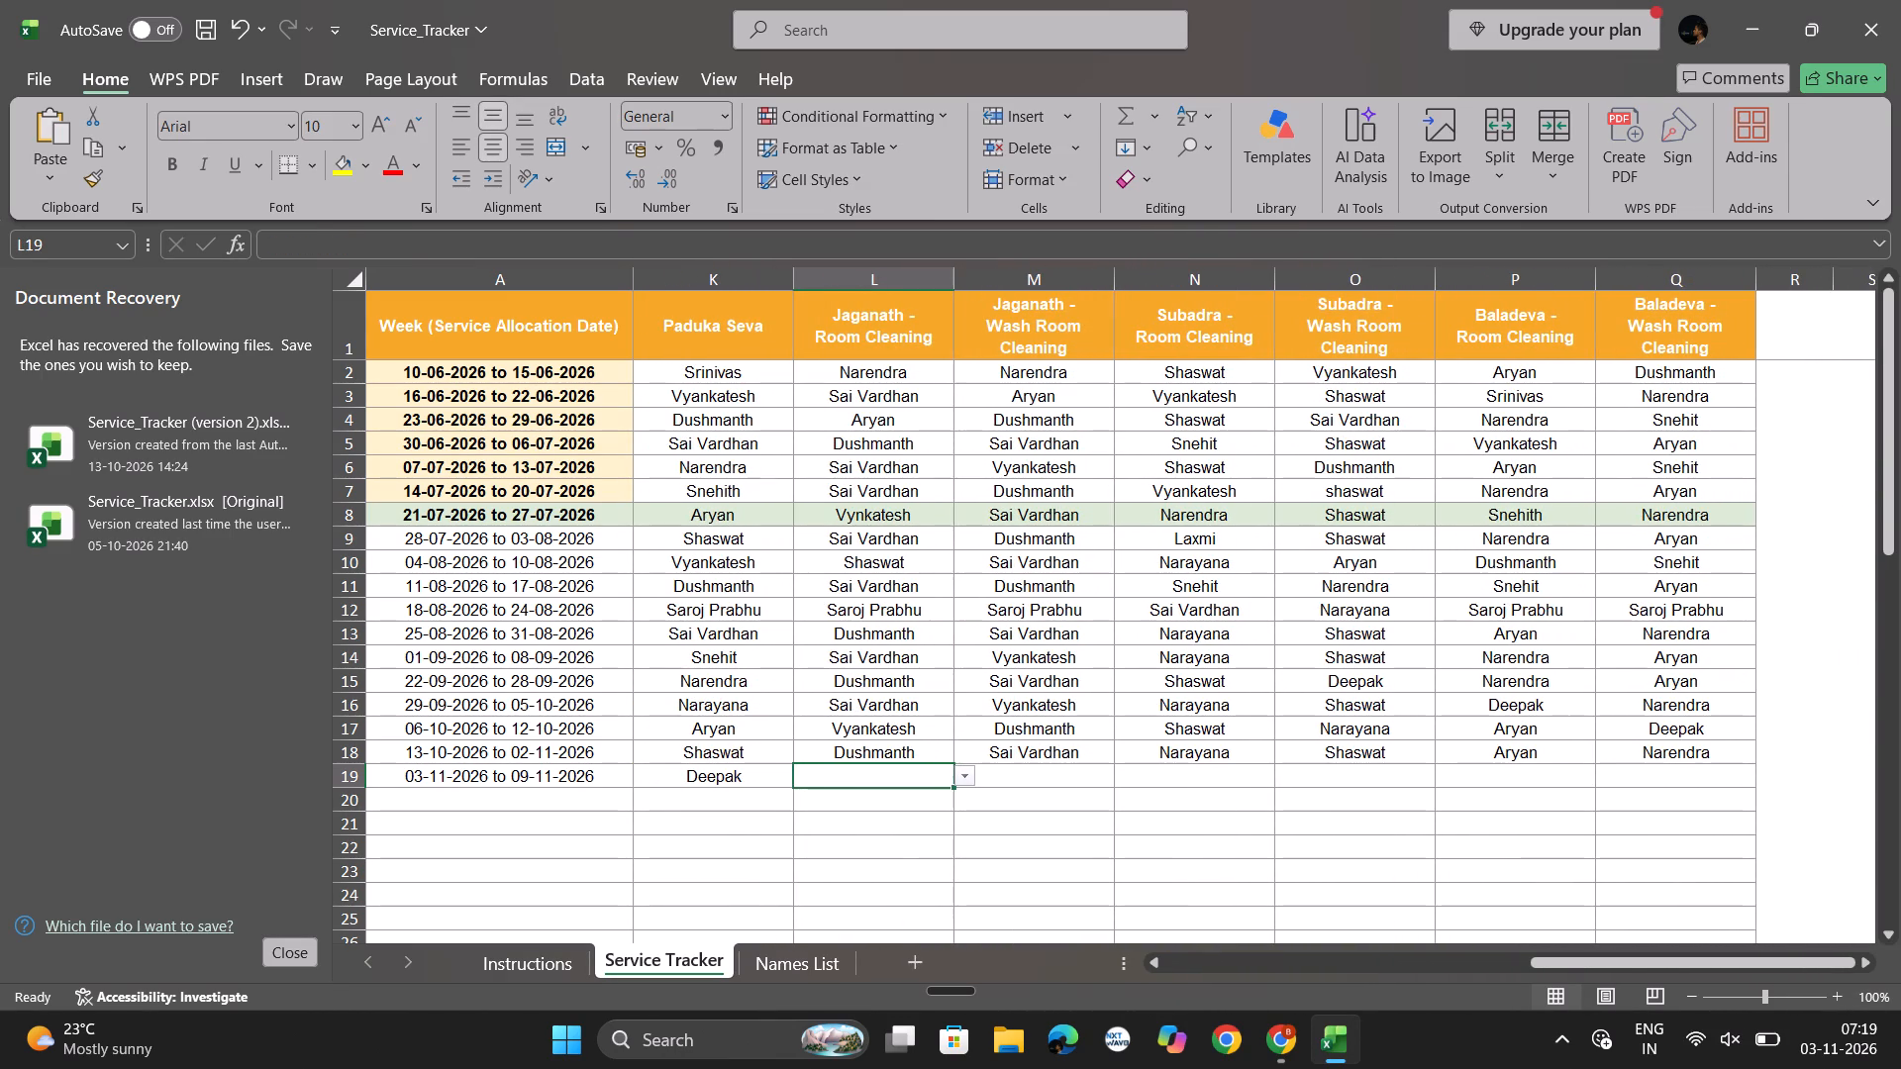
click(964, 771)
click(944, 795)
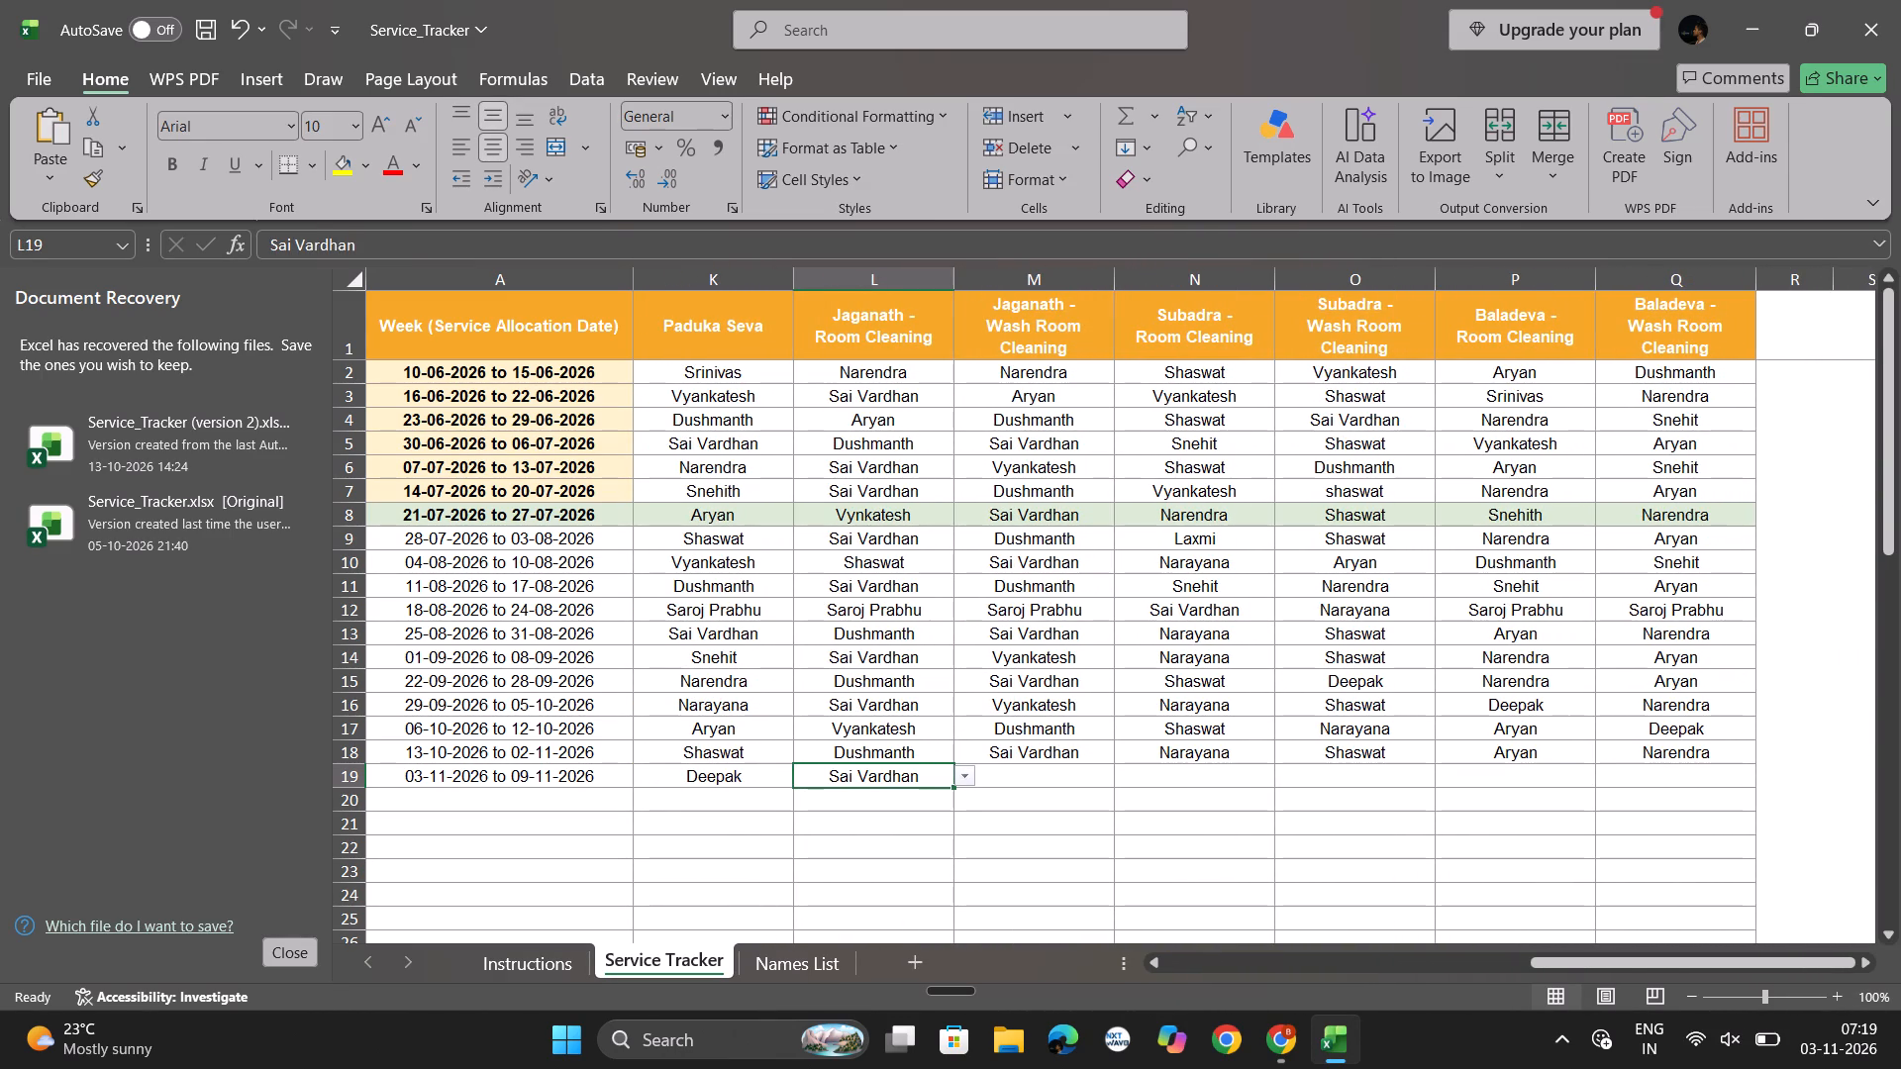
Assign Vyankatesh to Jaganath - Wash Room Cleaning in M19 for the 03-11-2026 to 09-11-2026 week.
click(1051, 780)
click(1123, 780)
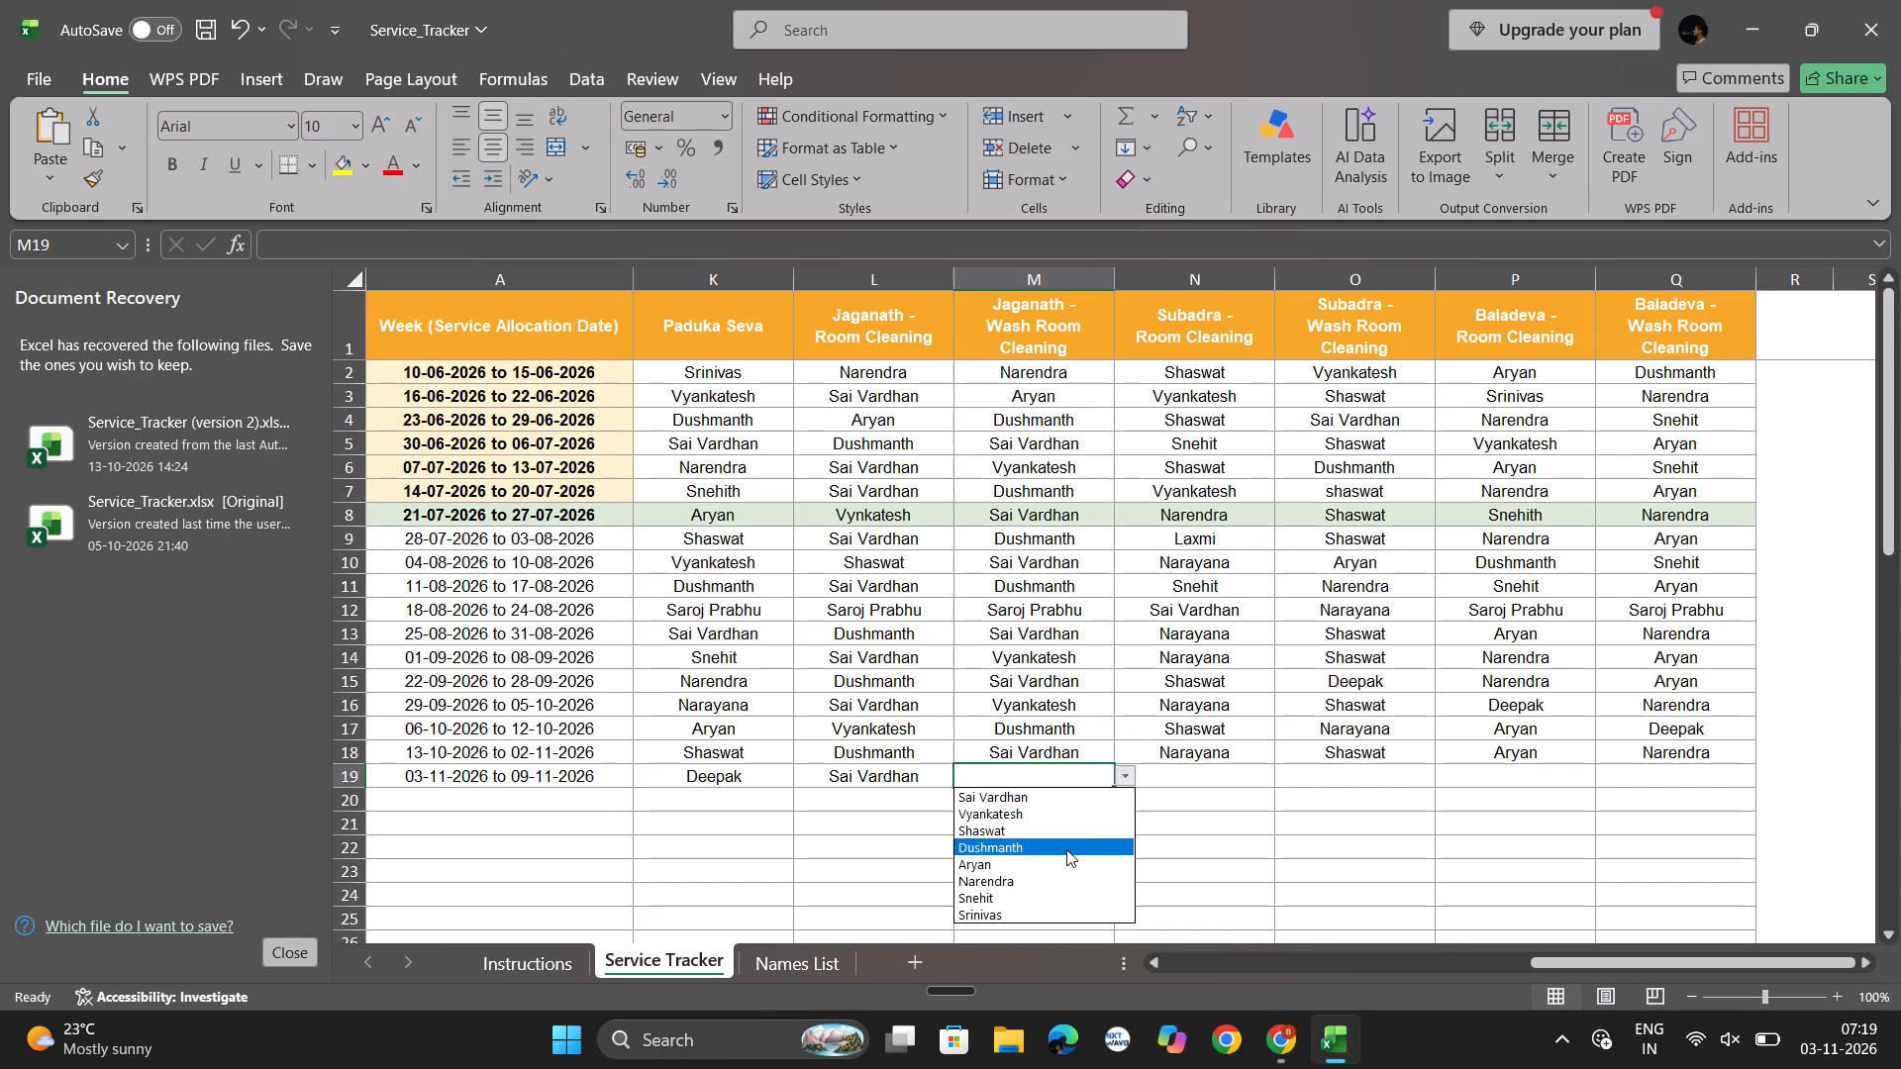
click(1078, 822)
click(1122, 781)
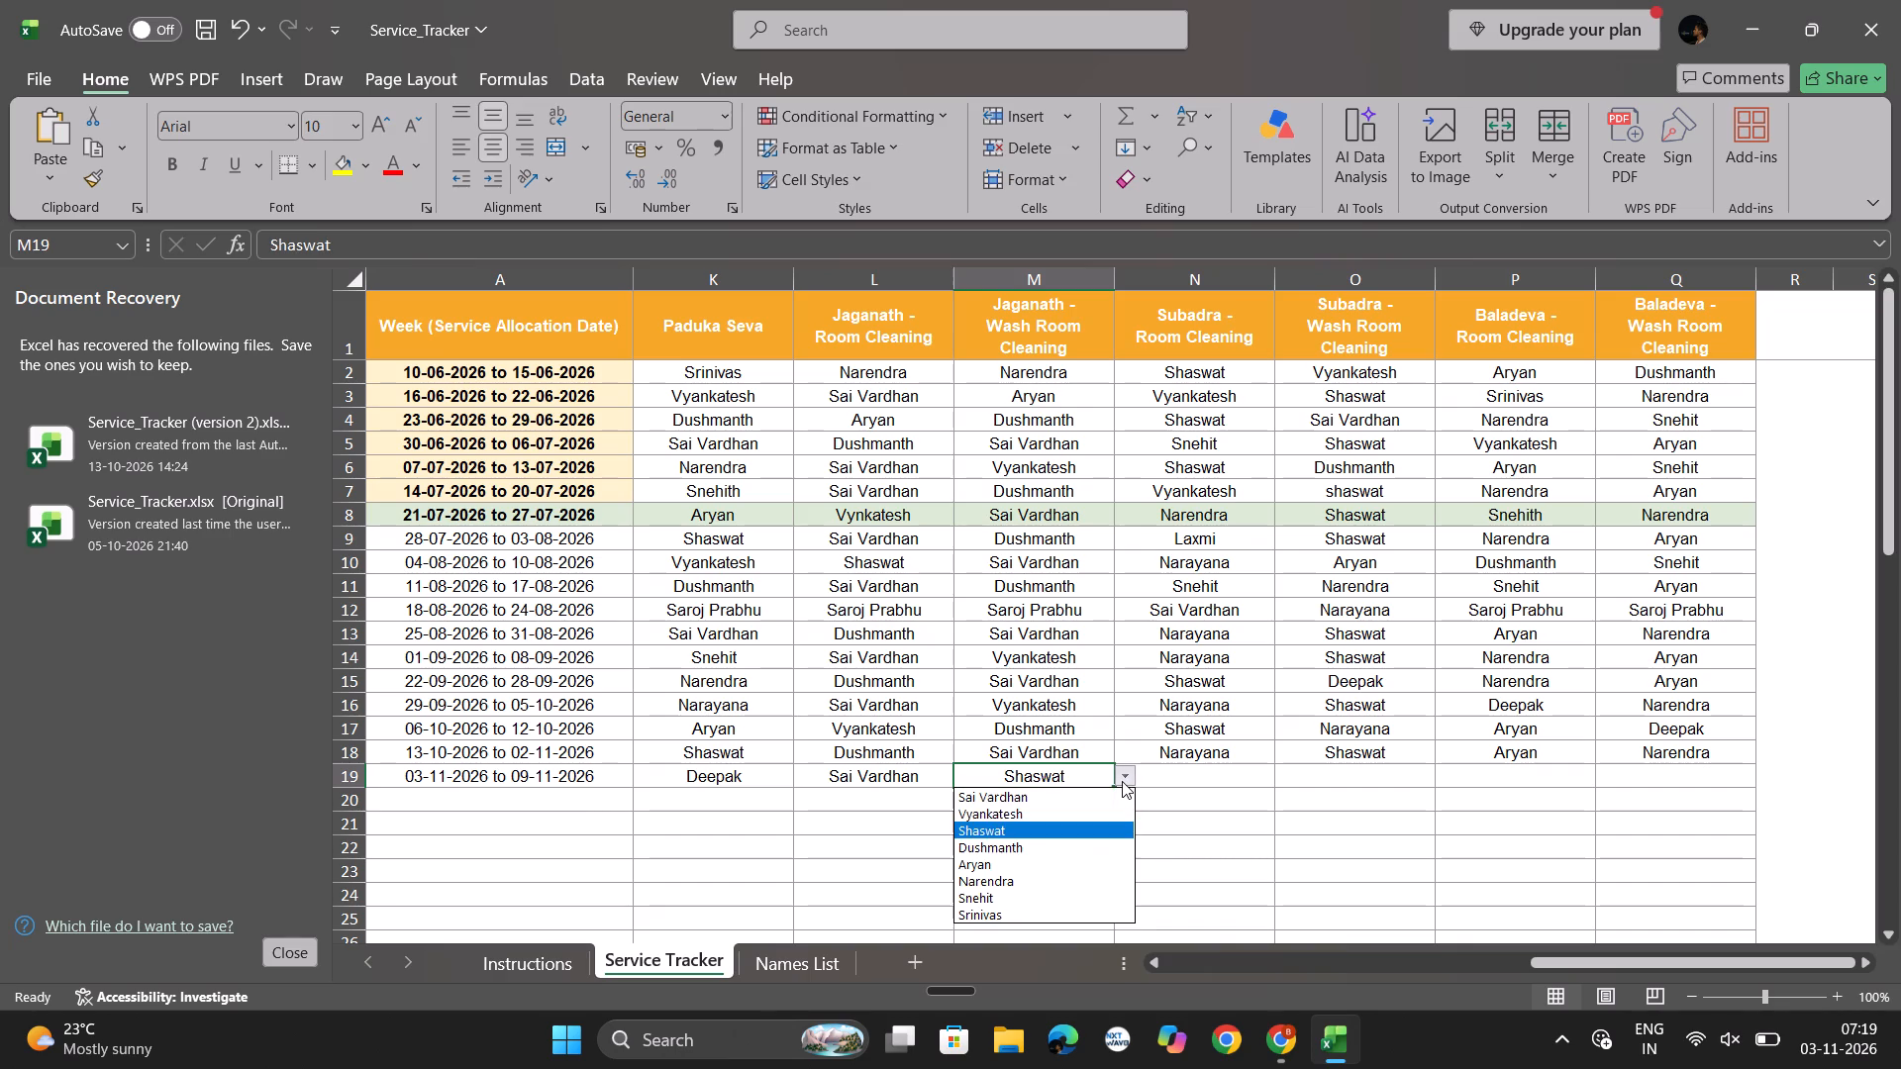
click(1077, 810)
Assign Shaswat to Subadra - Room Cleaning in N19 for the 03-11-2026 to 09-11-2026 week.
scroll(1136, 821, left, 1)
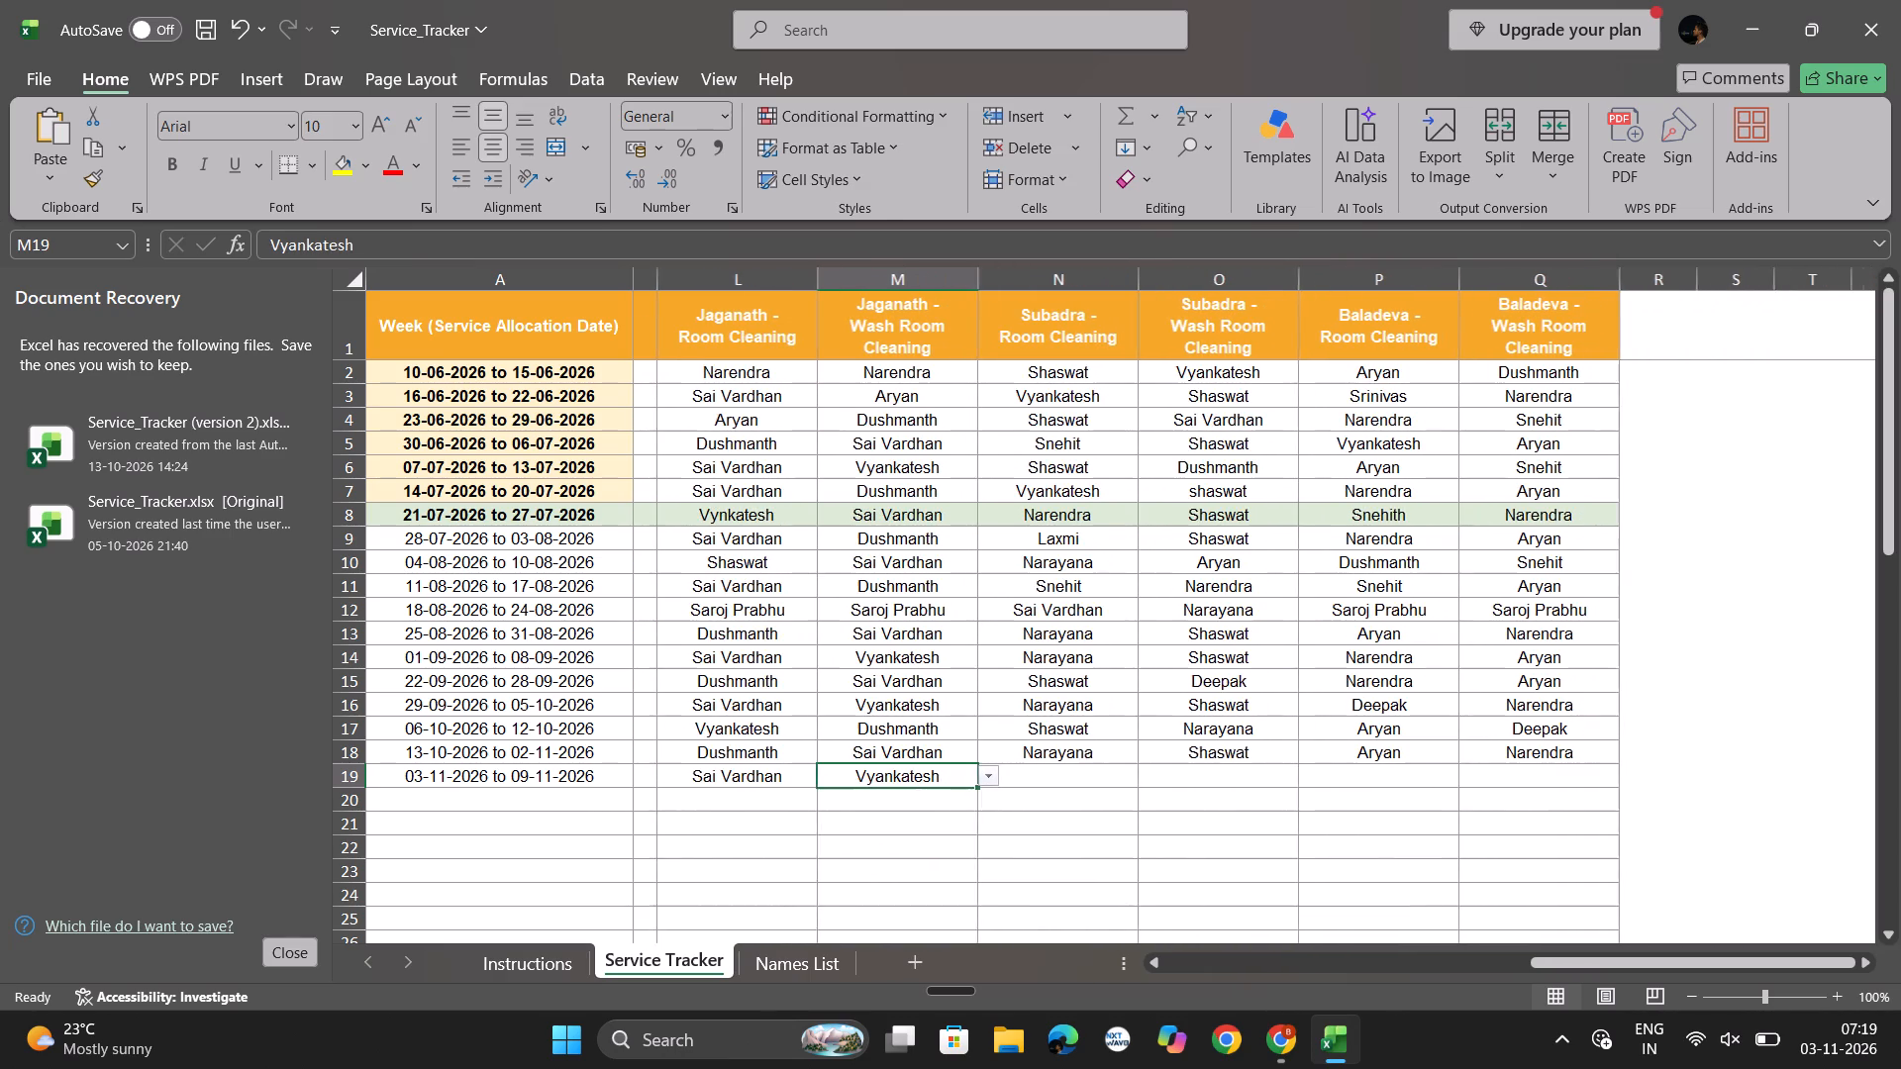
click(1084, 770)
click(1122, 771)
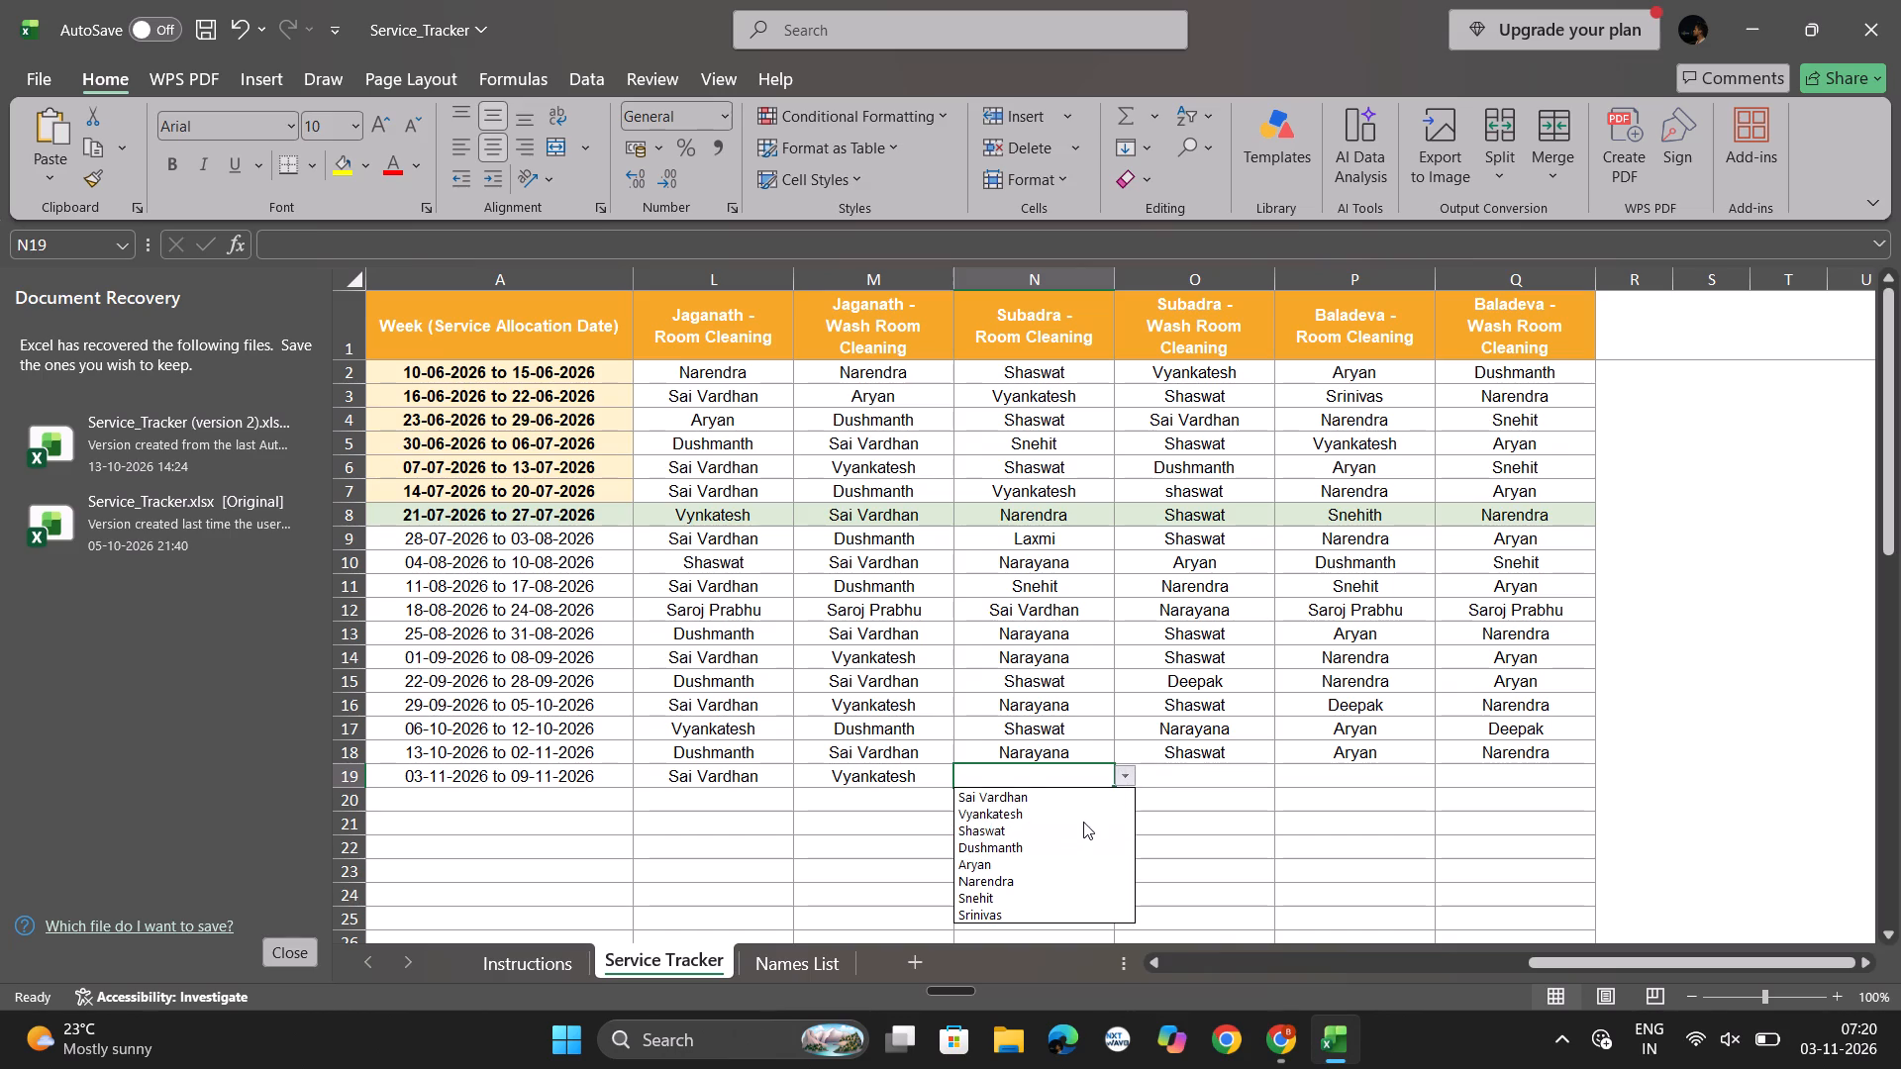
click(1083, 822)
Enter Narayana, who is missing from the name choices, as the Subadra - Wash Room Cleaning assignment in O19.
click(1200, 781)
click(1285, 779)
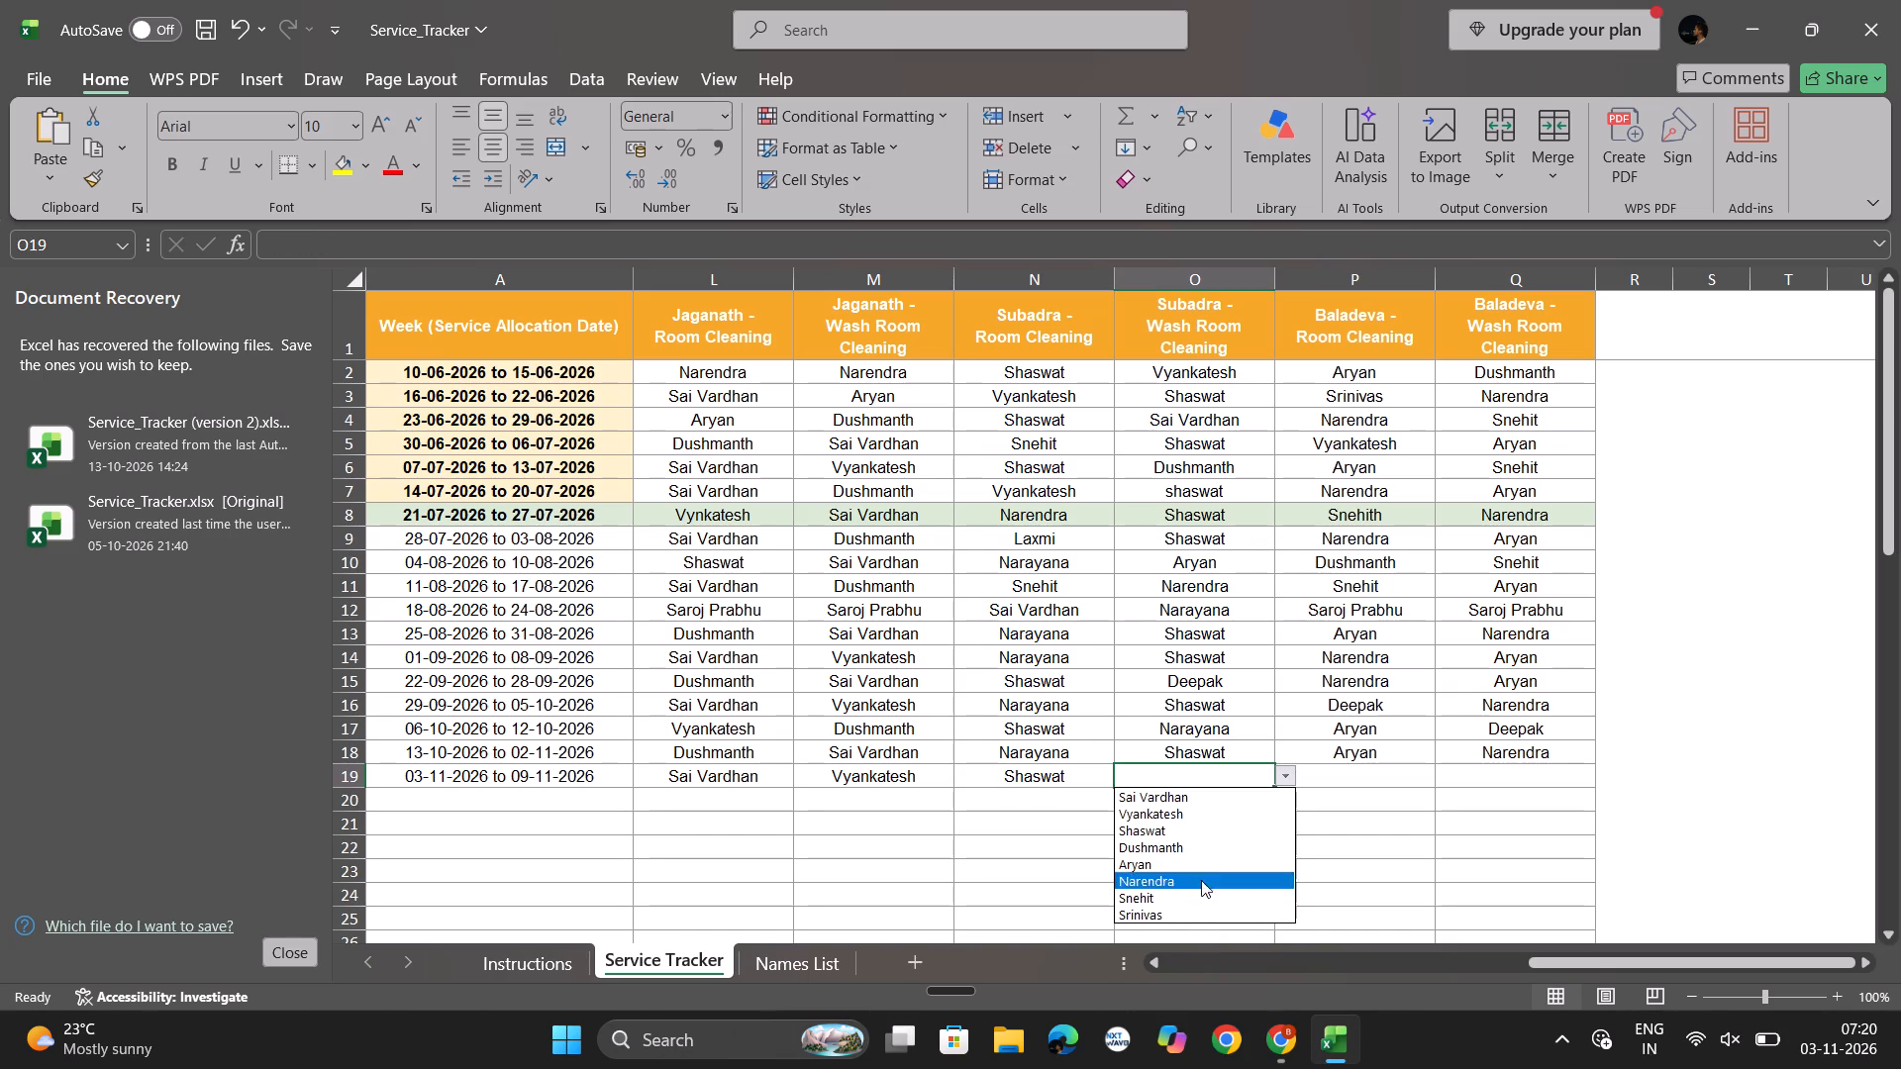
double_click(1222, 782)
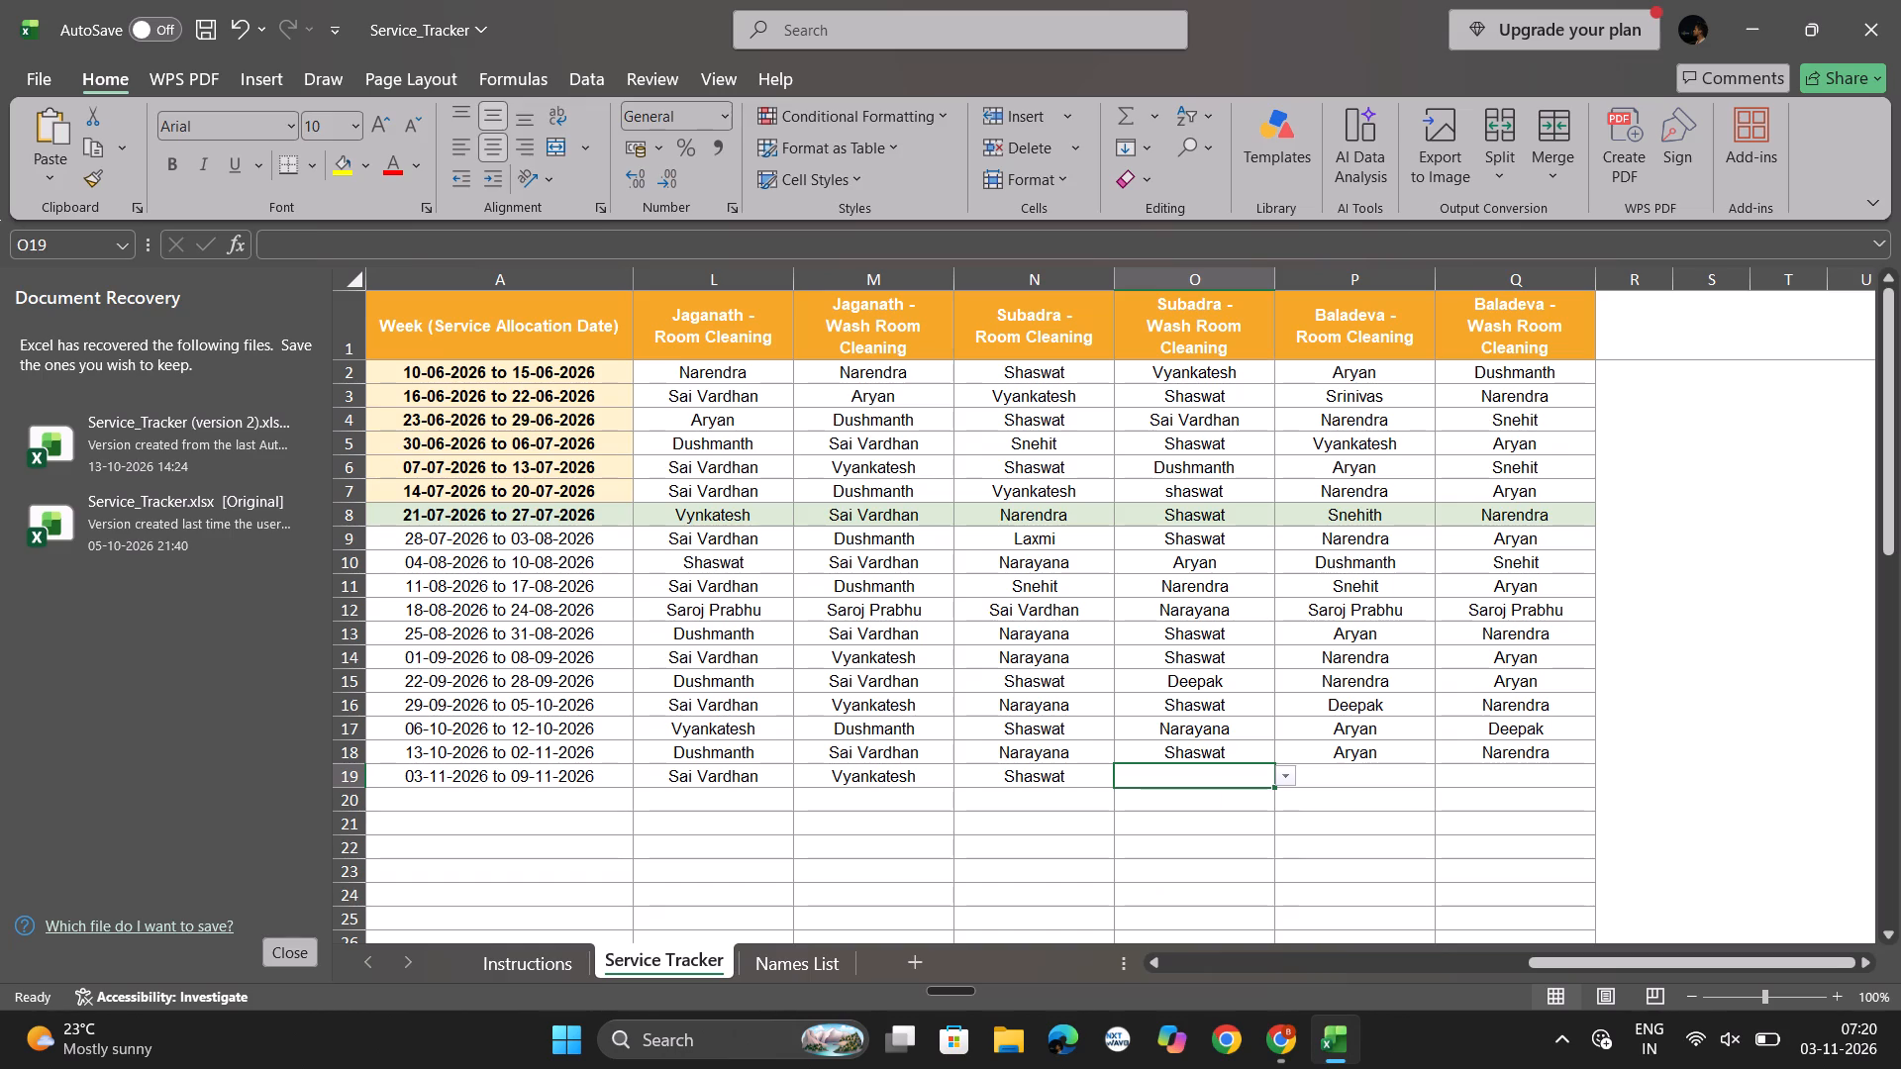
double_click(1211, 780)
key(n)
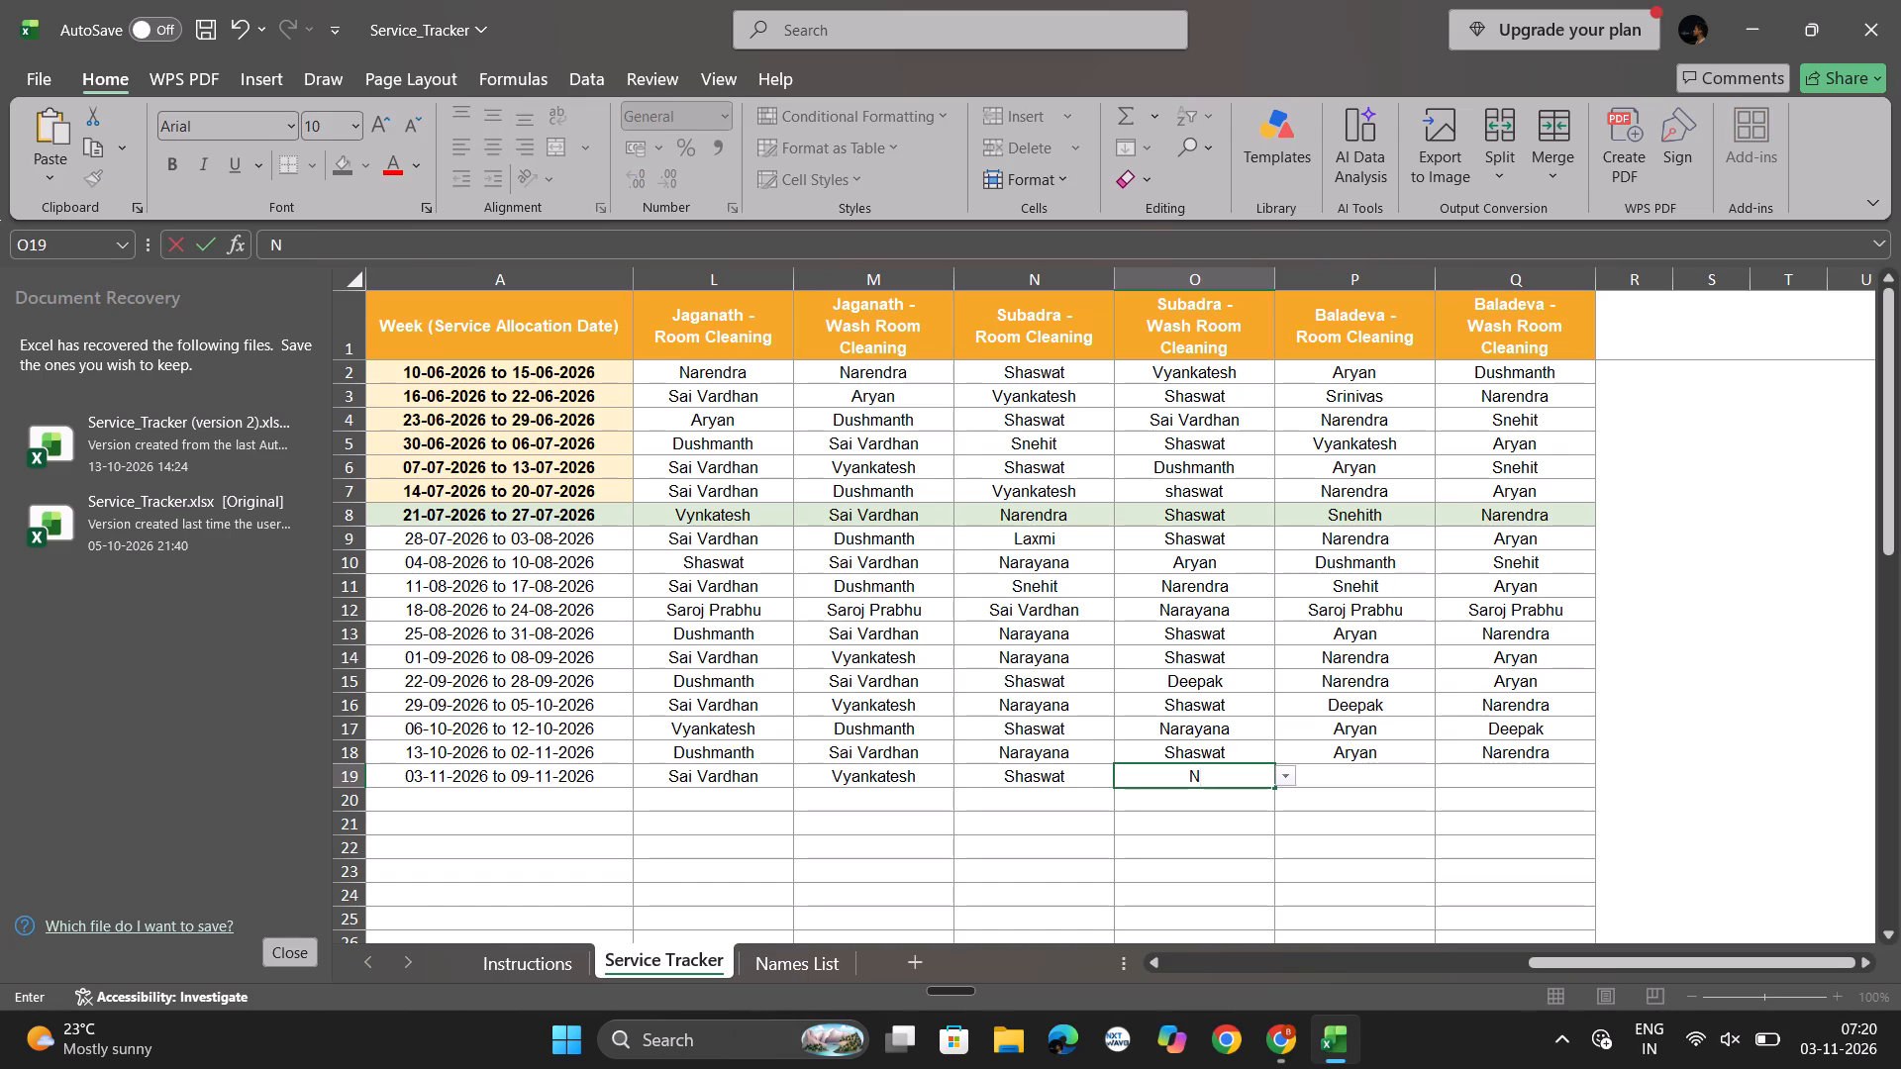
key(a)
text(ra)
key(Return)
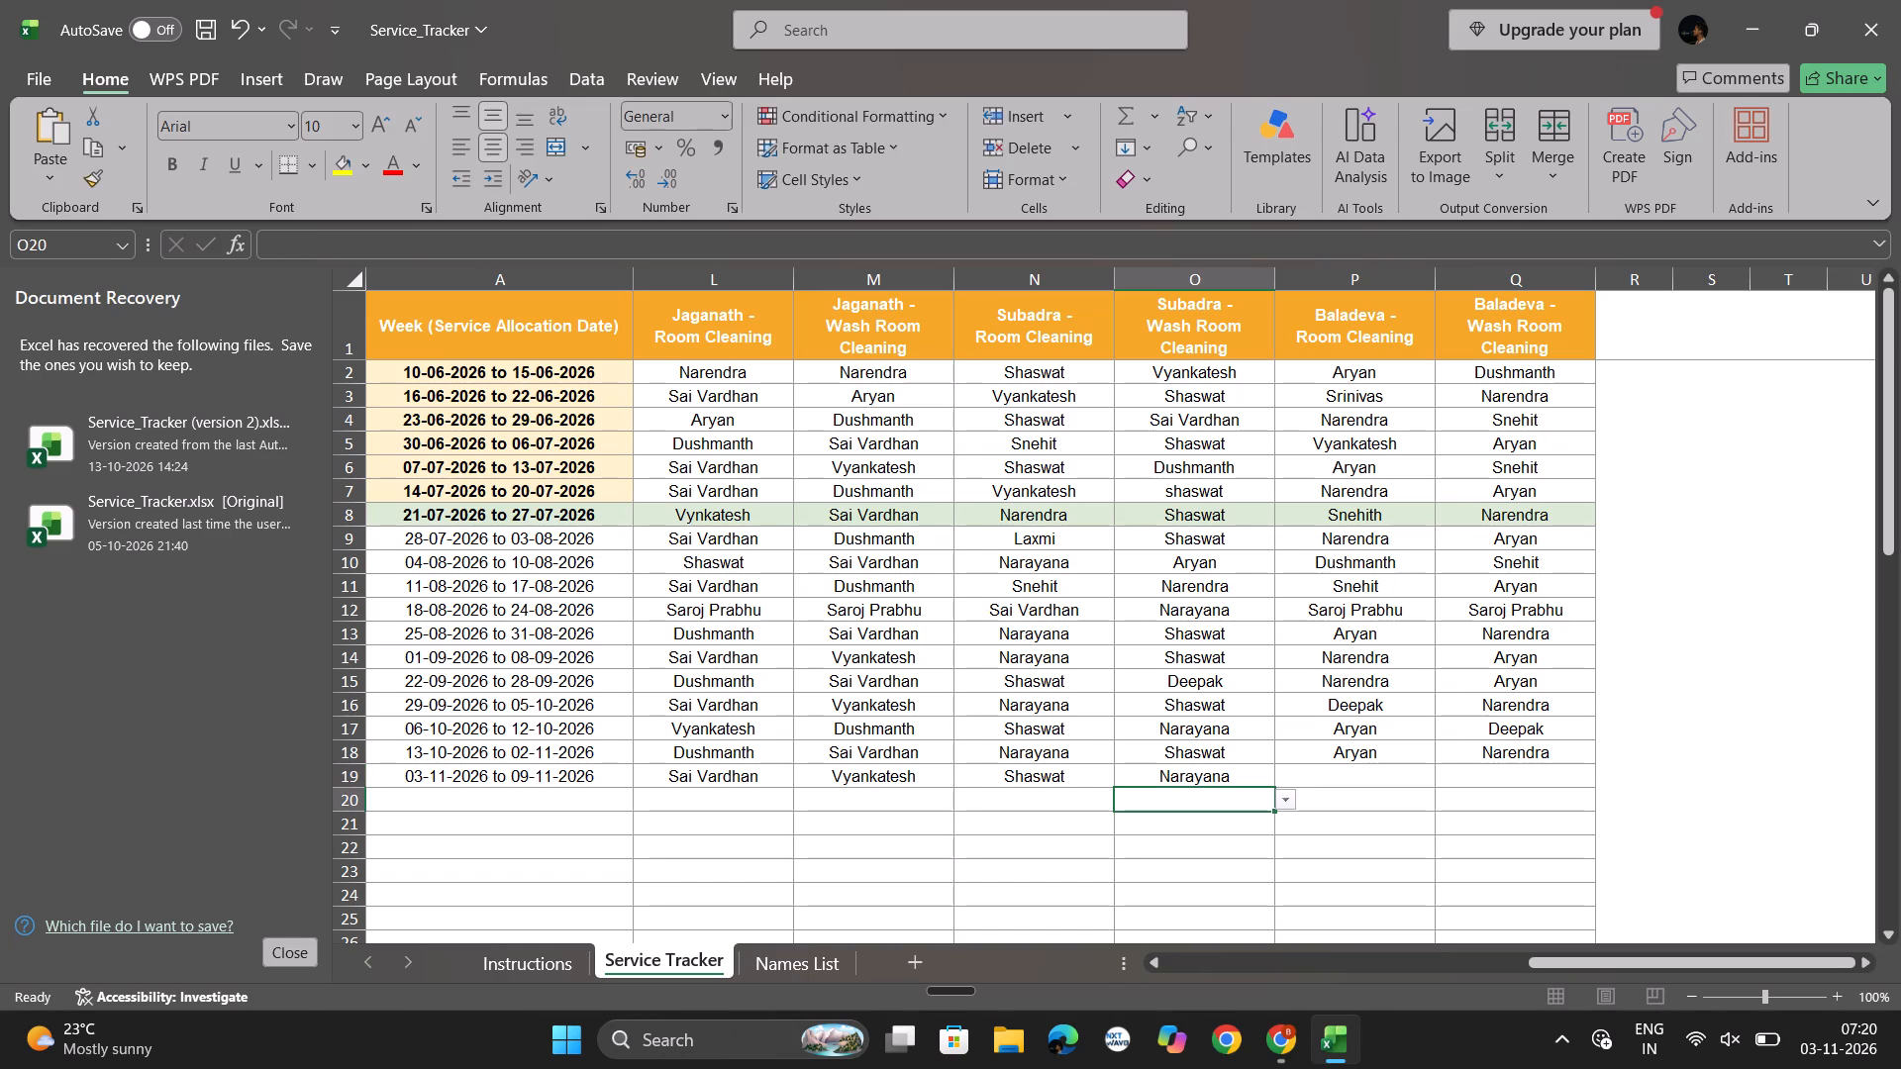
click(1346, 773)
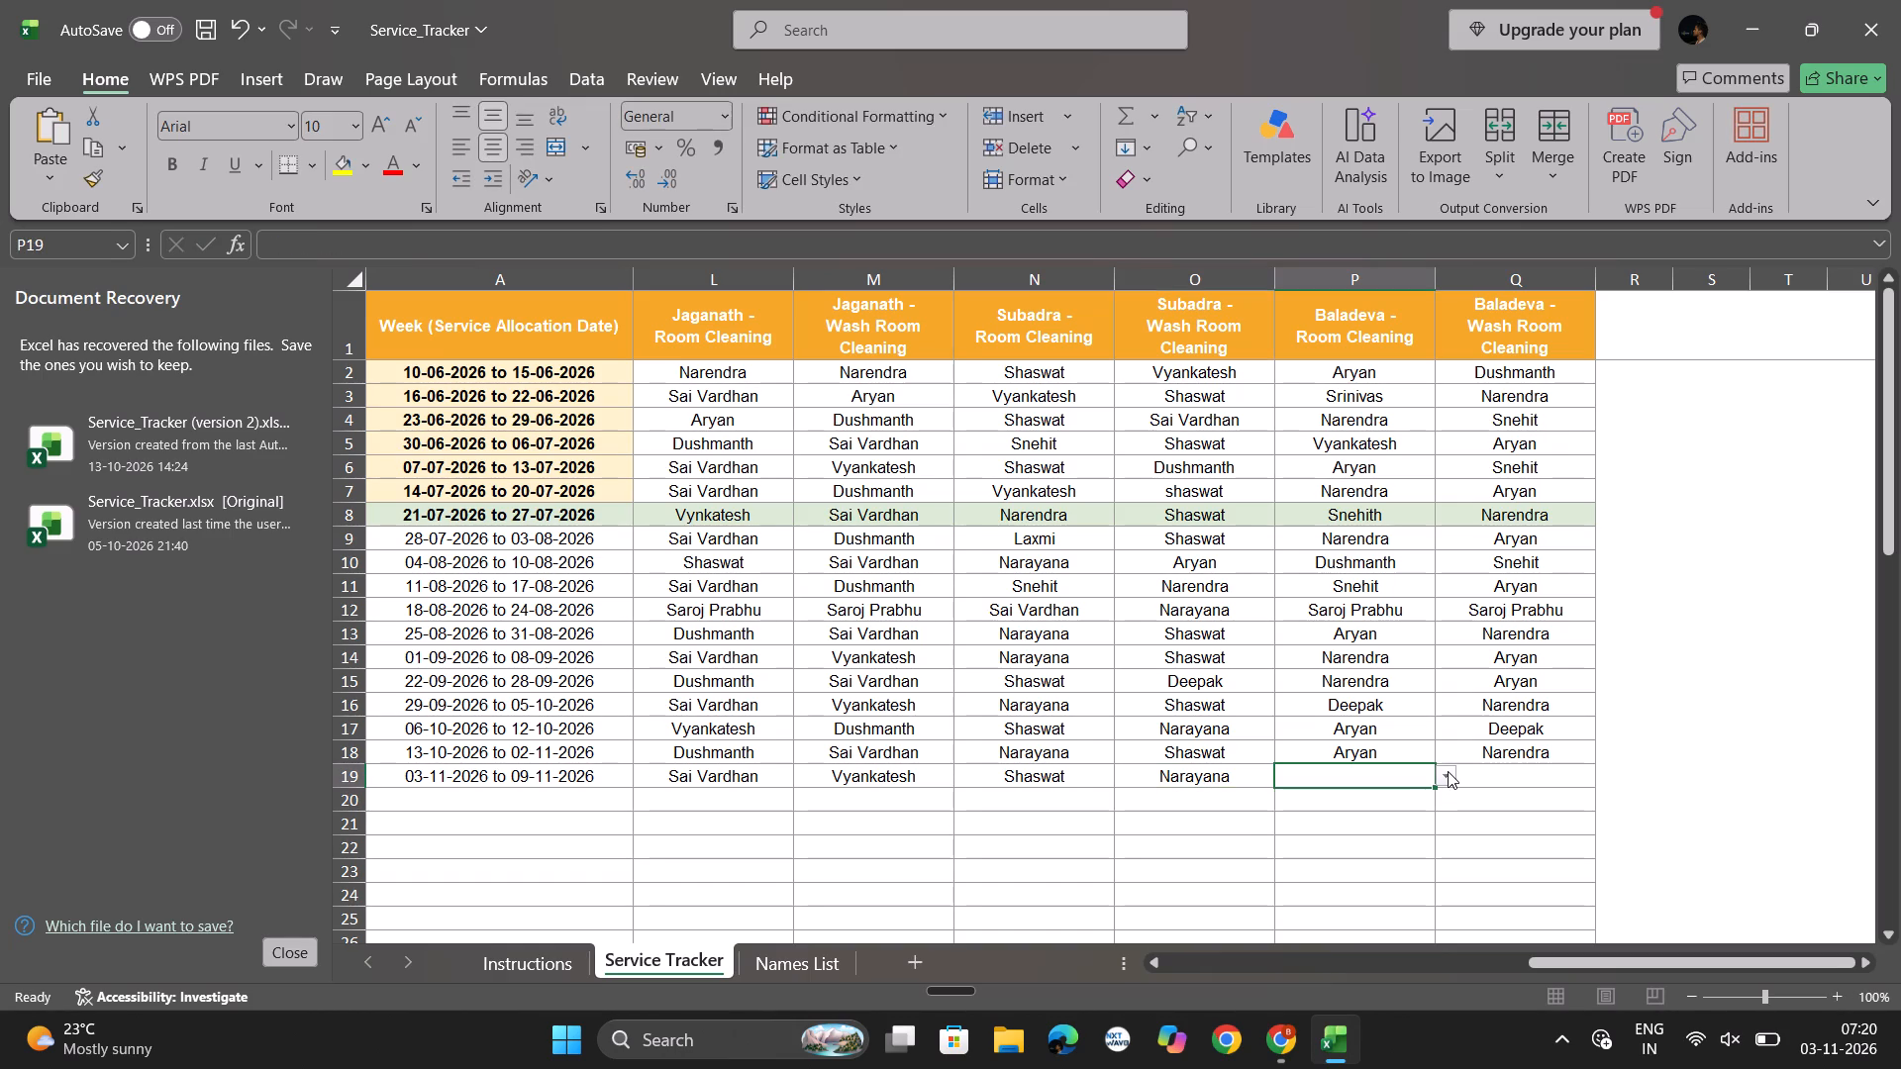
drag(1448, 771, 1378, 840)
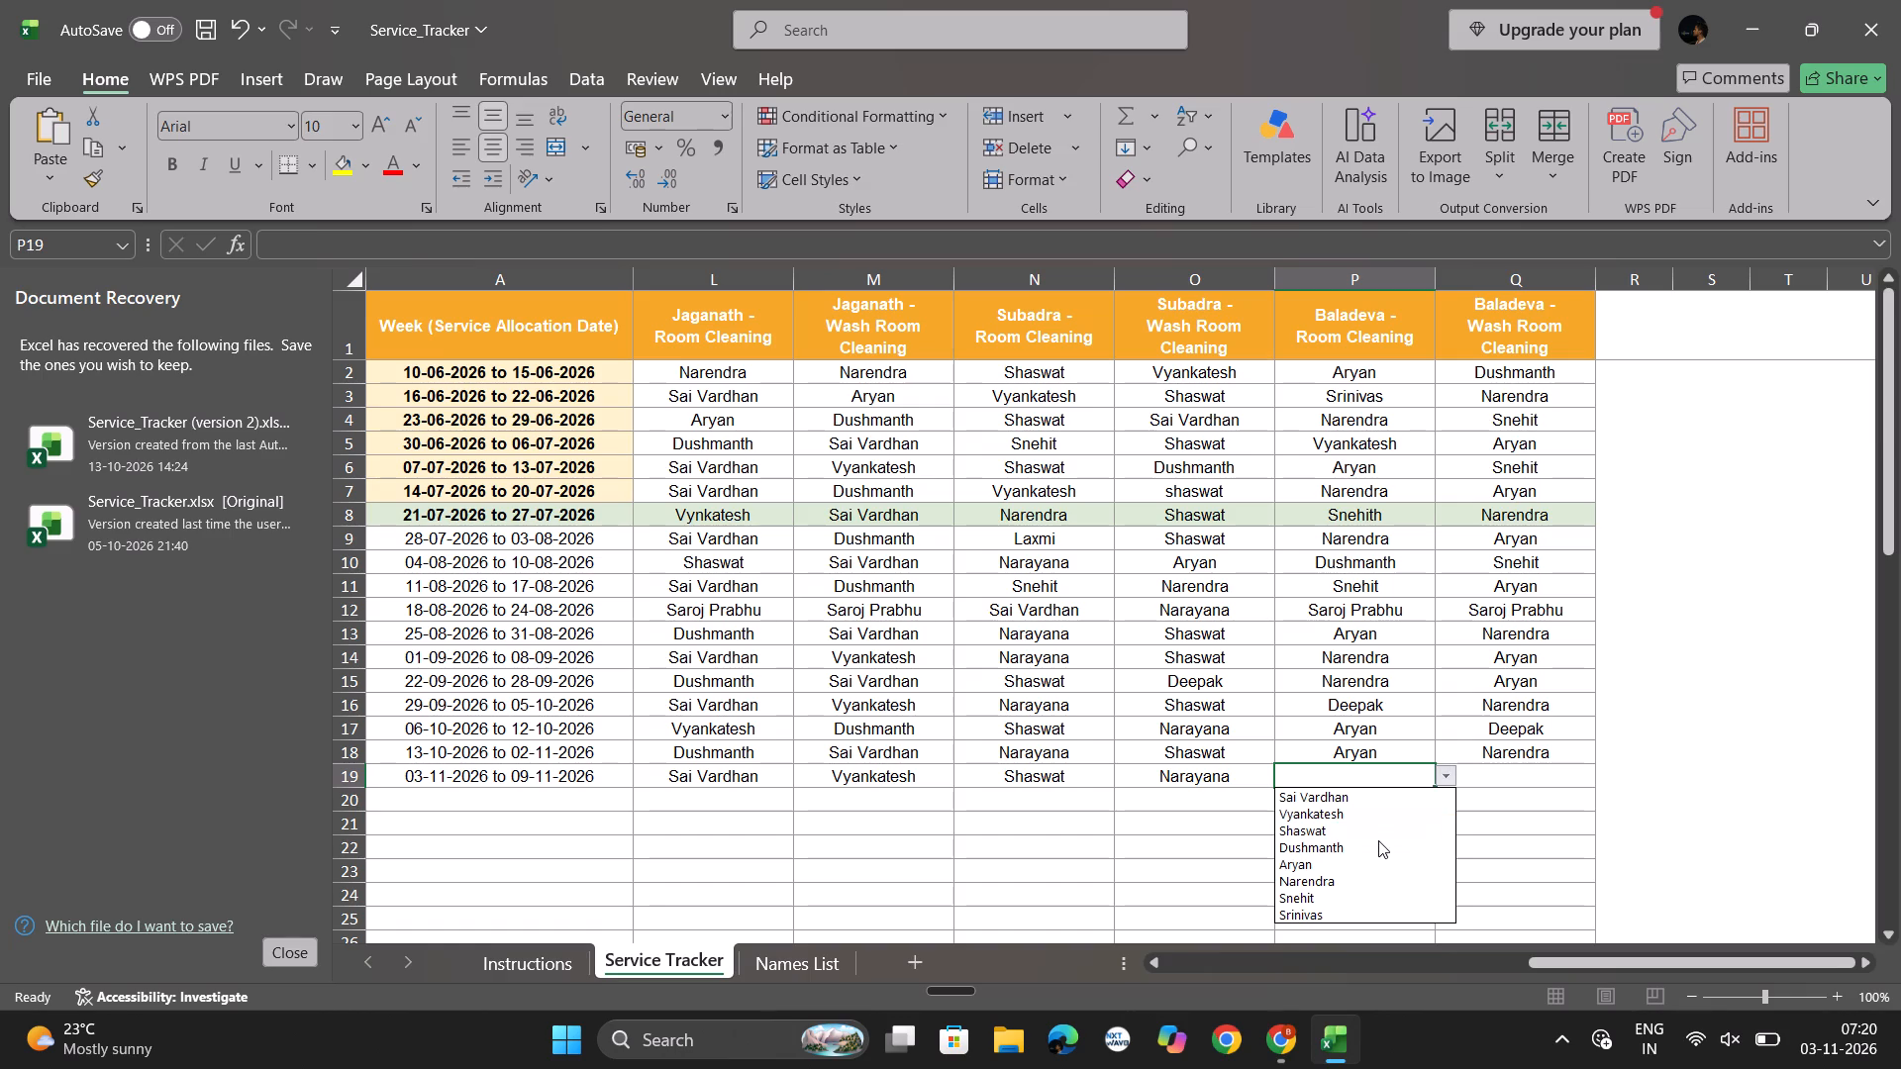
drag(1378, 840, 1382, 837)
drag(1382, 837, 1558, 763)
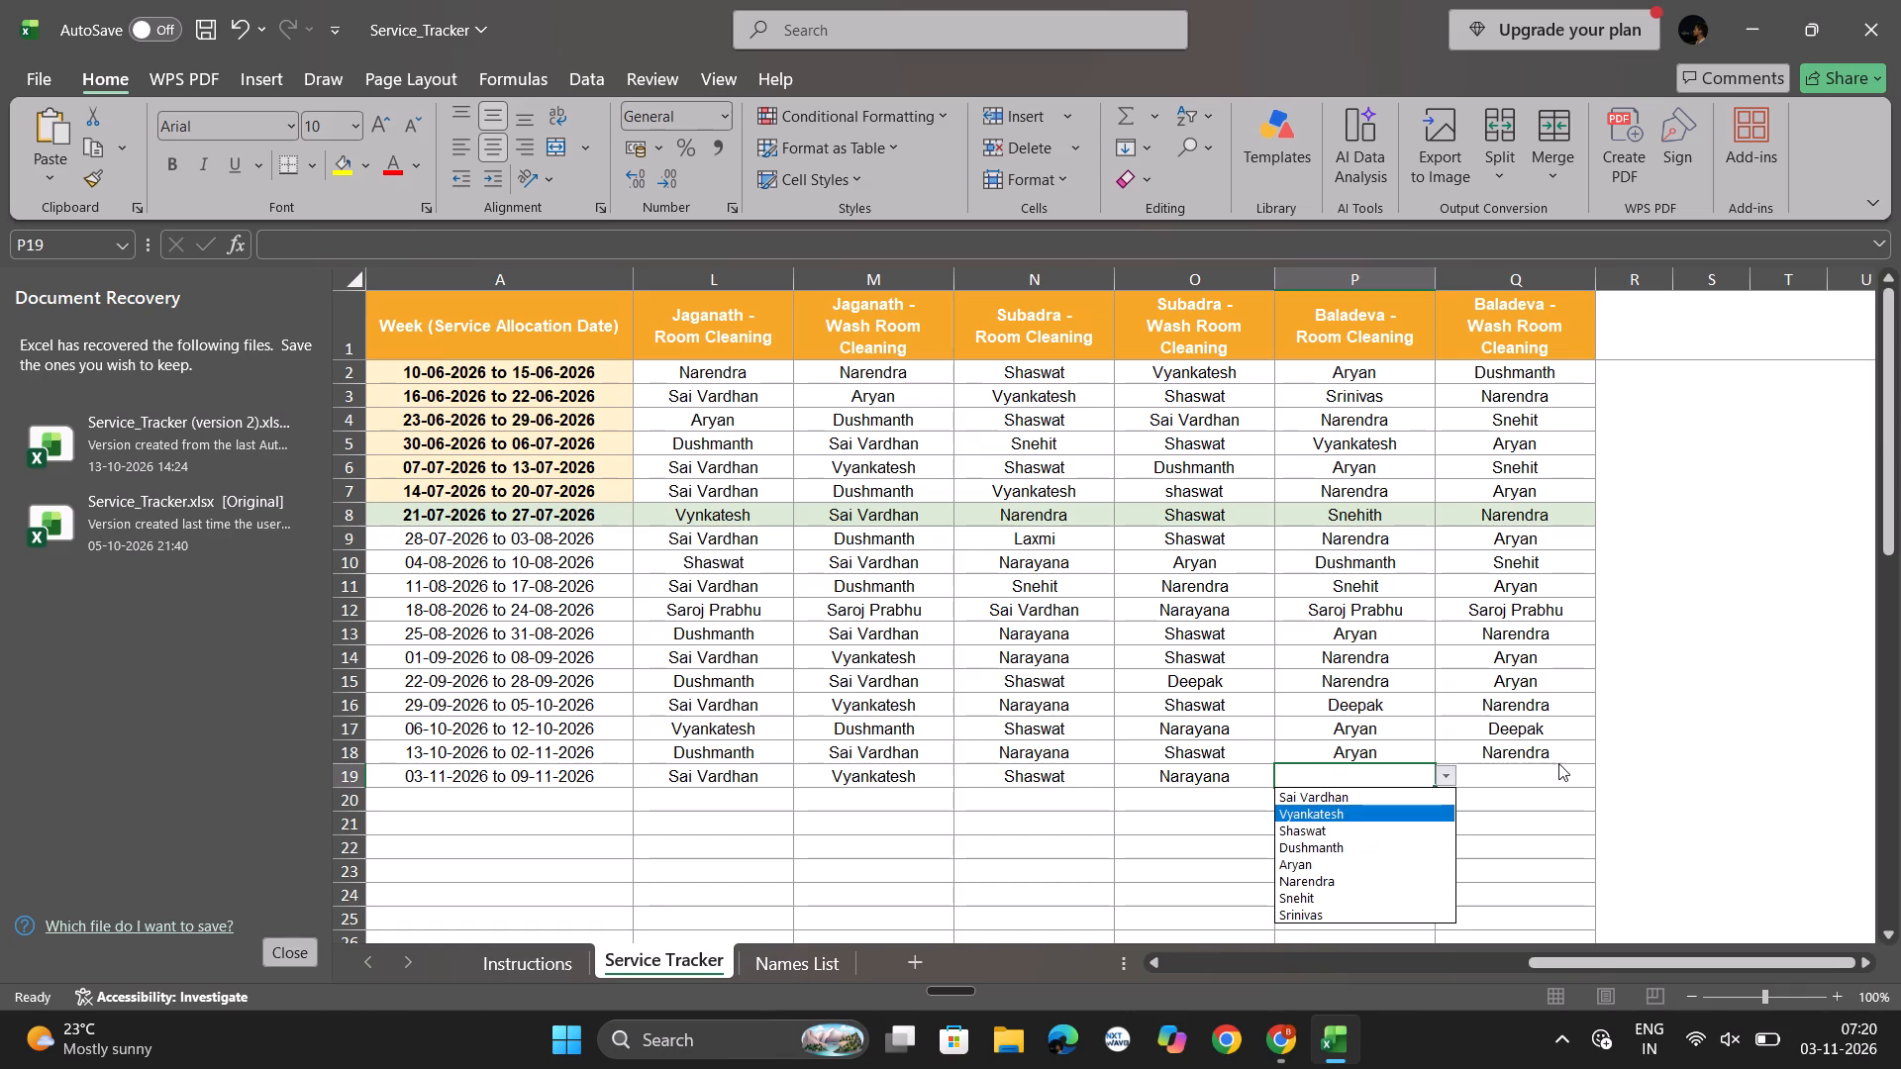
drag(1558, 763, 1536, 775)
Assign Aryan to Baladeva - Wash Room Cleaning in Q19 for the 03-11-2026 to 09-11-2026 week.
click(1536, 775)
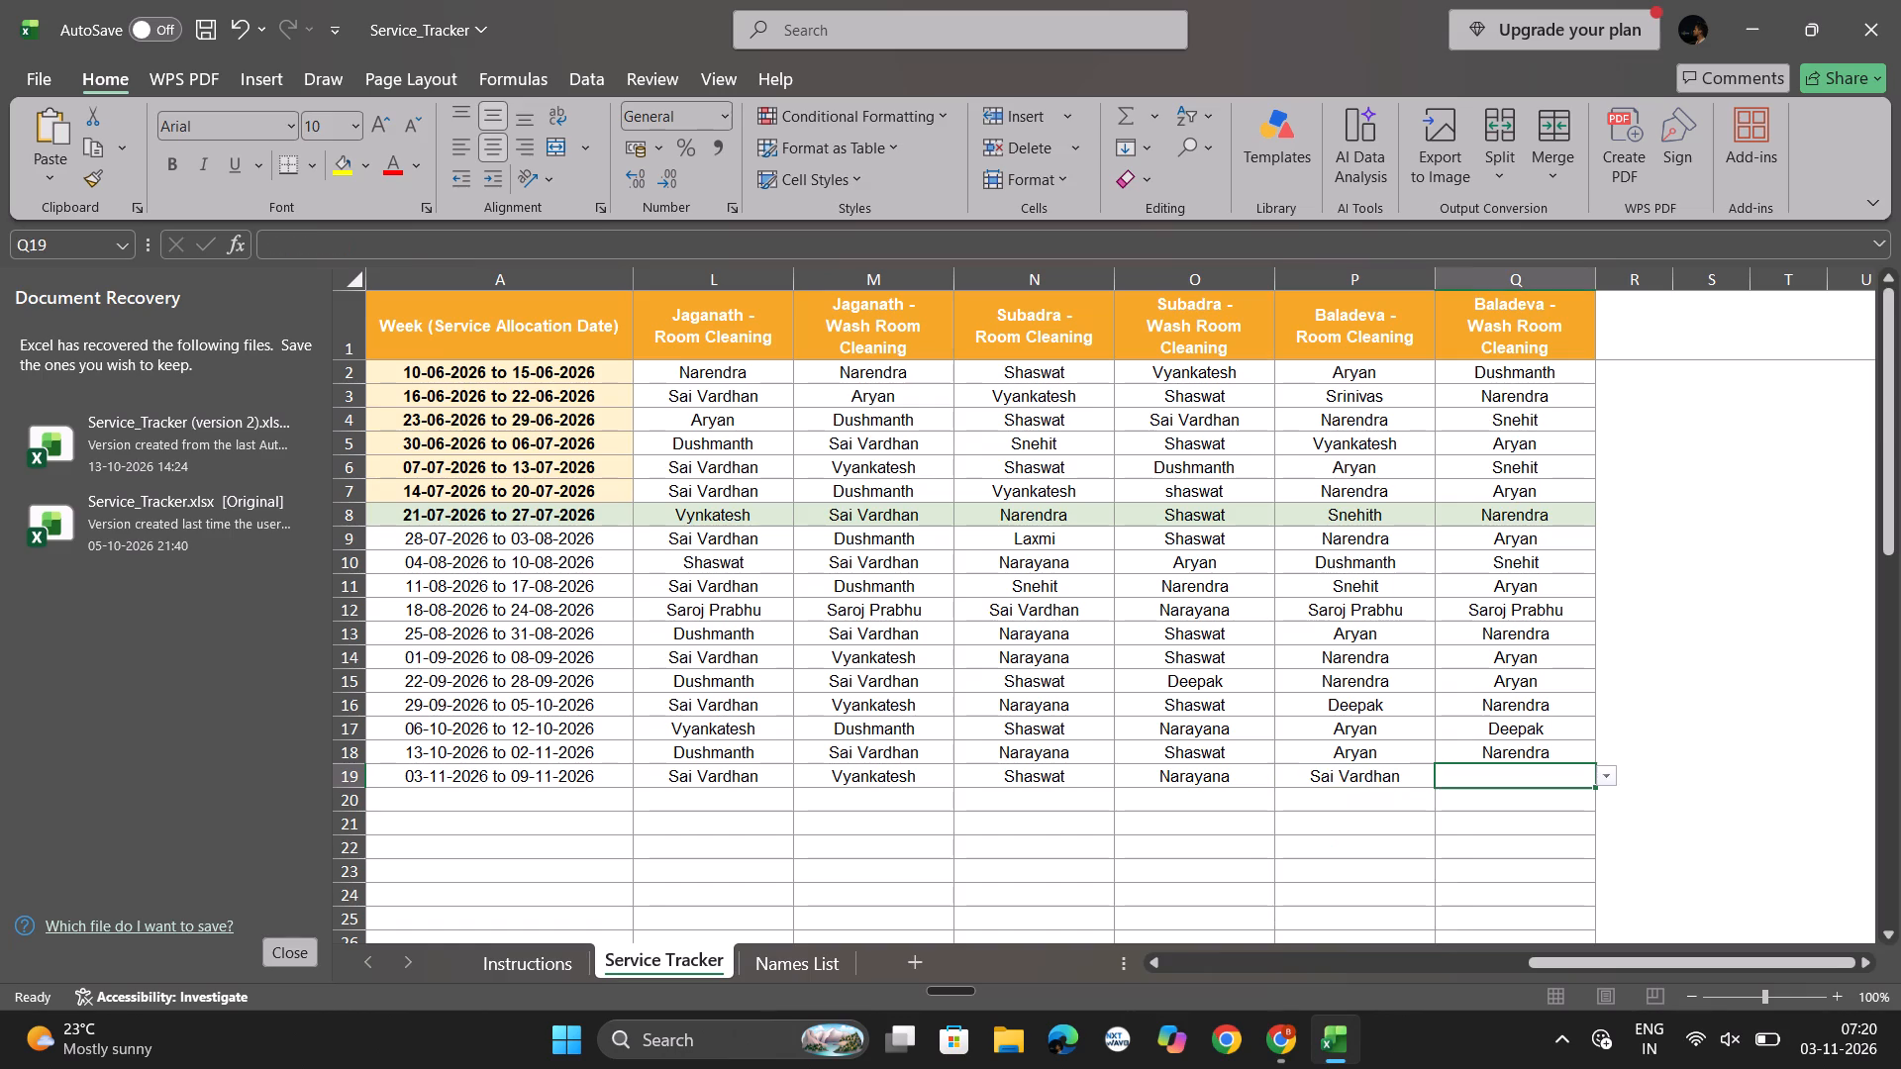
click(1609, 773)
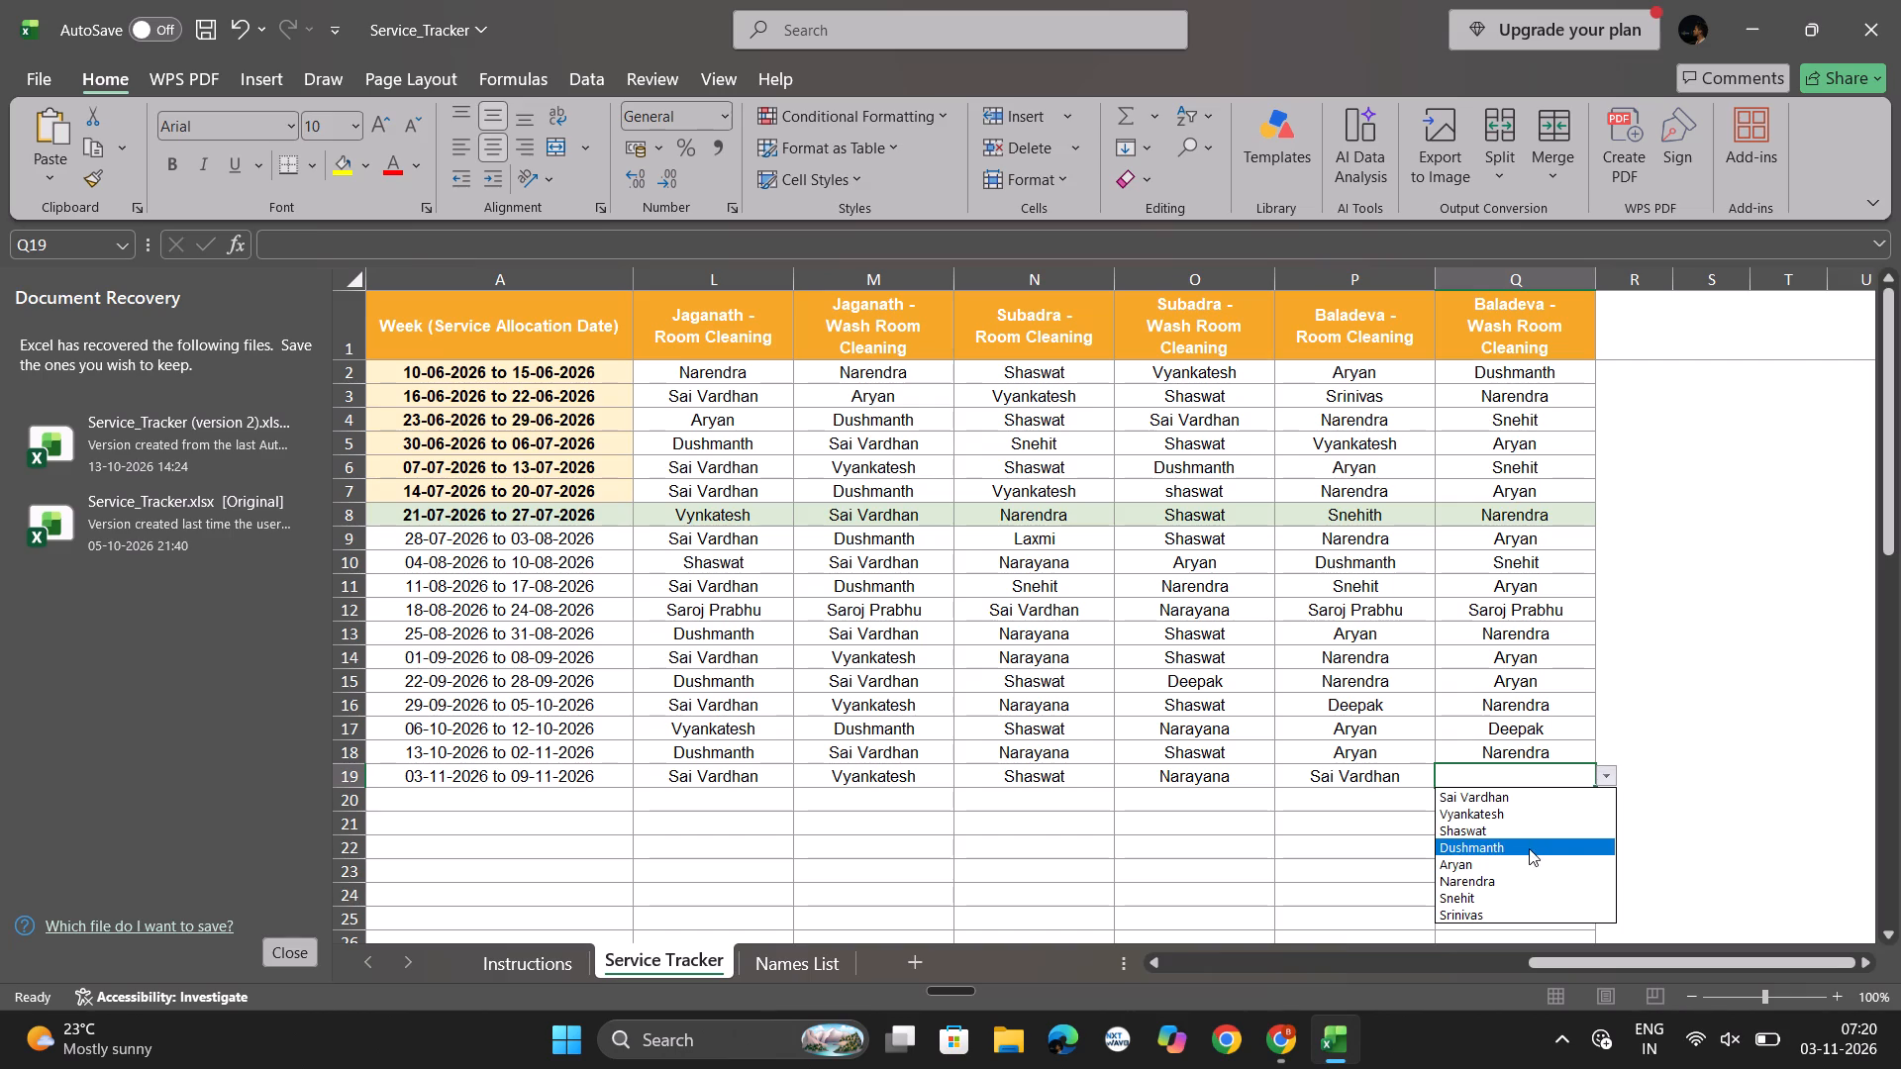
click(1521, 865)
Set the Baladeva - Room Cleaning assignment in P19 to Narendra for the 03-11-2026 to 09-11-2026 week.
click(1412, 773)
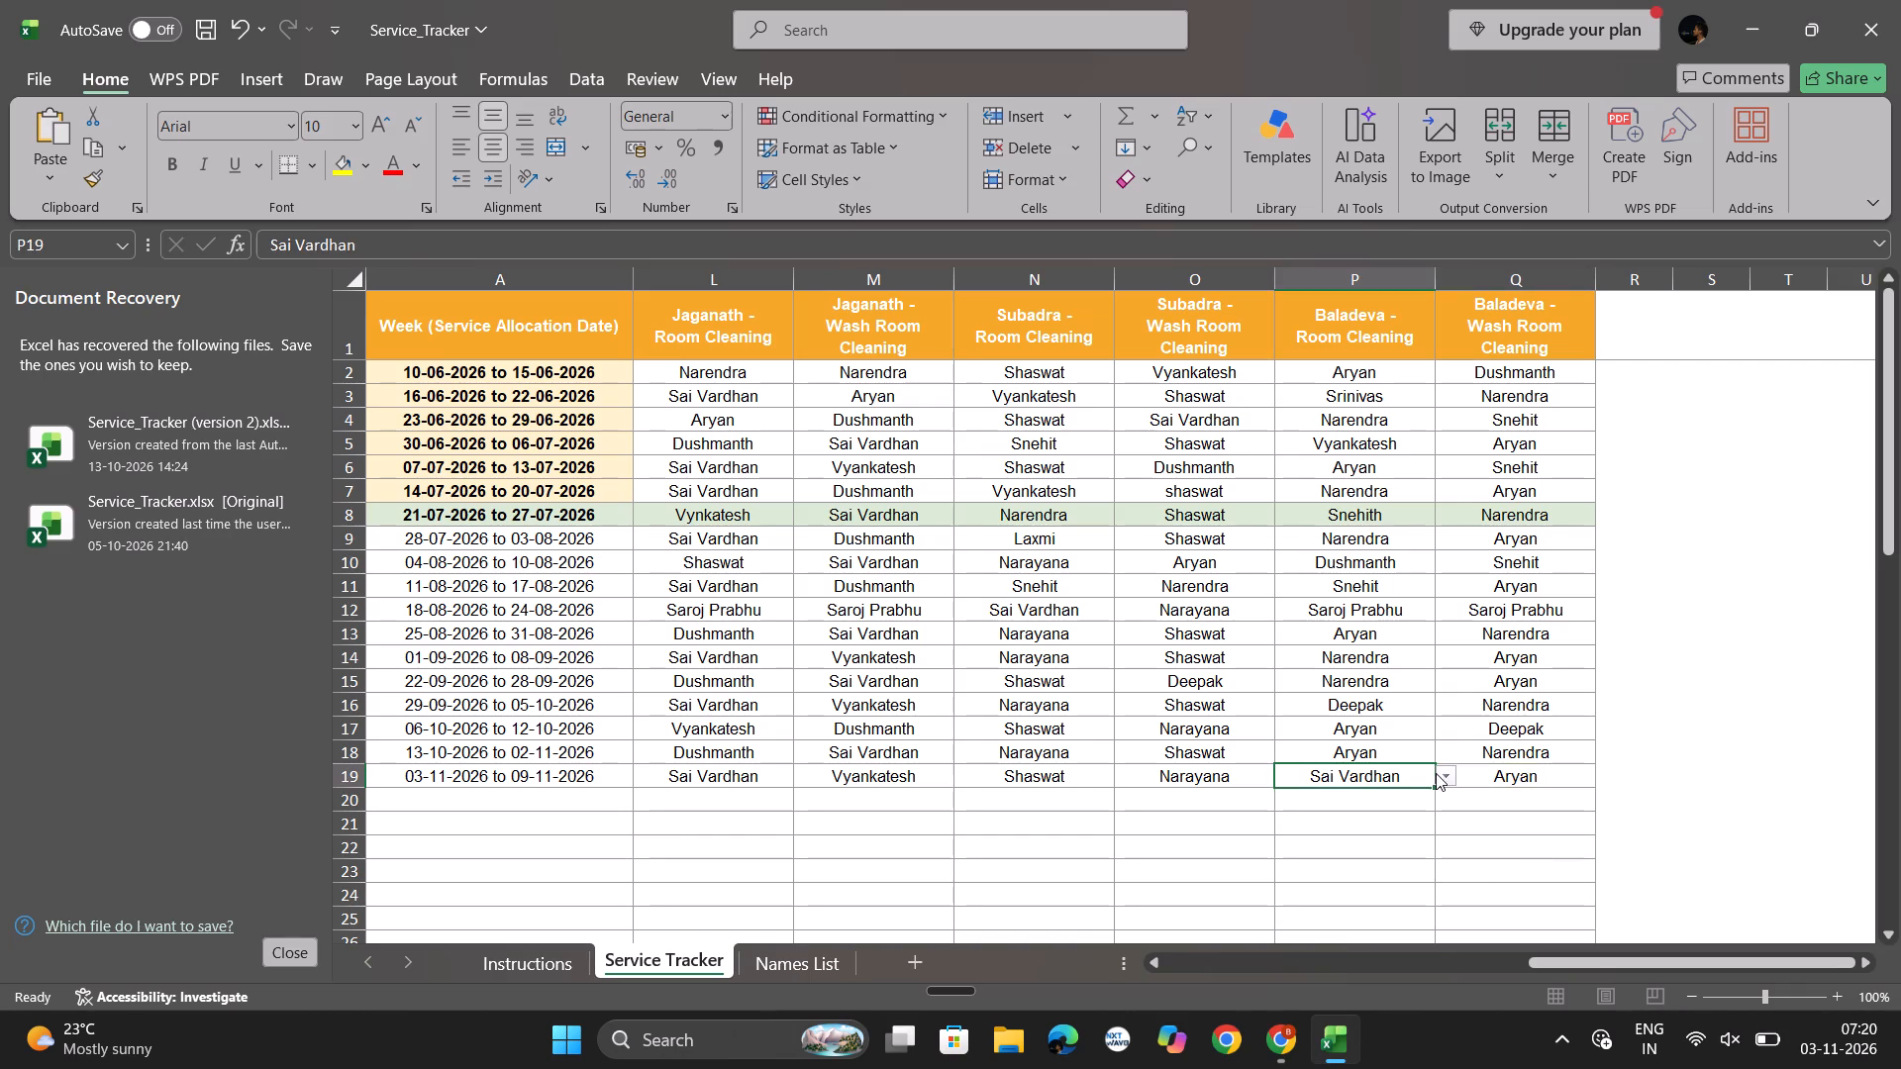
click(1437, 773)
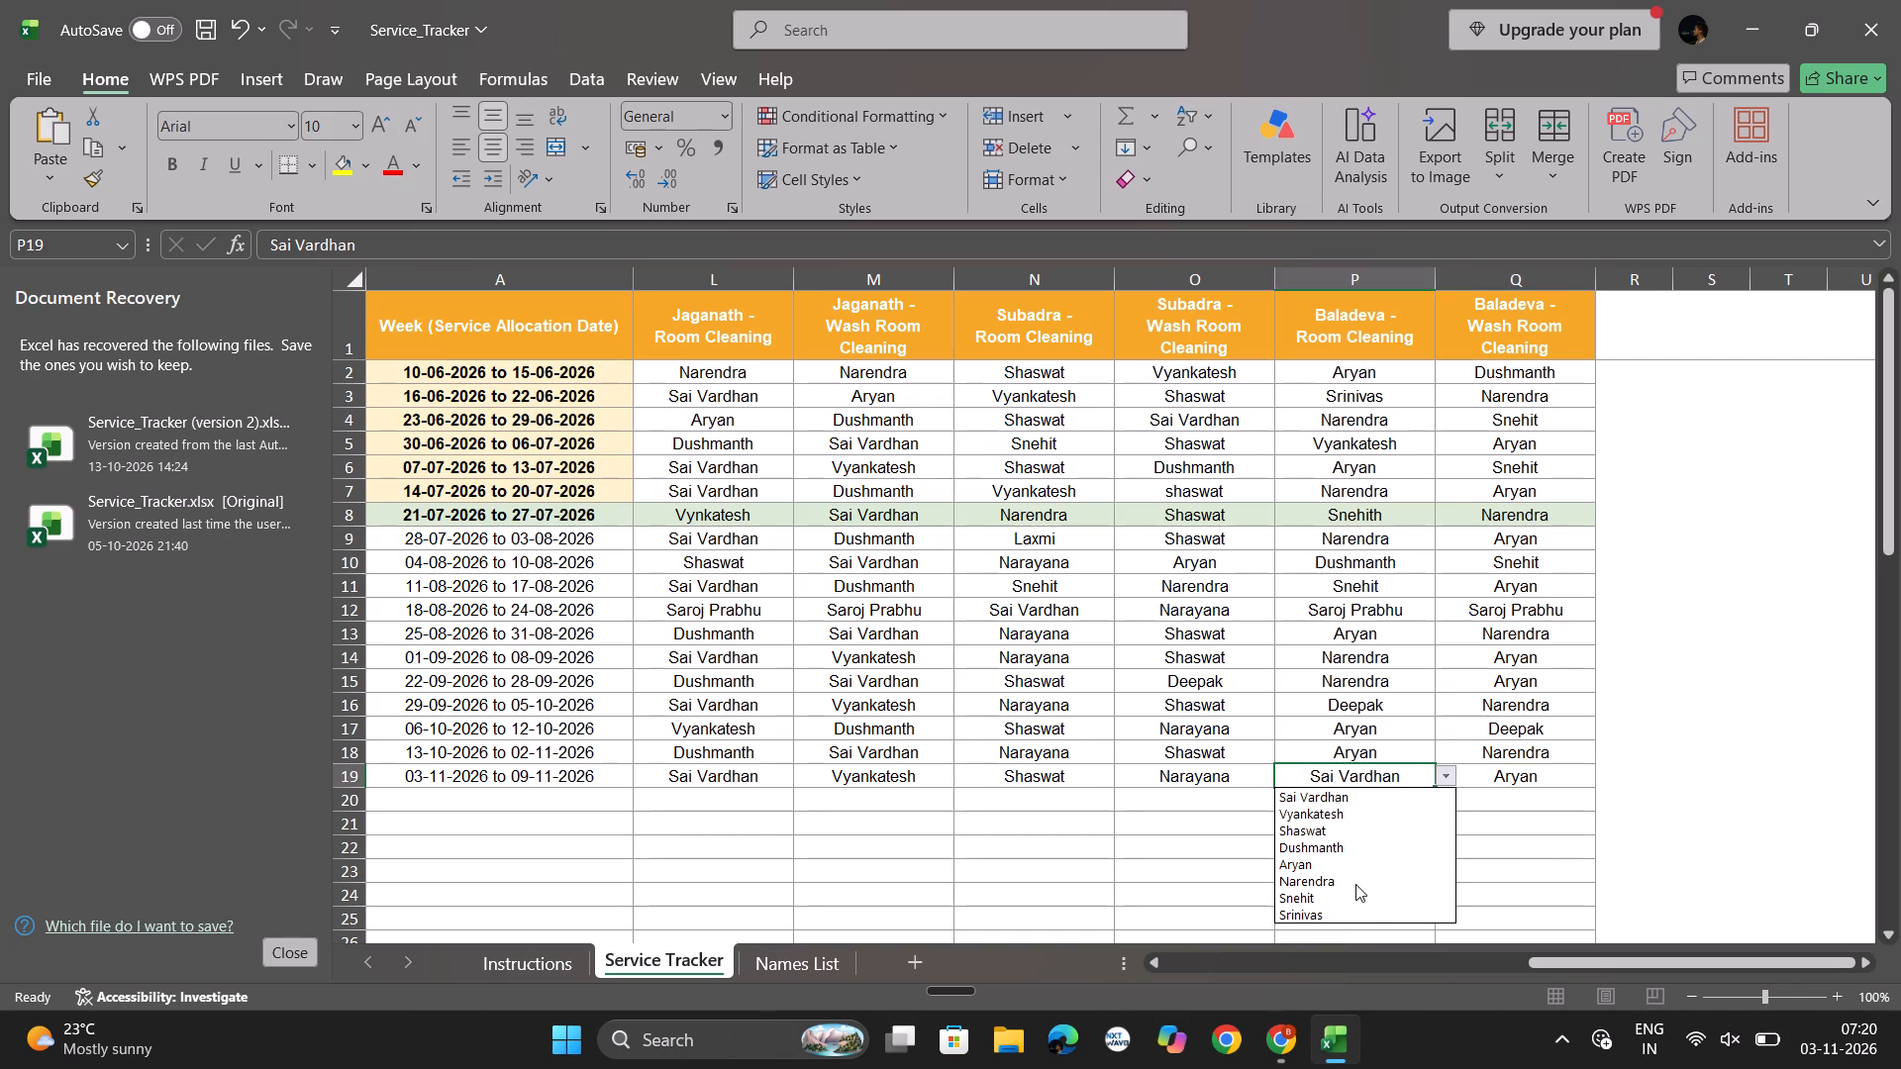
click(1355, 884)
scroll(1159, 838, right, 3)
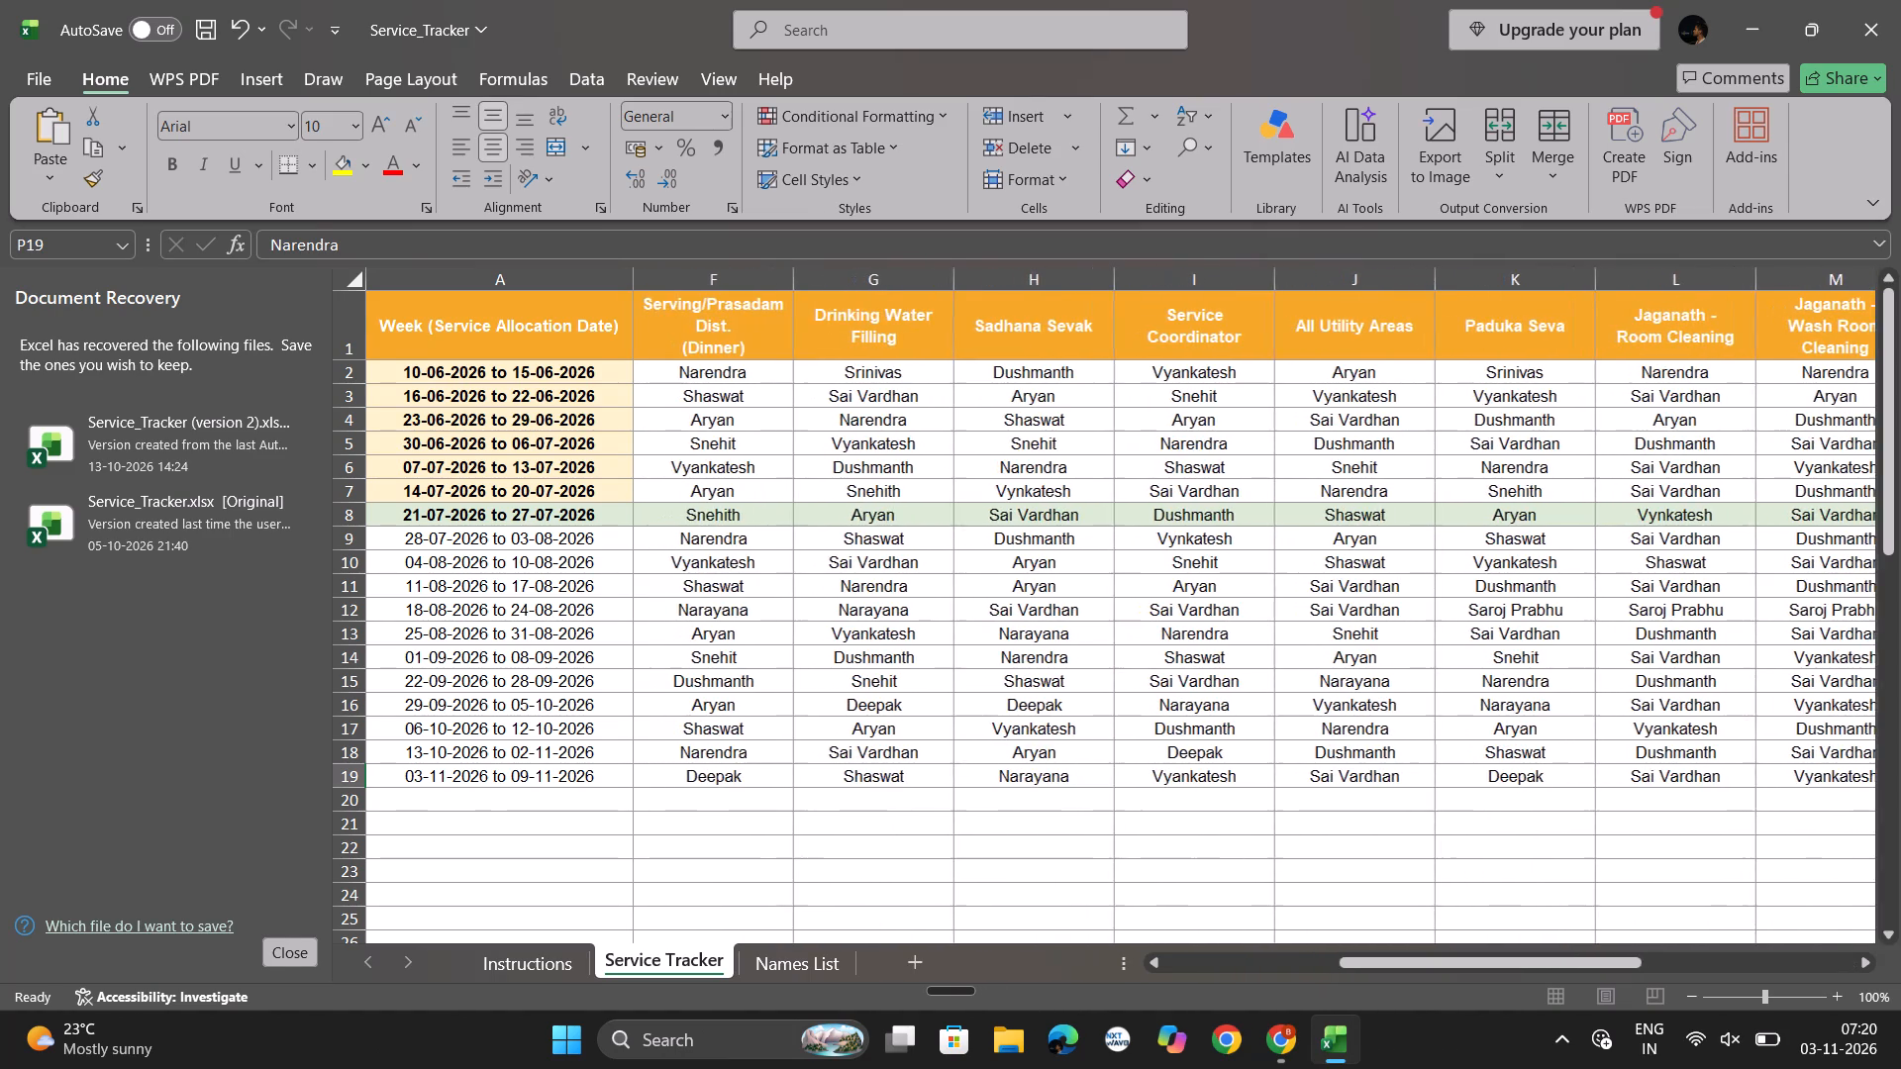
scroll(1159, 838, left, 1)
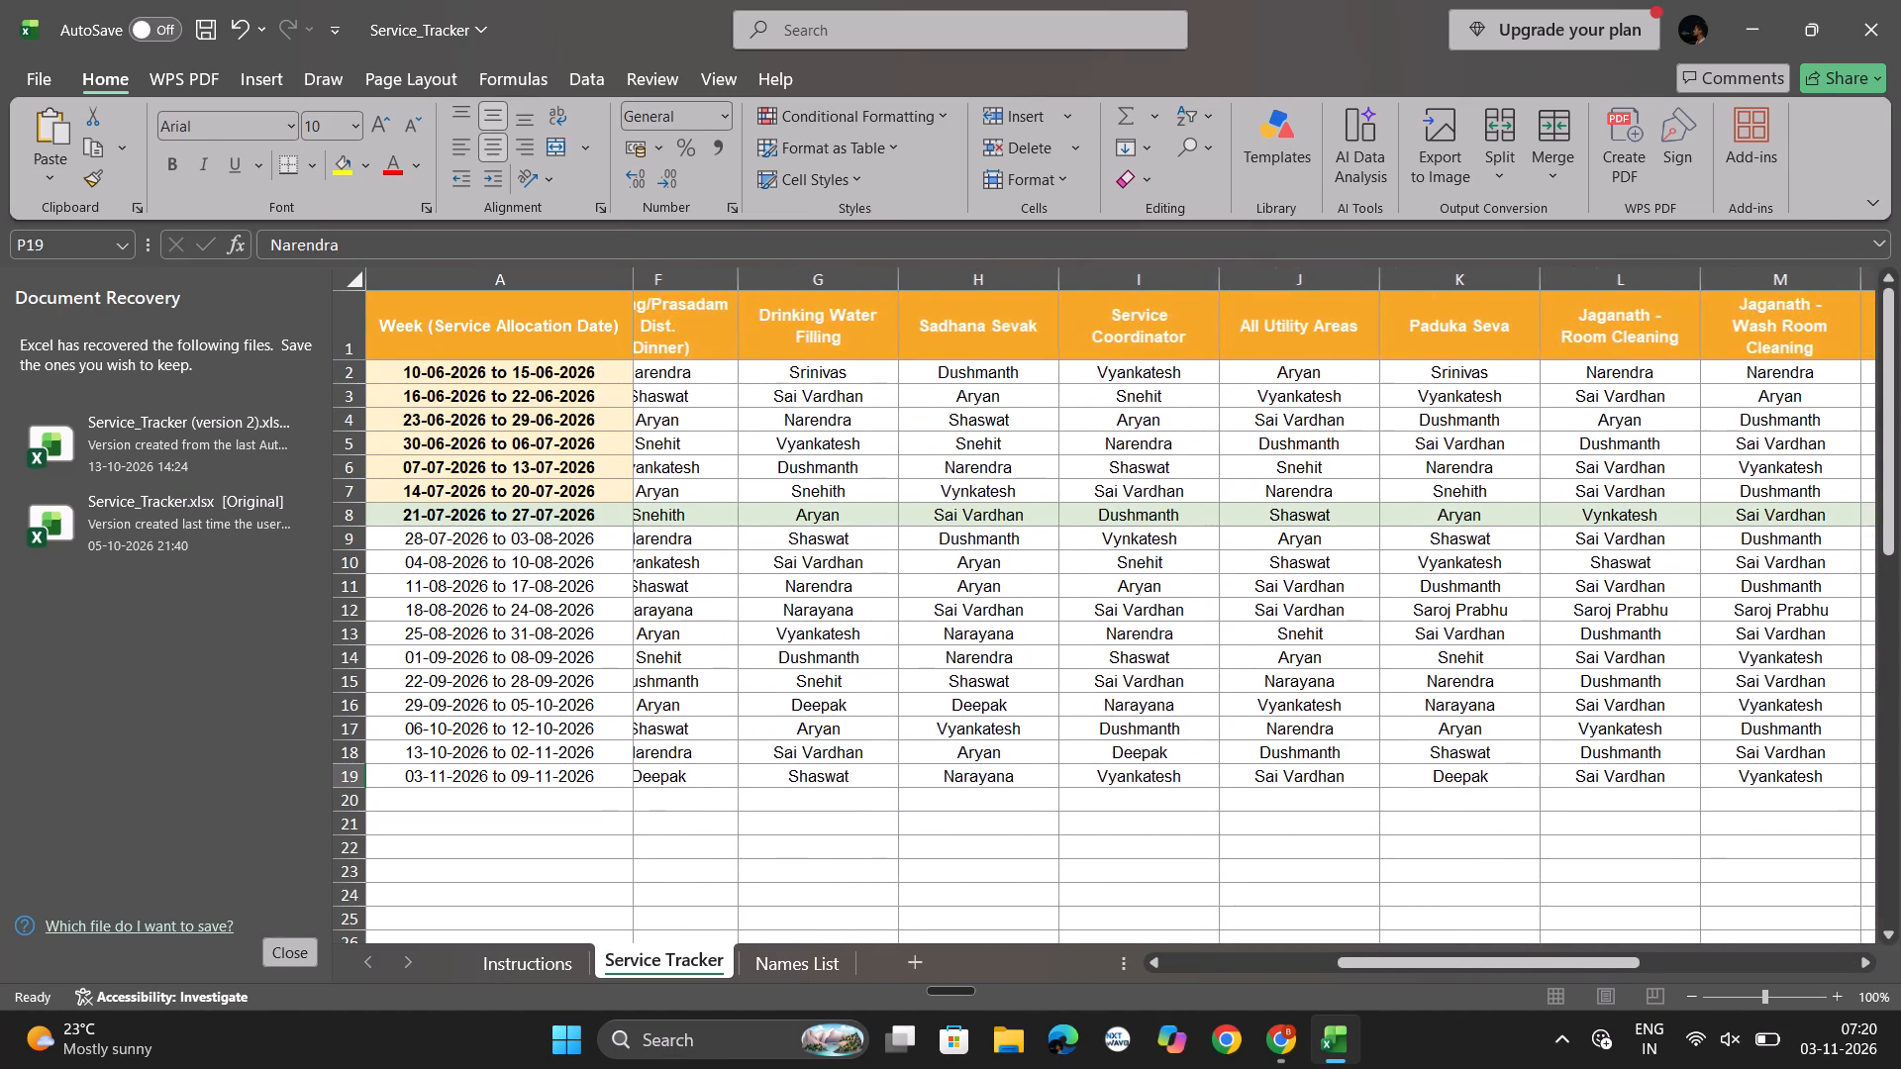
scroll(1159, 838, left, 1)
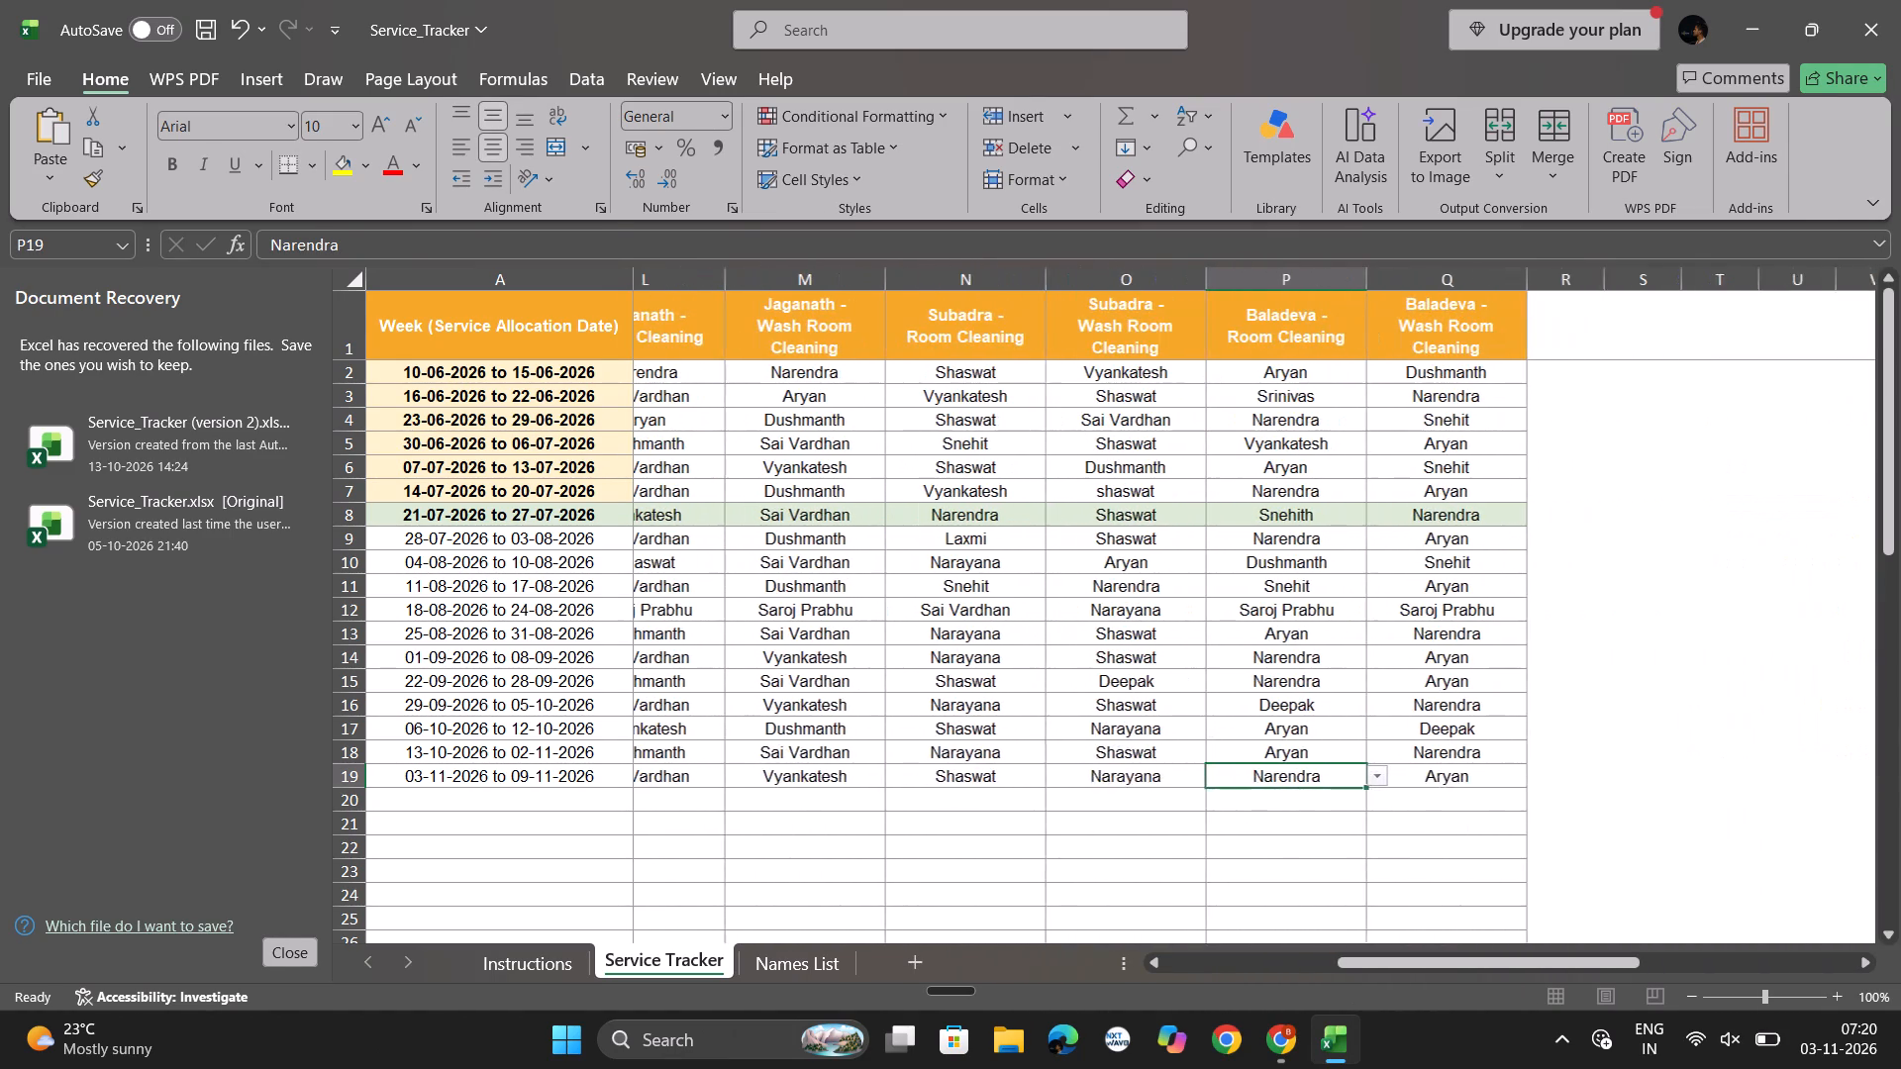
click(1451, 772)
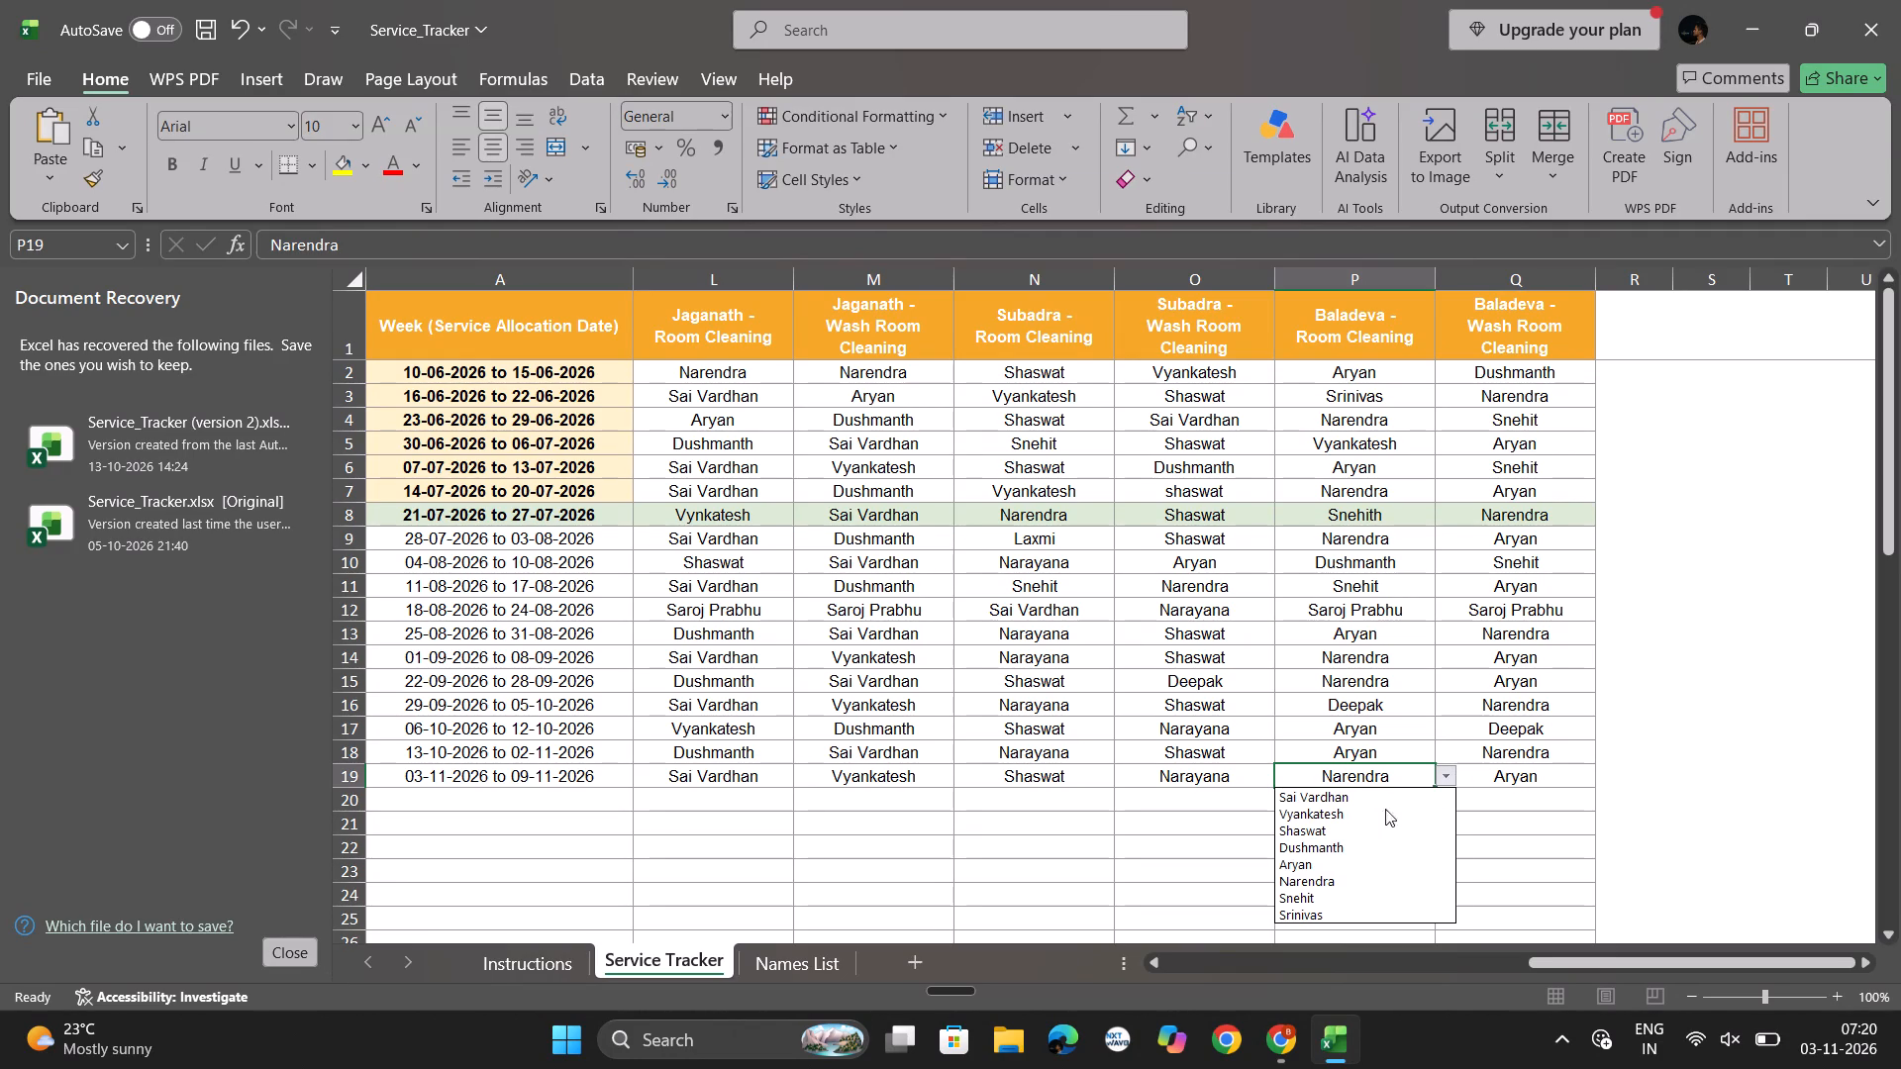
click(1367, 876)
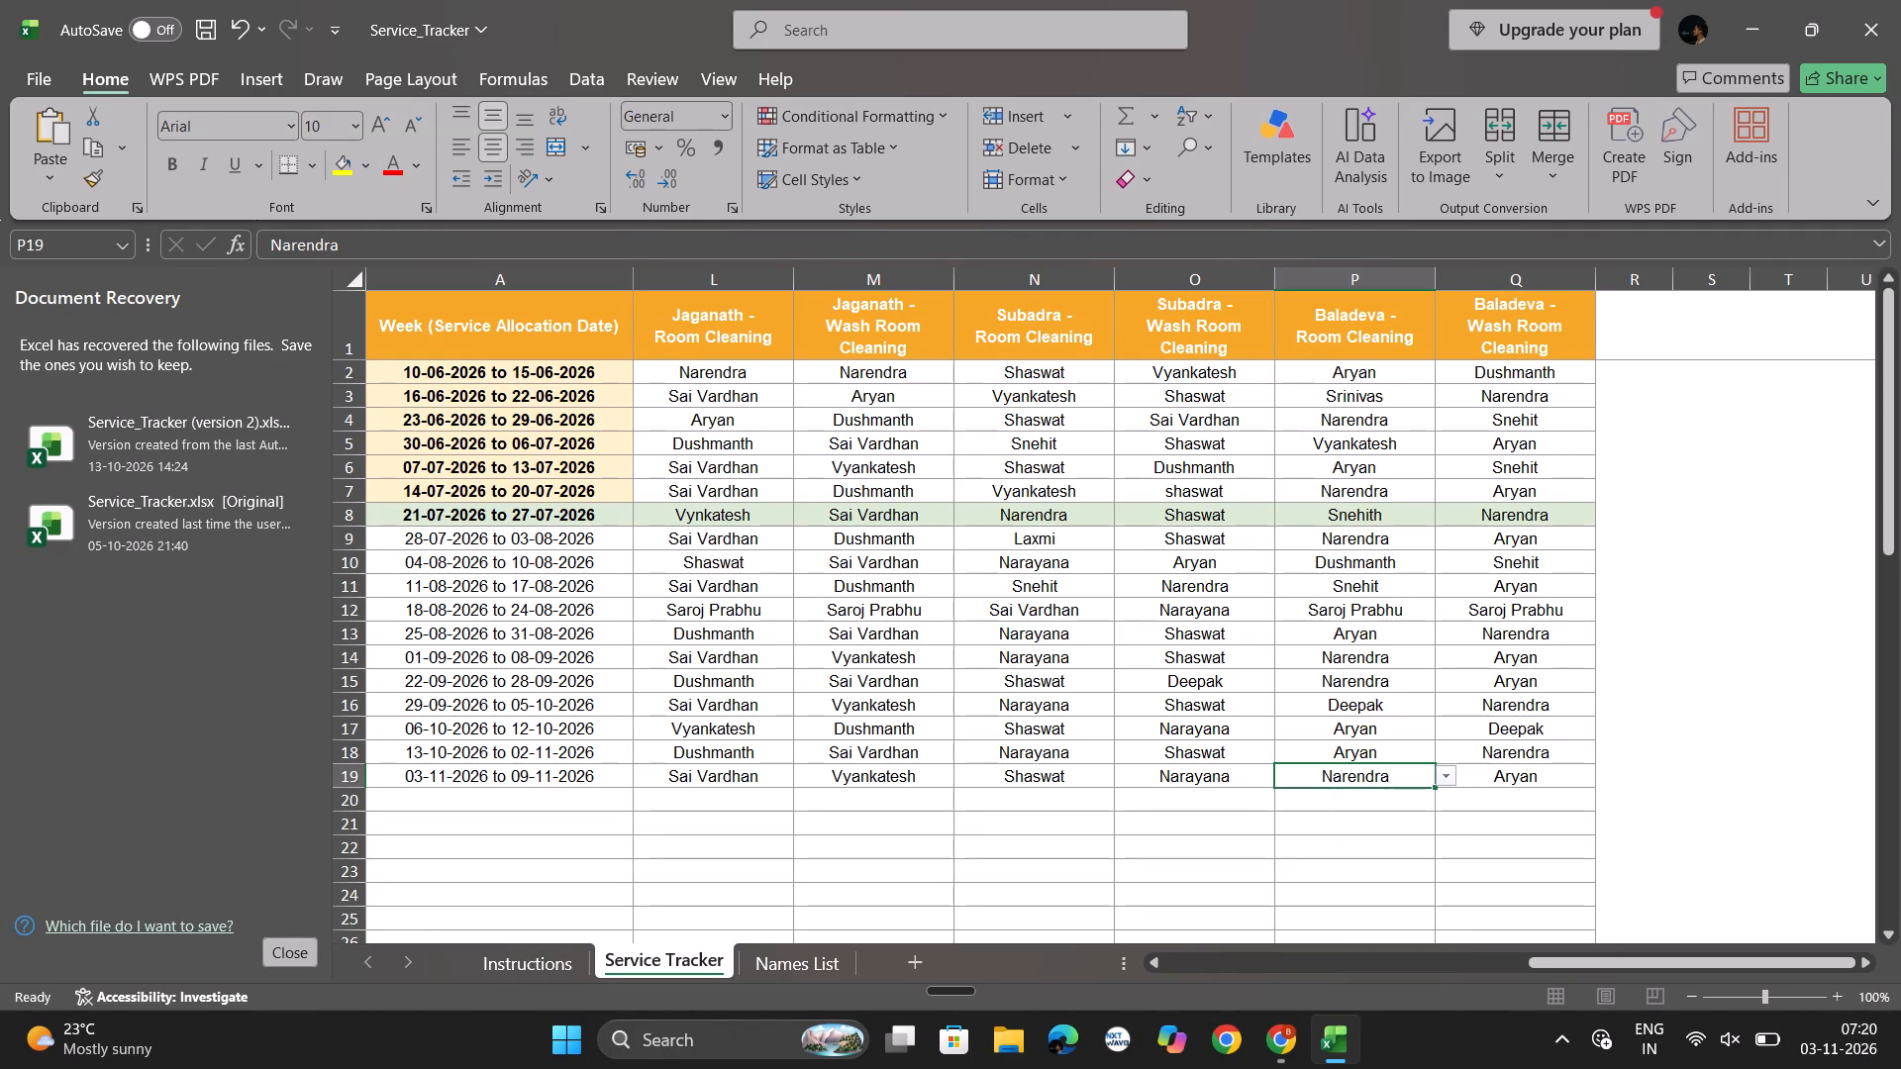
Review the 03-11-2026 to 09-11-2026 row across the service columns, from Temple Hall Cleaning through the room cleaning assignments.
click(1209, 864)
scroll(1209, 864, right, 3)
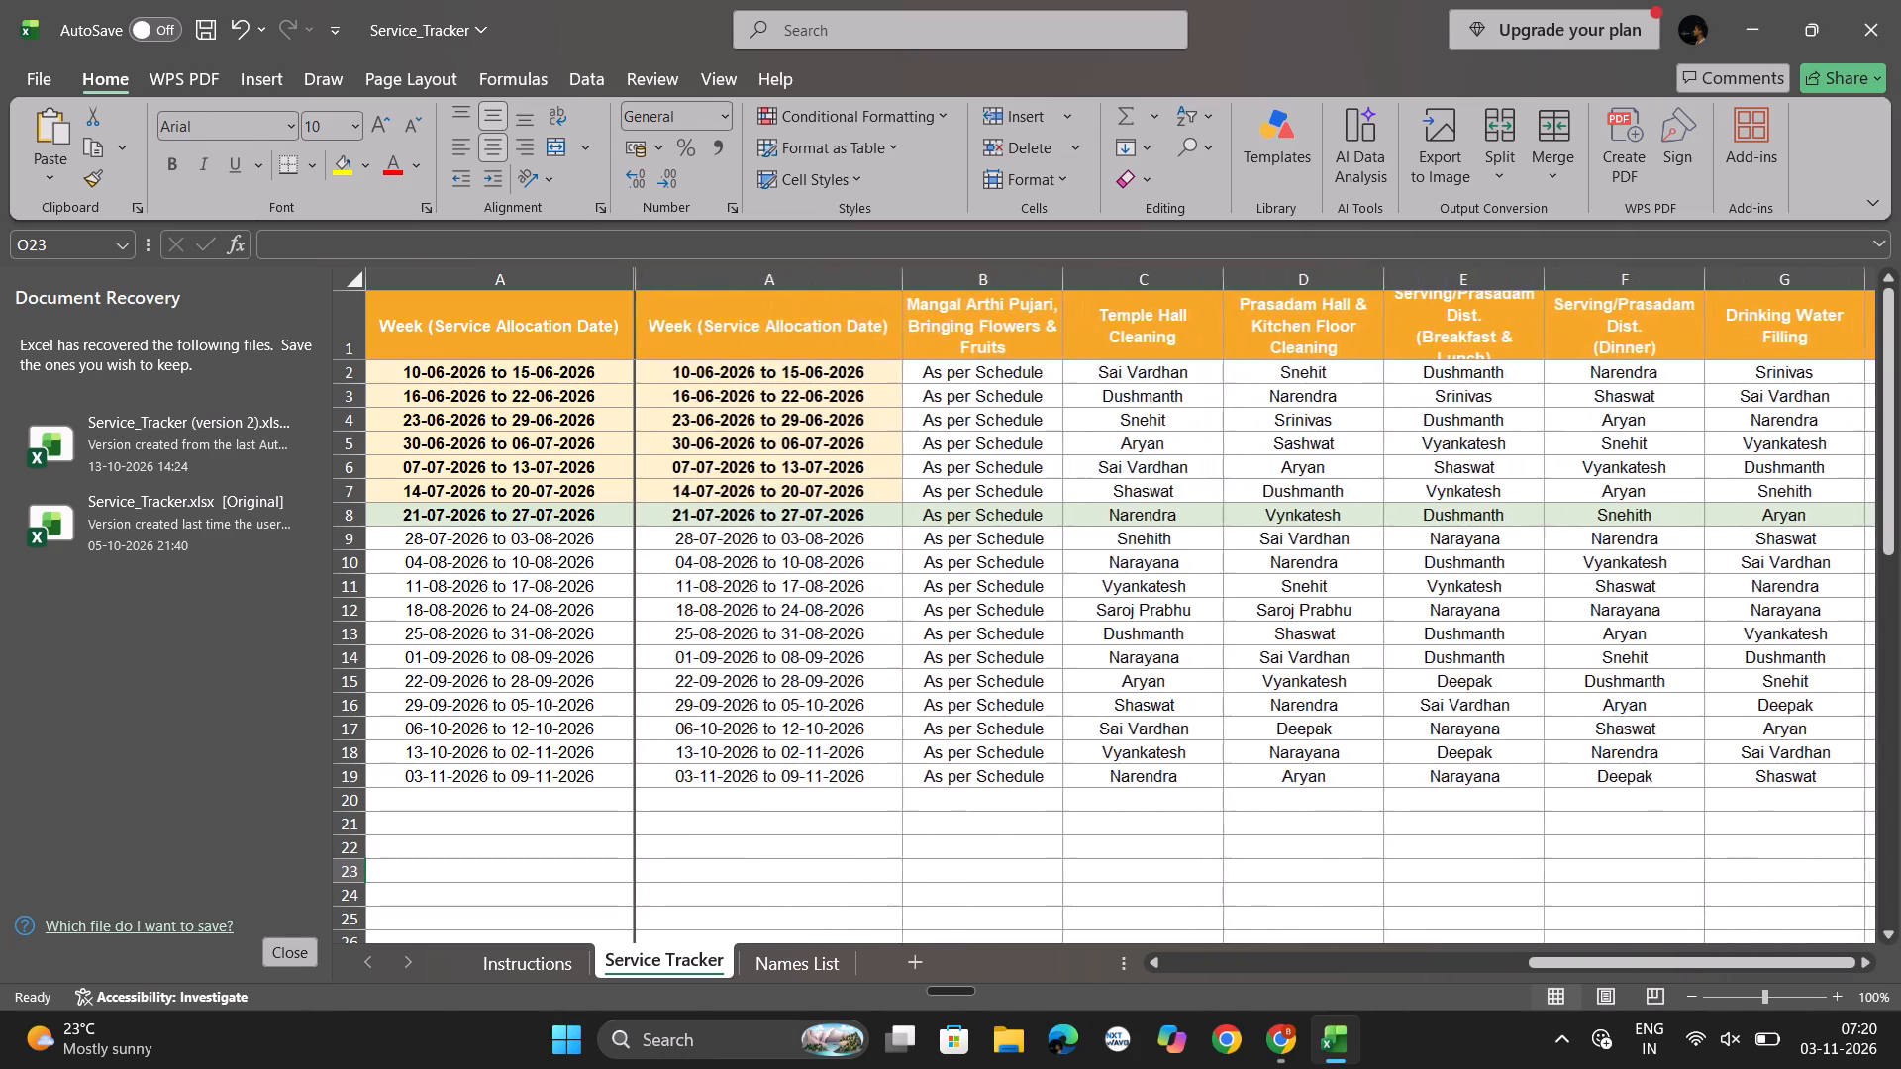
scroll(1209, 864, left, 2)
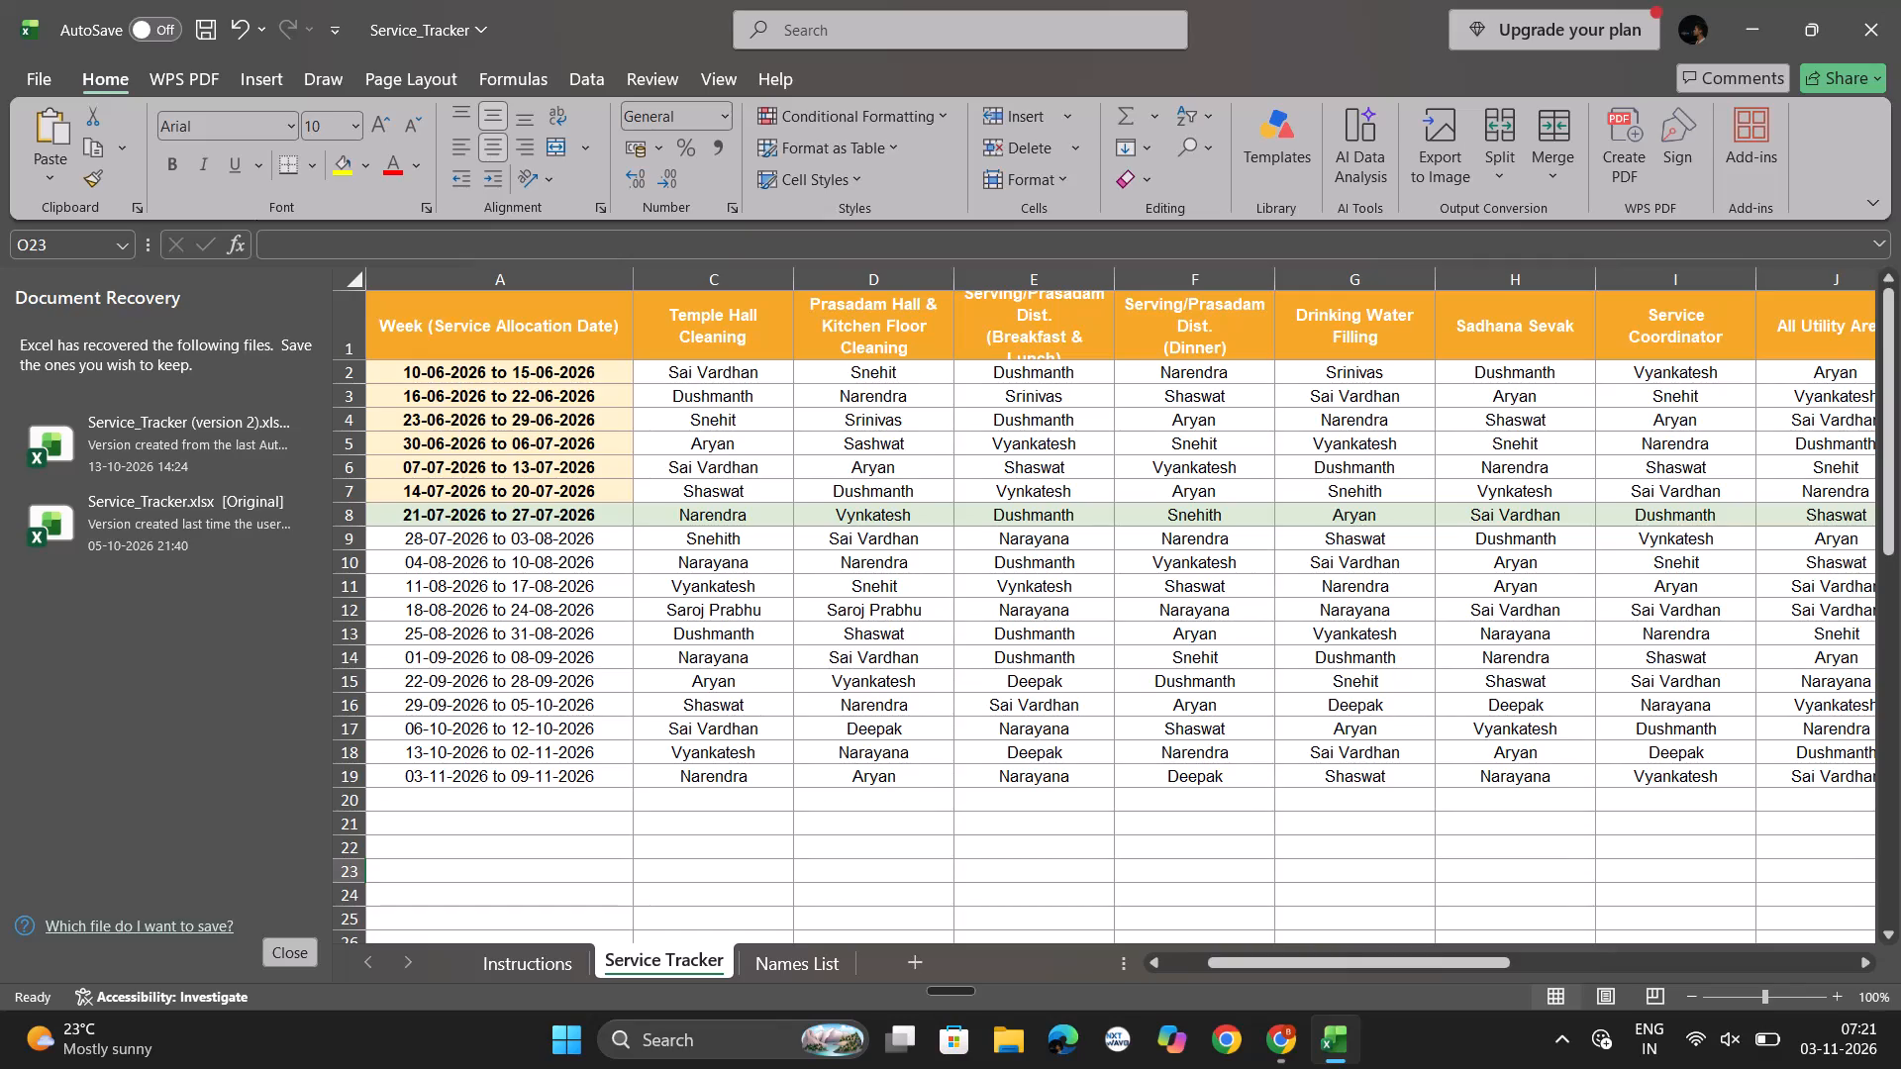
scroll(1209, 864, left, 2)
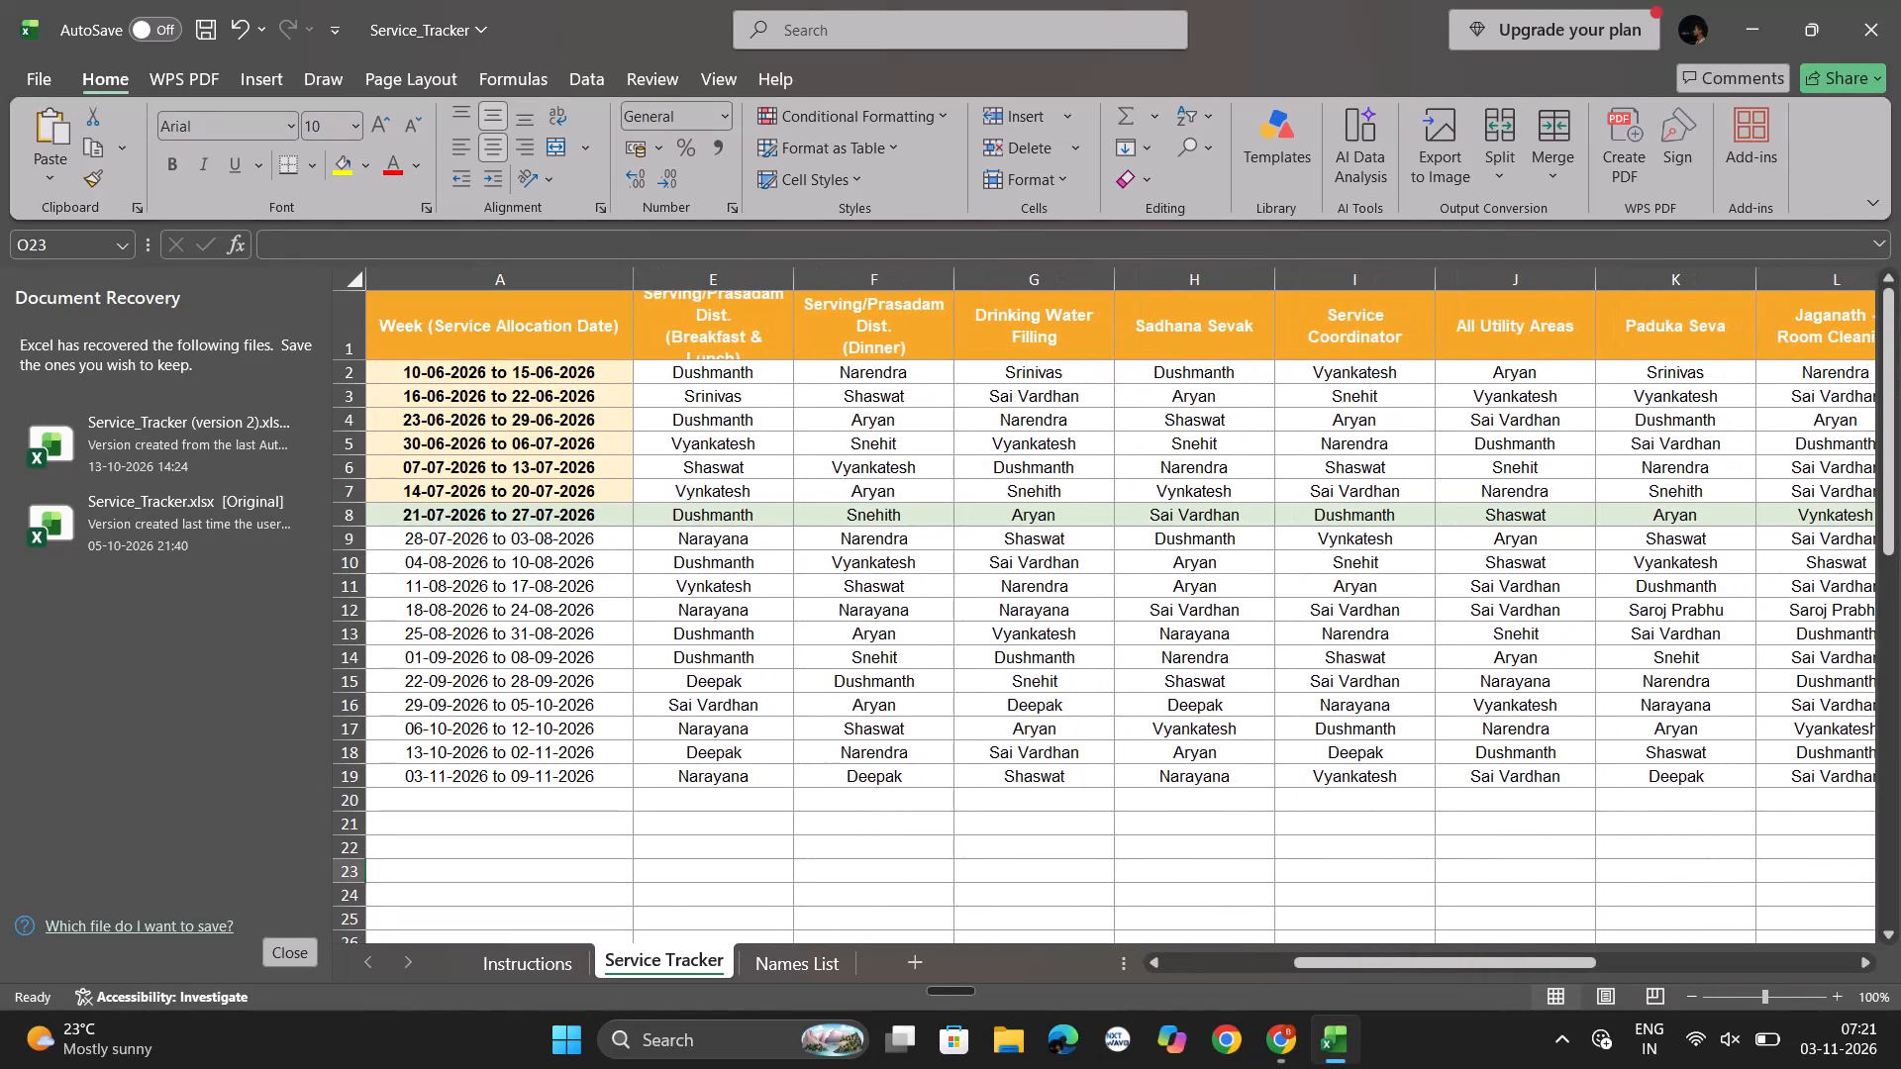
scroll(1209, 864, left, 1)
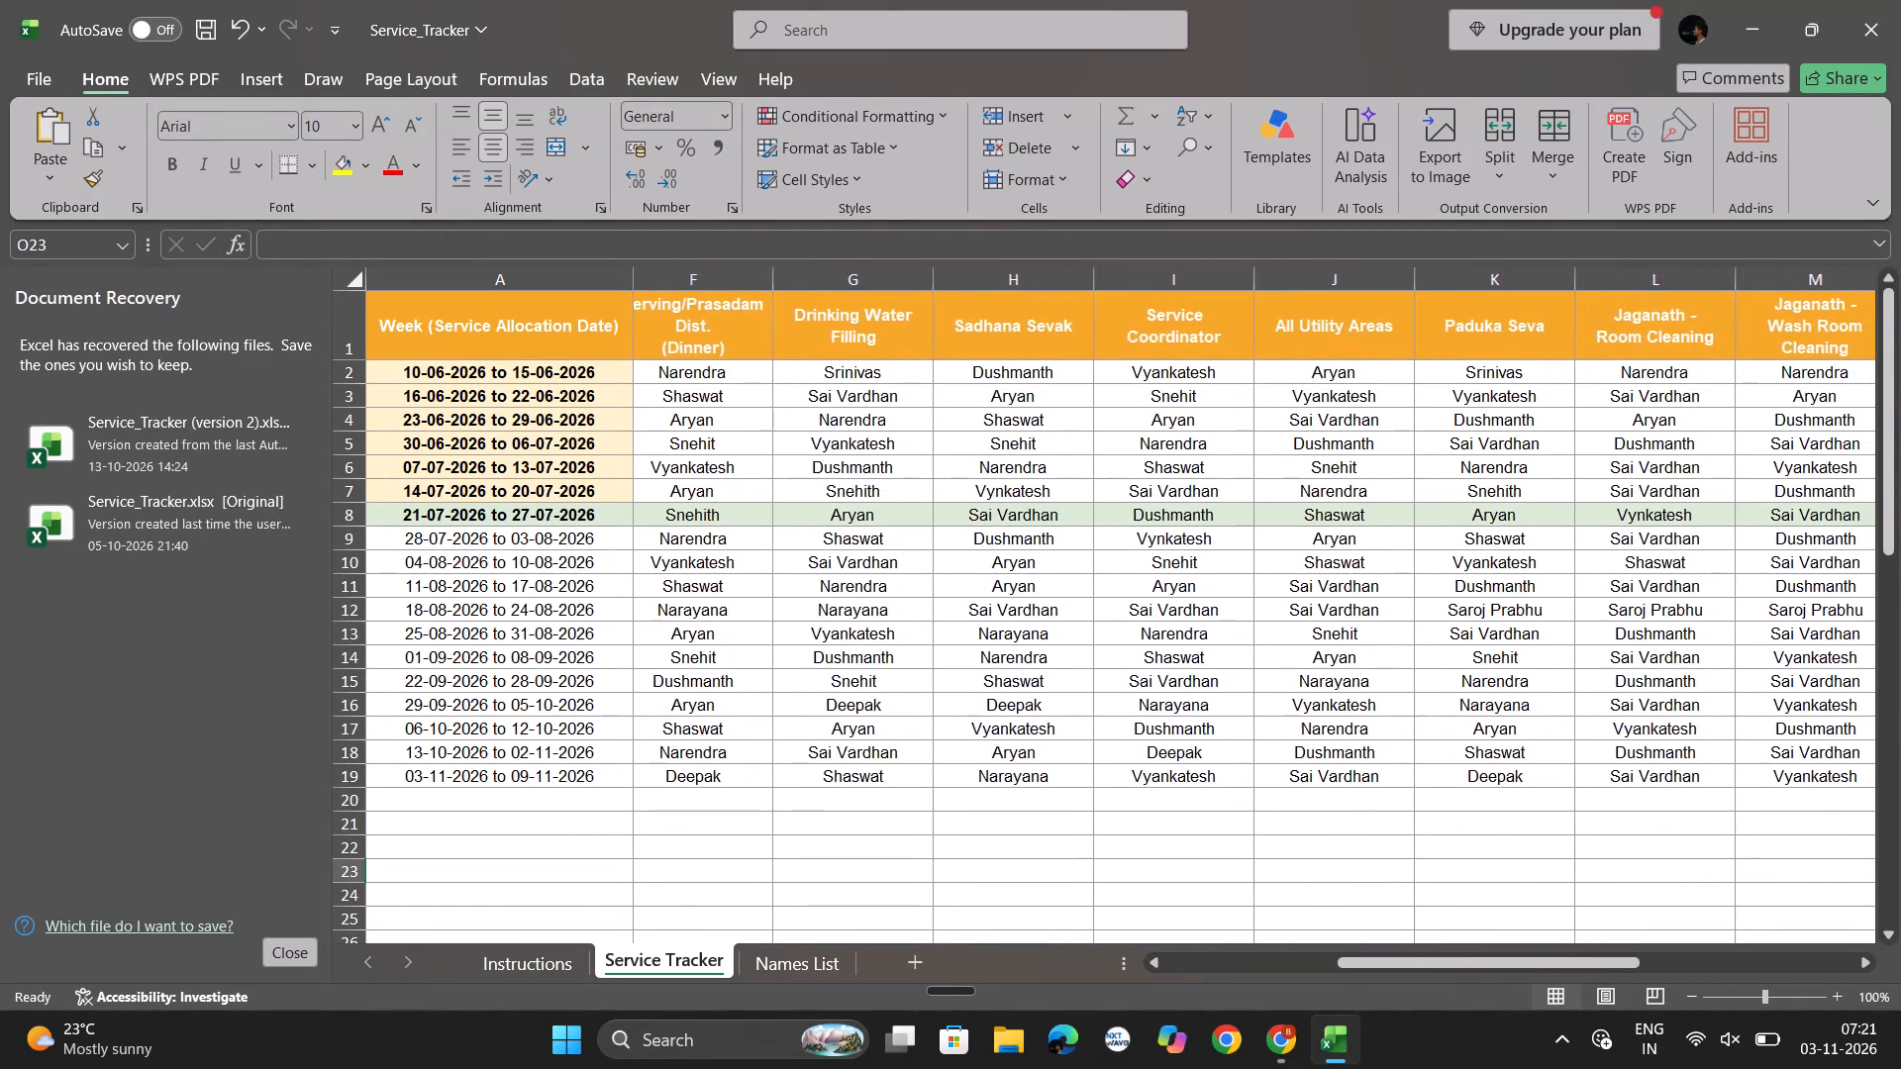
scroll(1296, 790, right, 4)
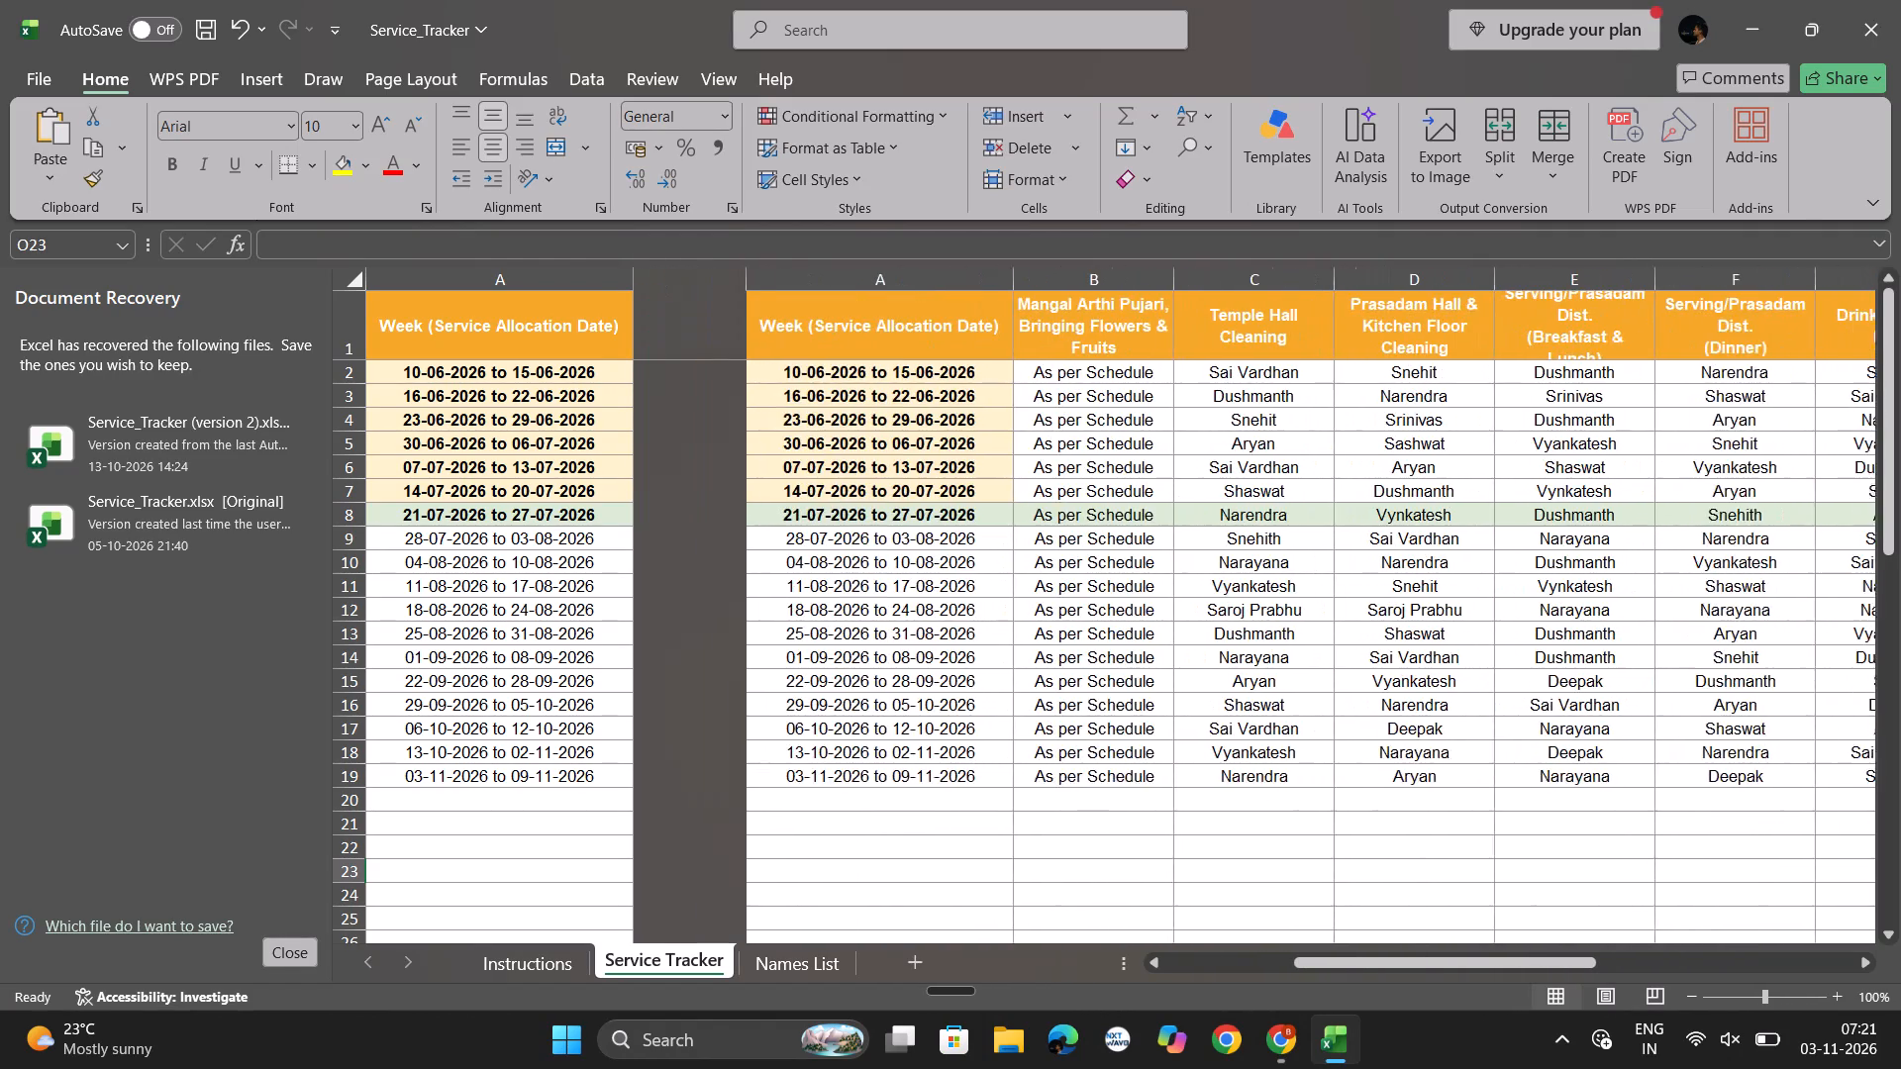
Switch to the online FOLK Residency Service List in Chrome and allocate Temple Hall cleaning to Narendra in E5.
click(1285, 1043)
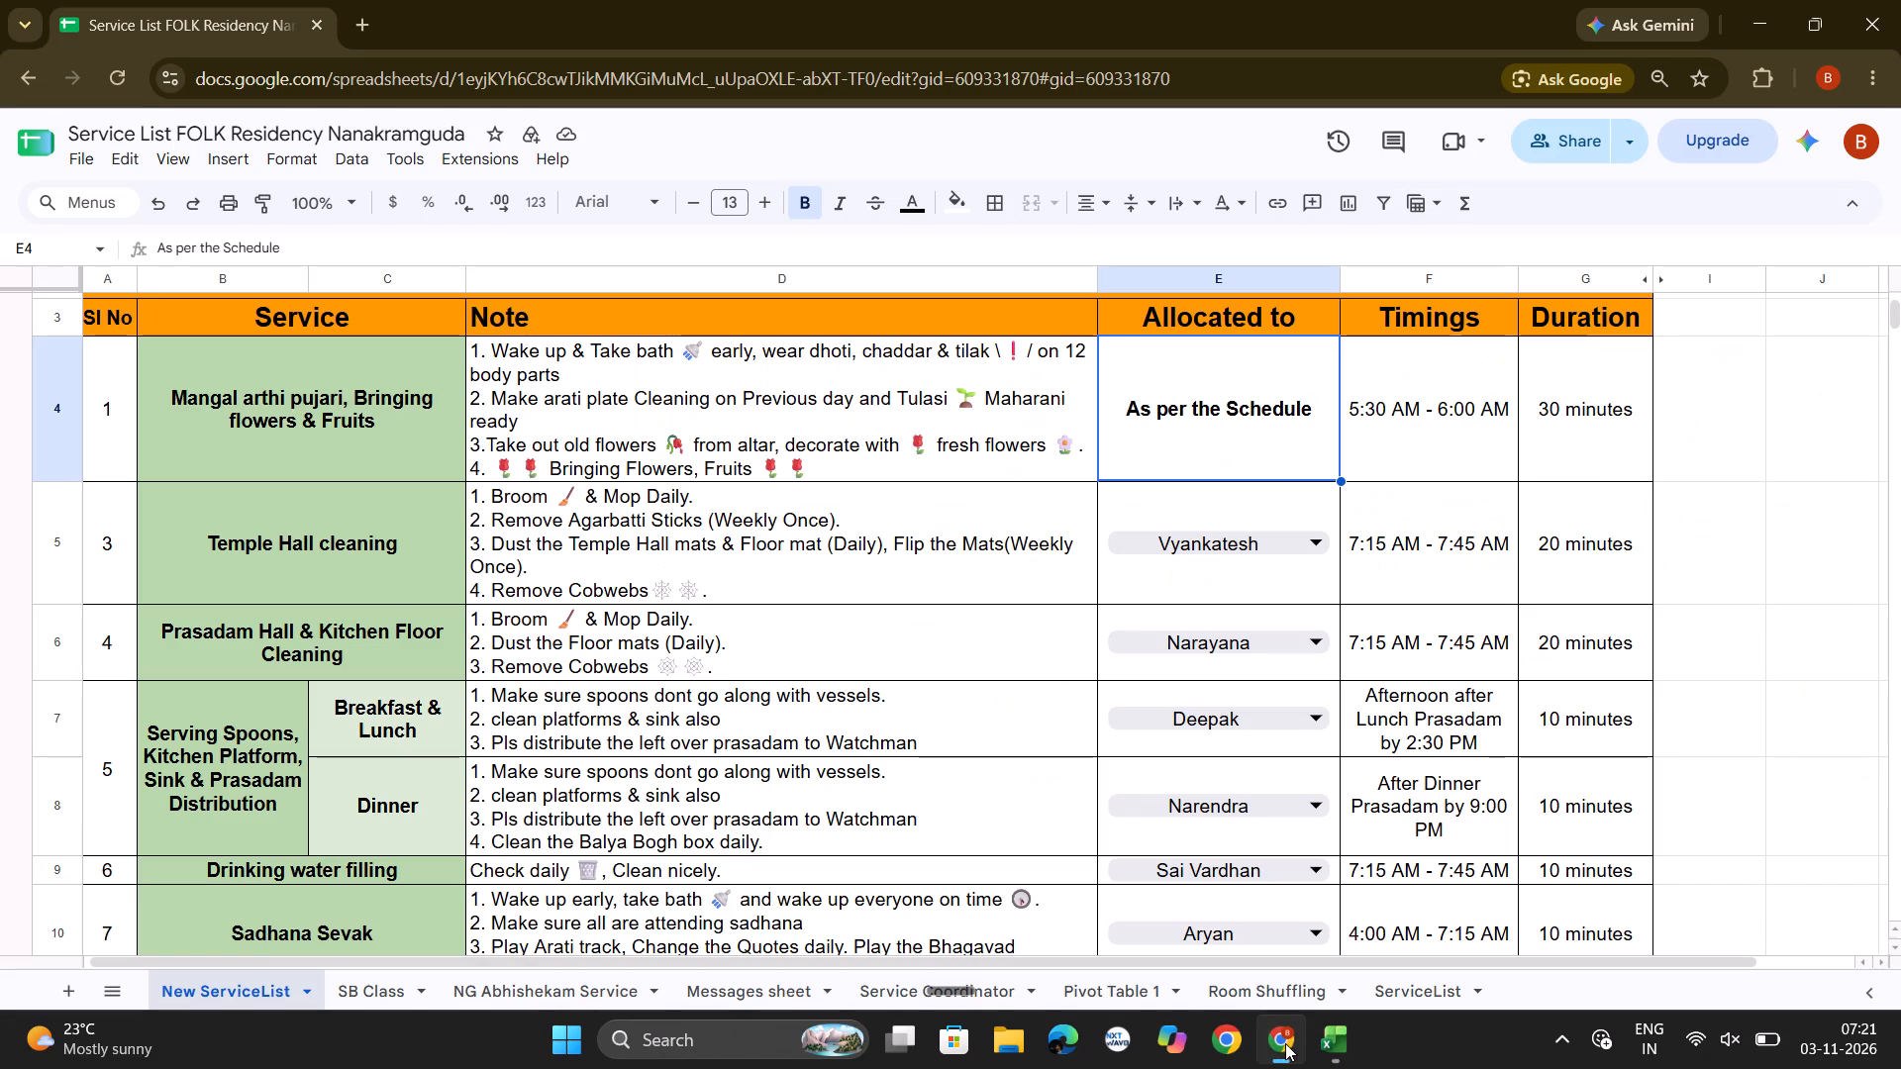
click(1262, 534)
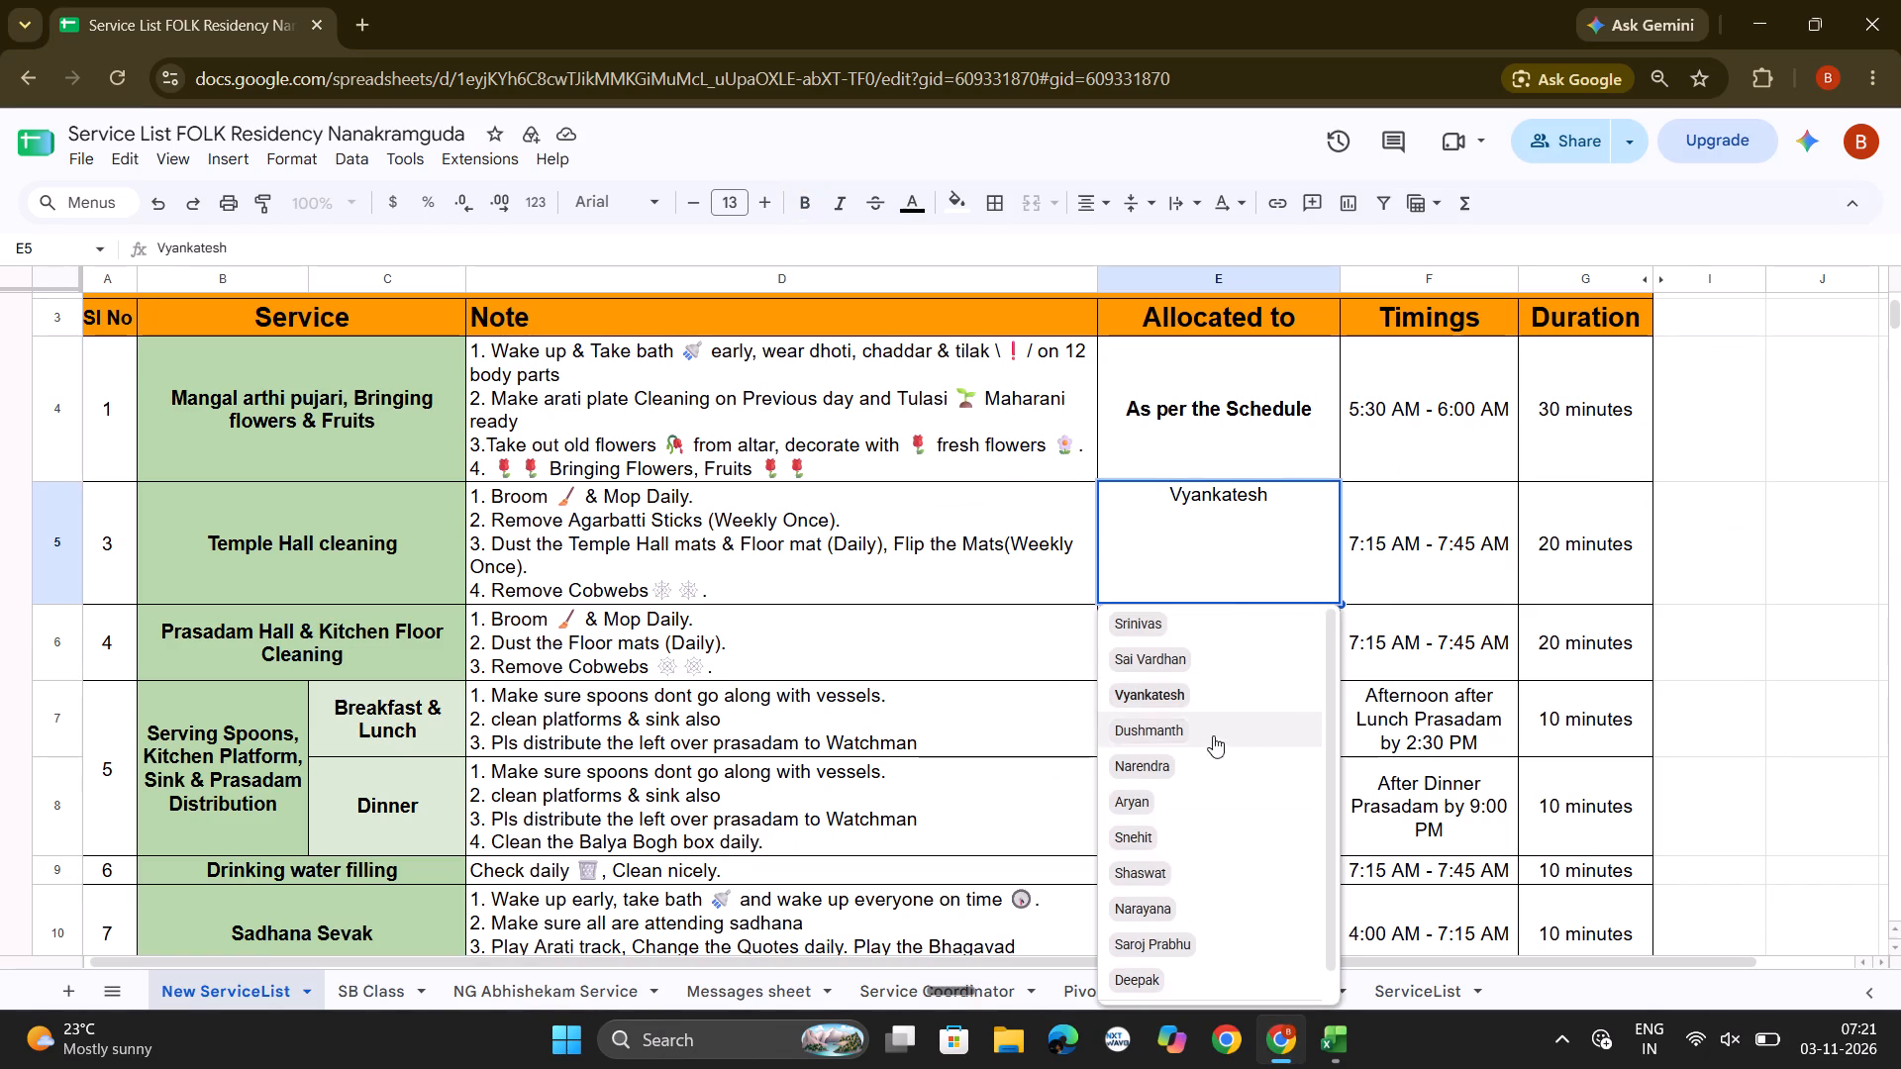
click(1205, 765)
Allocate Prasadam Hall & Kitchen Floor Cleaning to Aryan in E6 of the New ServiceList sheet.
click(1300, 644)
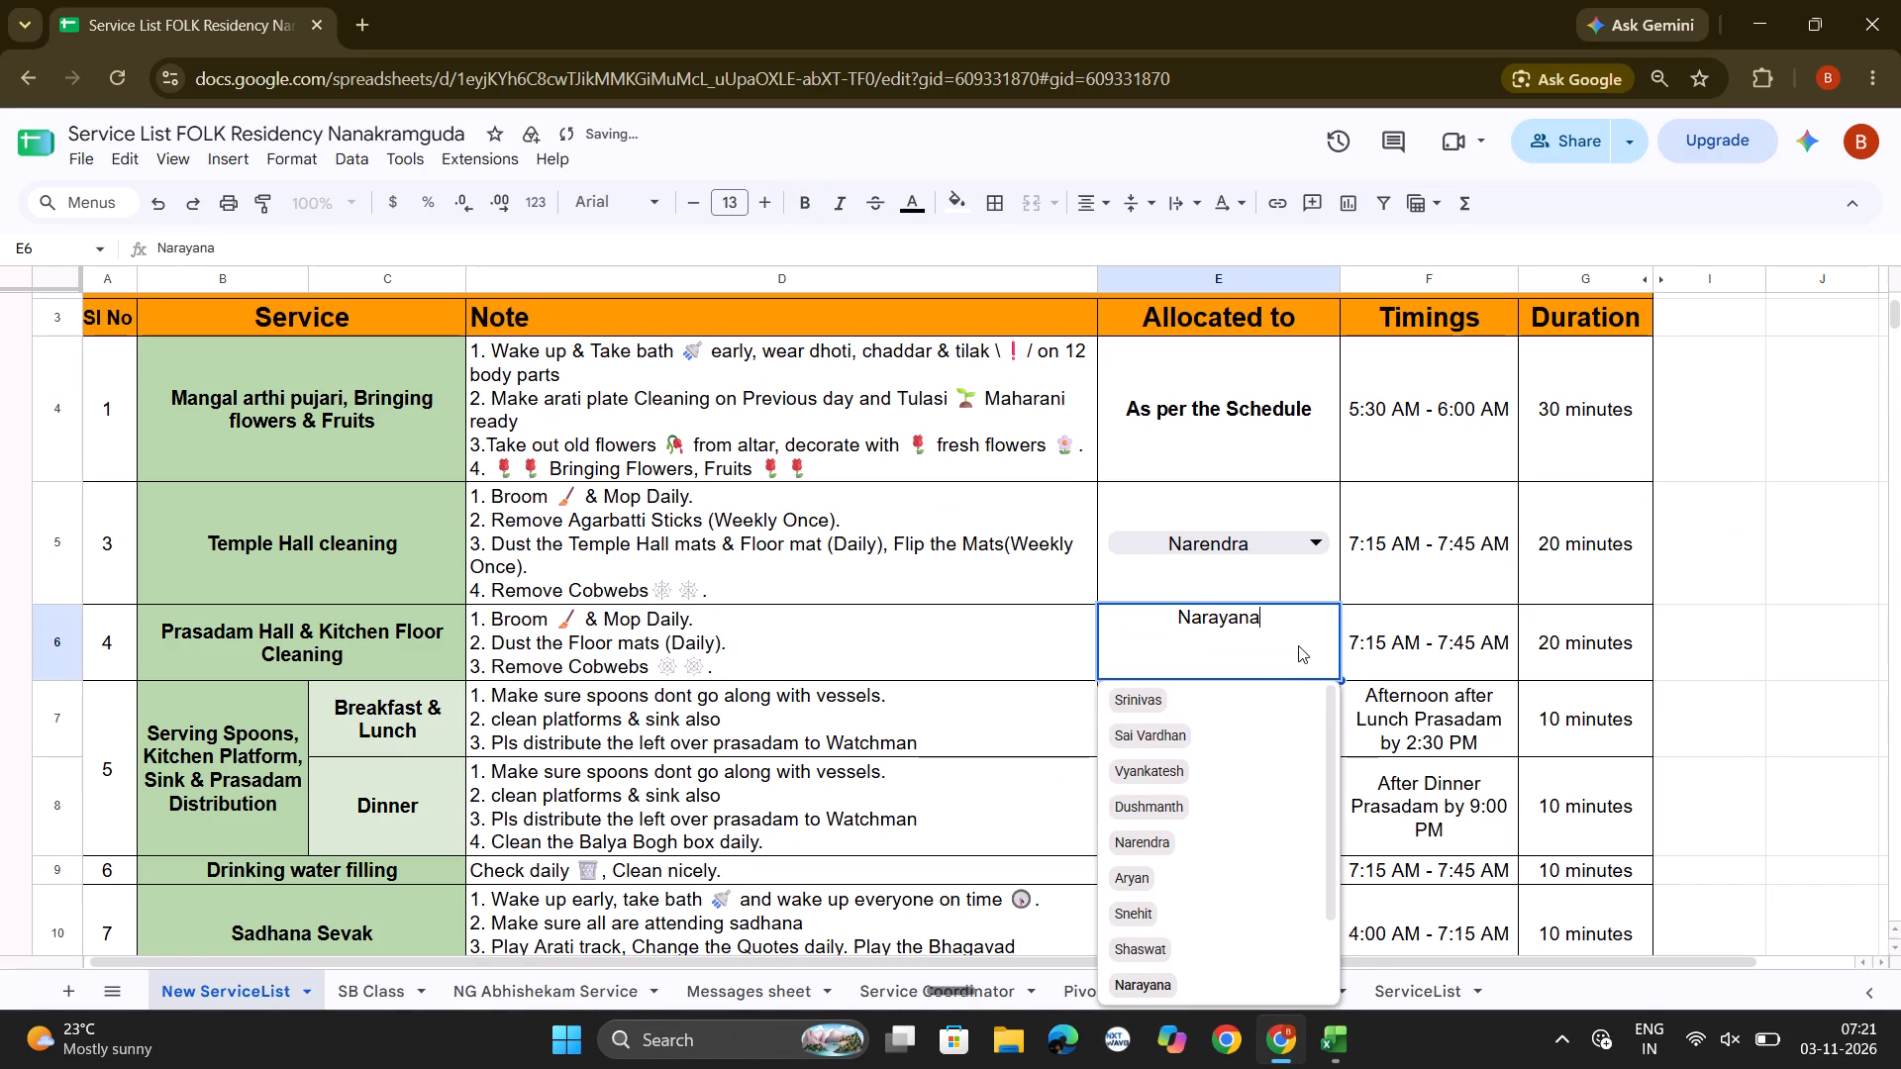
click(1183, 881)
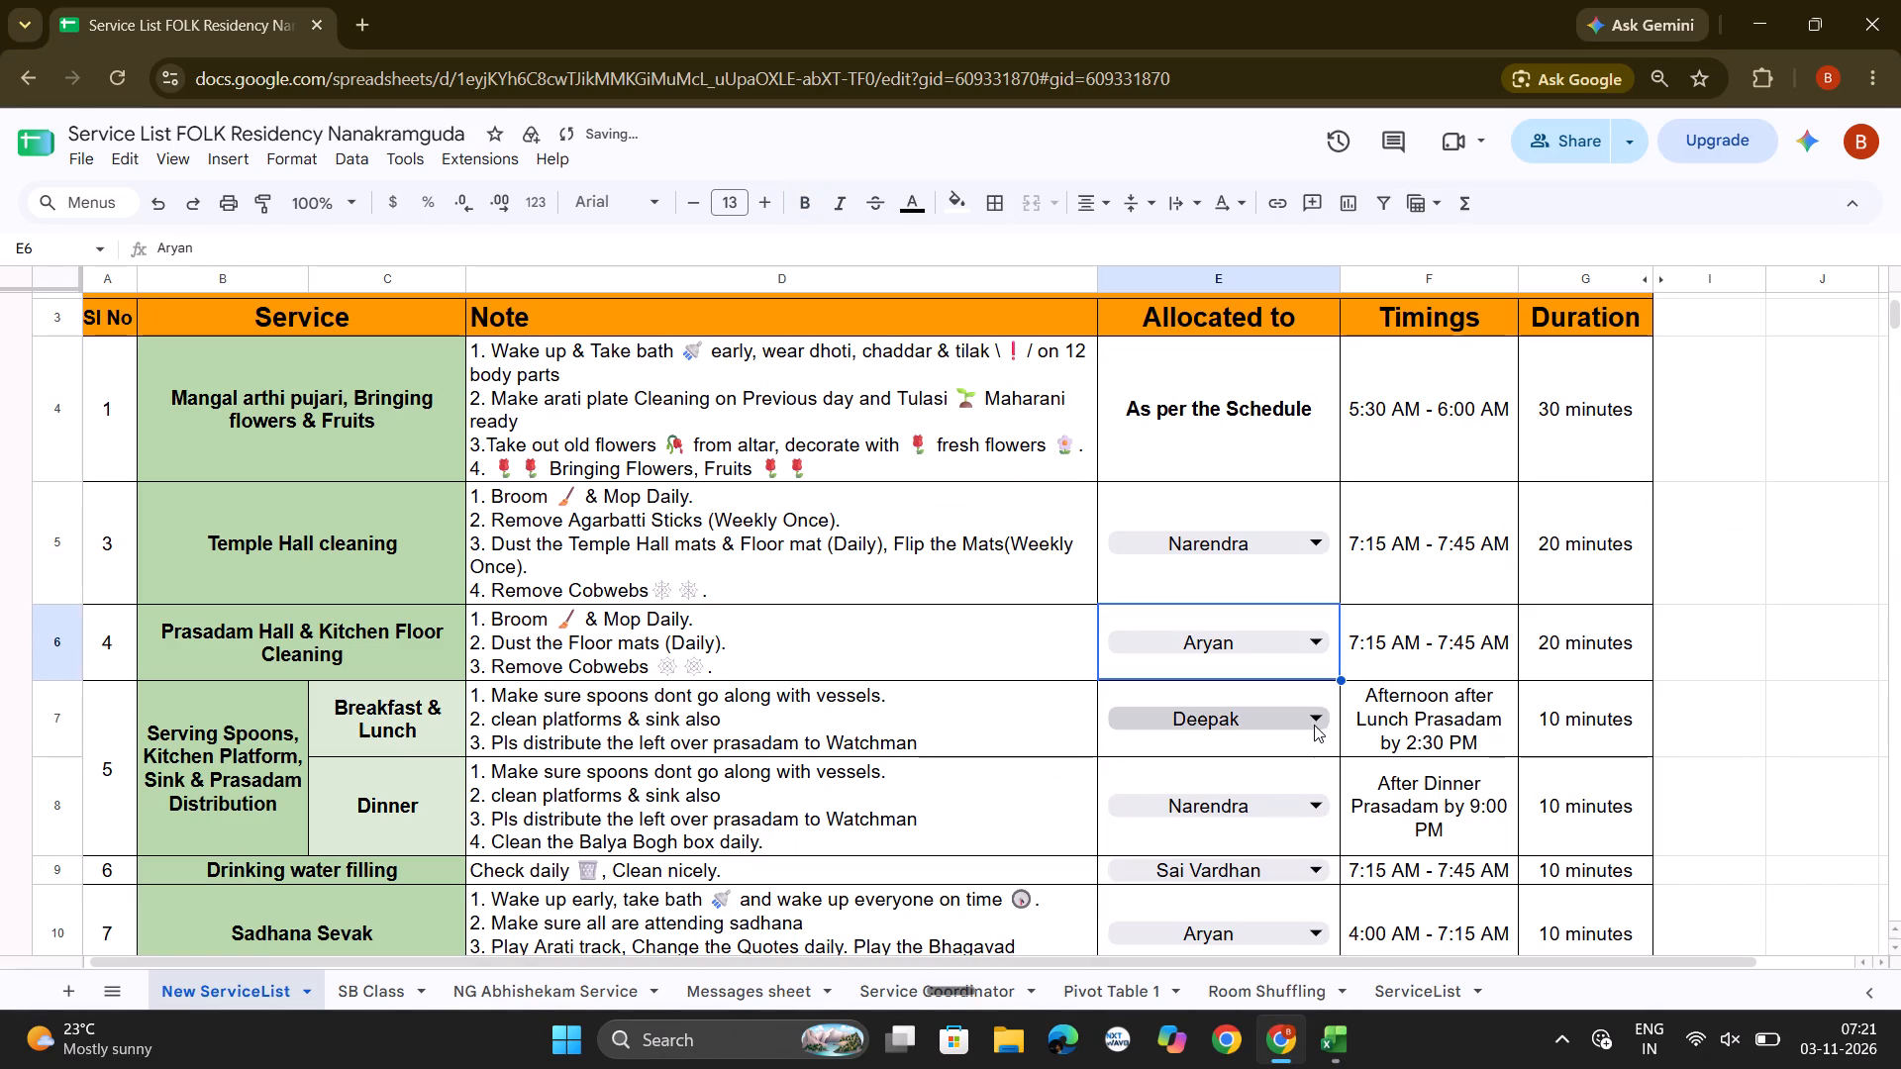
Allocate the Breakfast & Lunch serving and prasadam distribution service to Narayana in E7.
click(1311, 721)
scroll(1252, 838, down, 1)
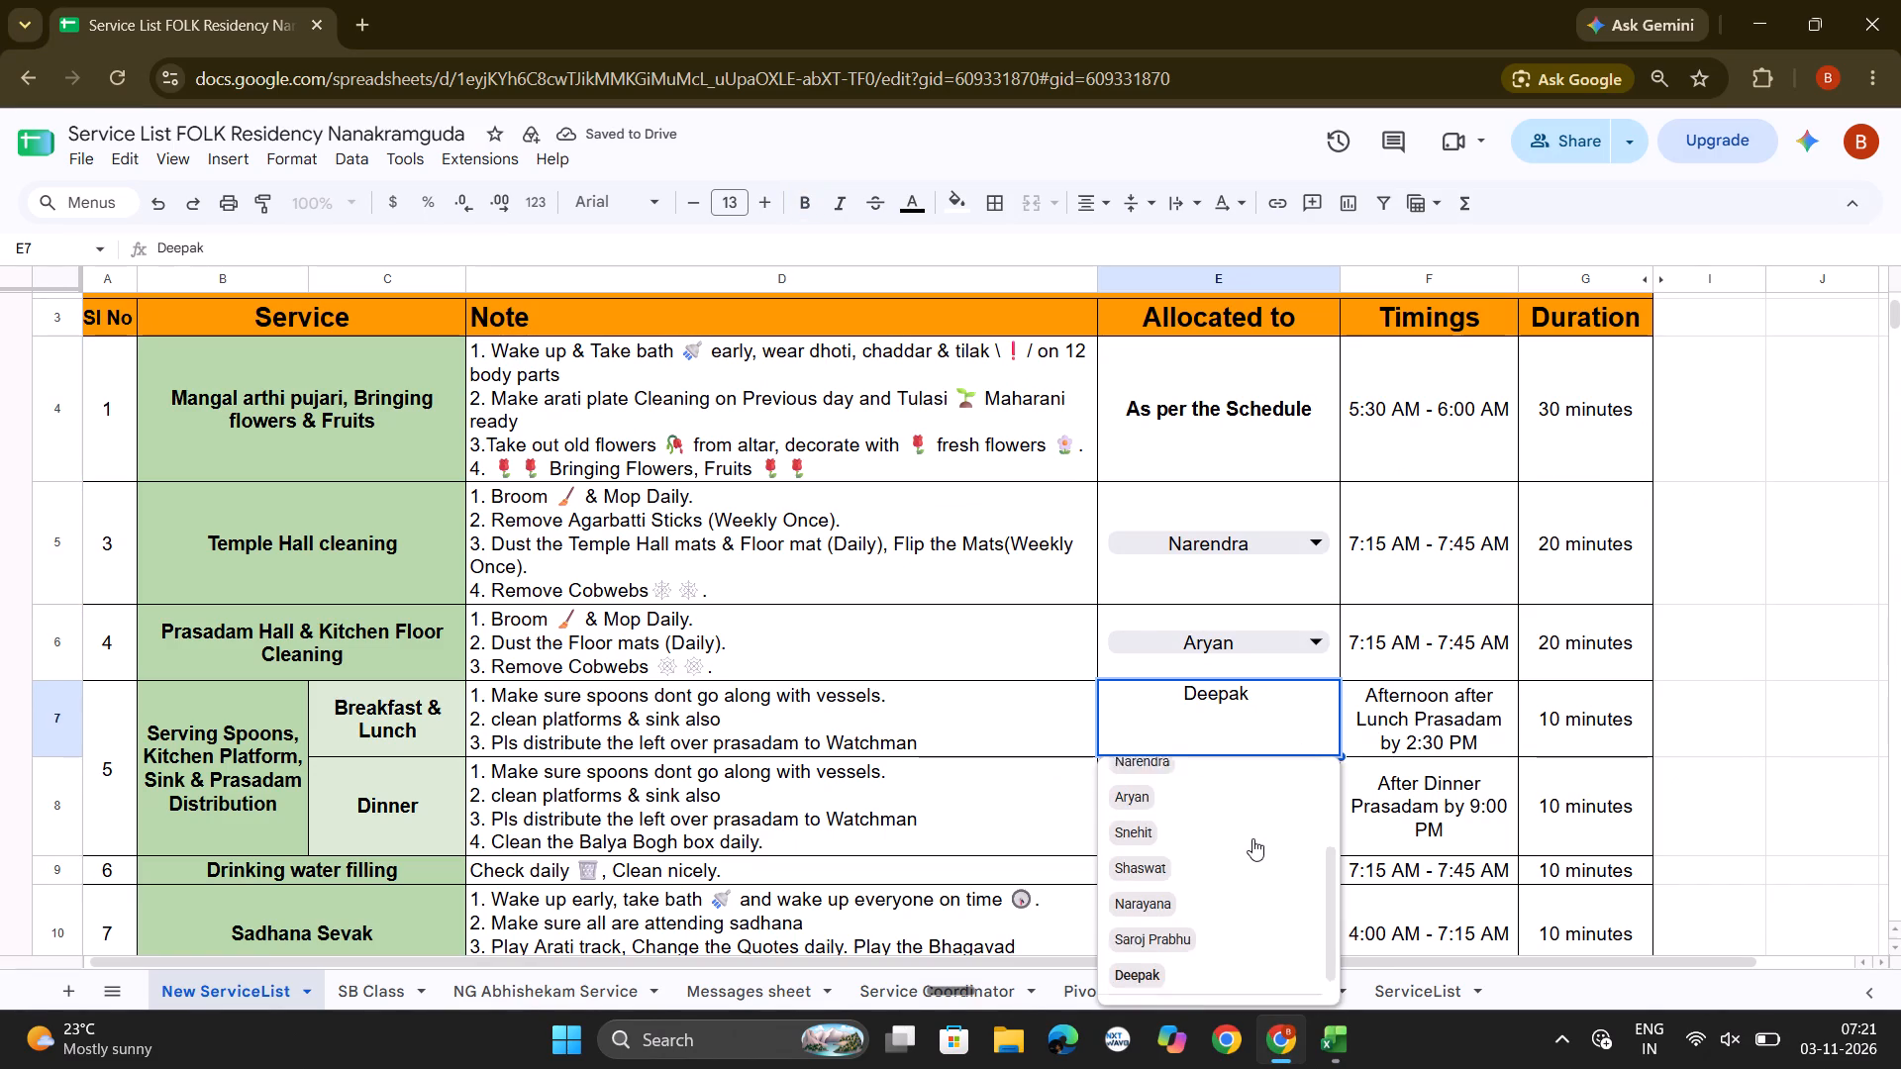
scroll(1252, 838, down, 1)
click(1209, 878)
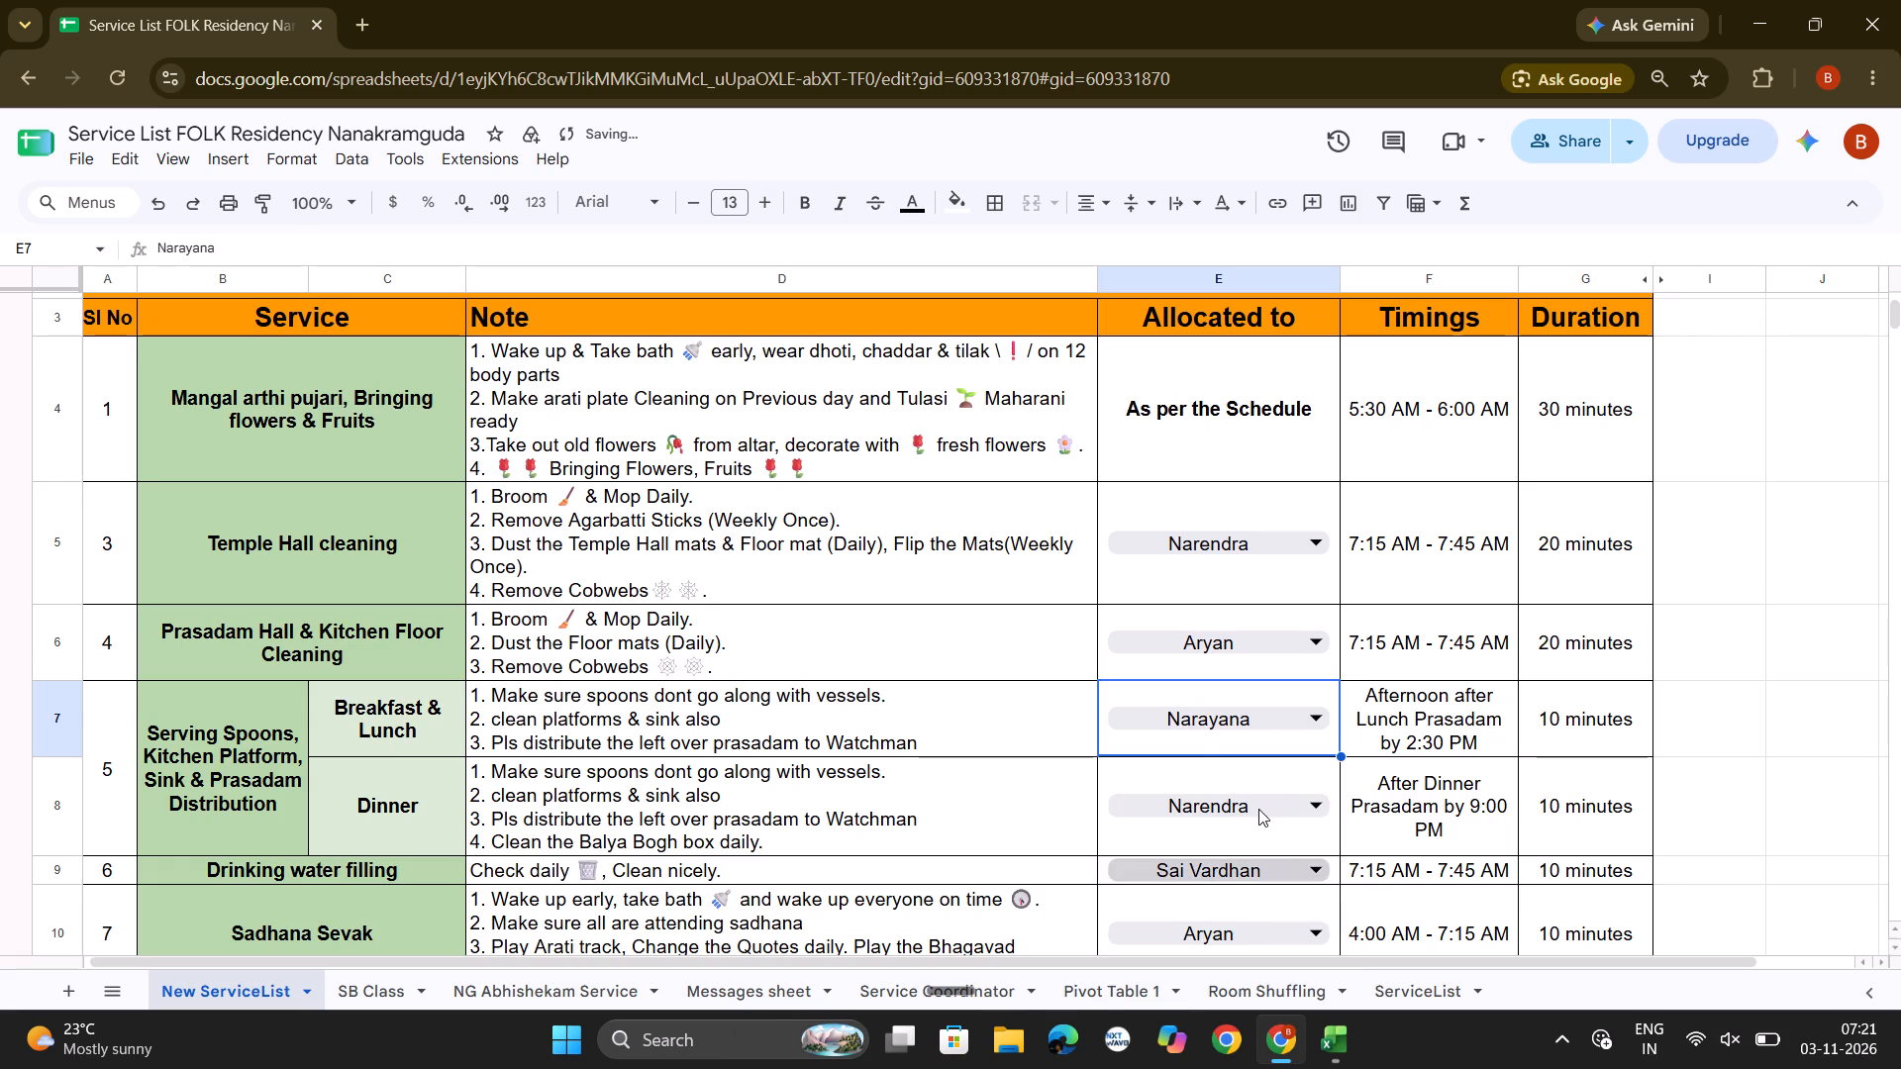
Allocate the Dinner serving and prasadam distribution service to Deepak in E8.
click(1258, 809)
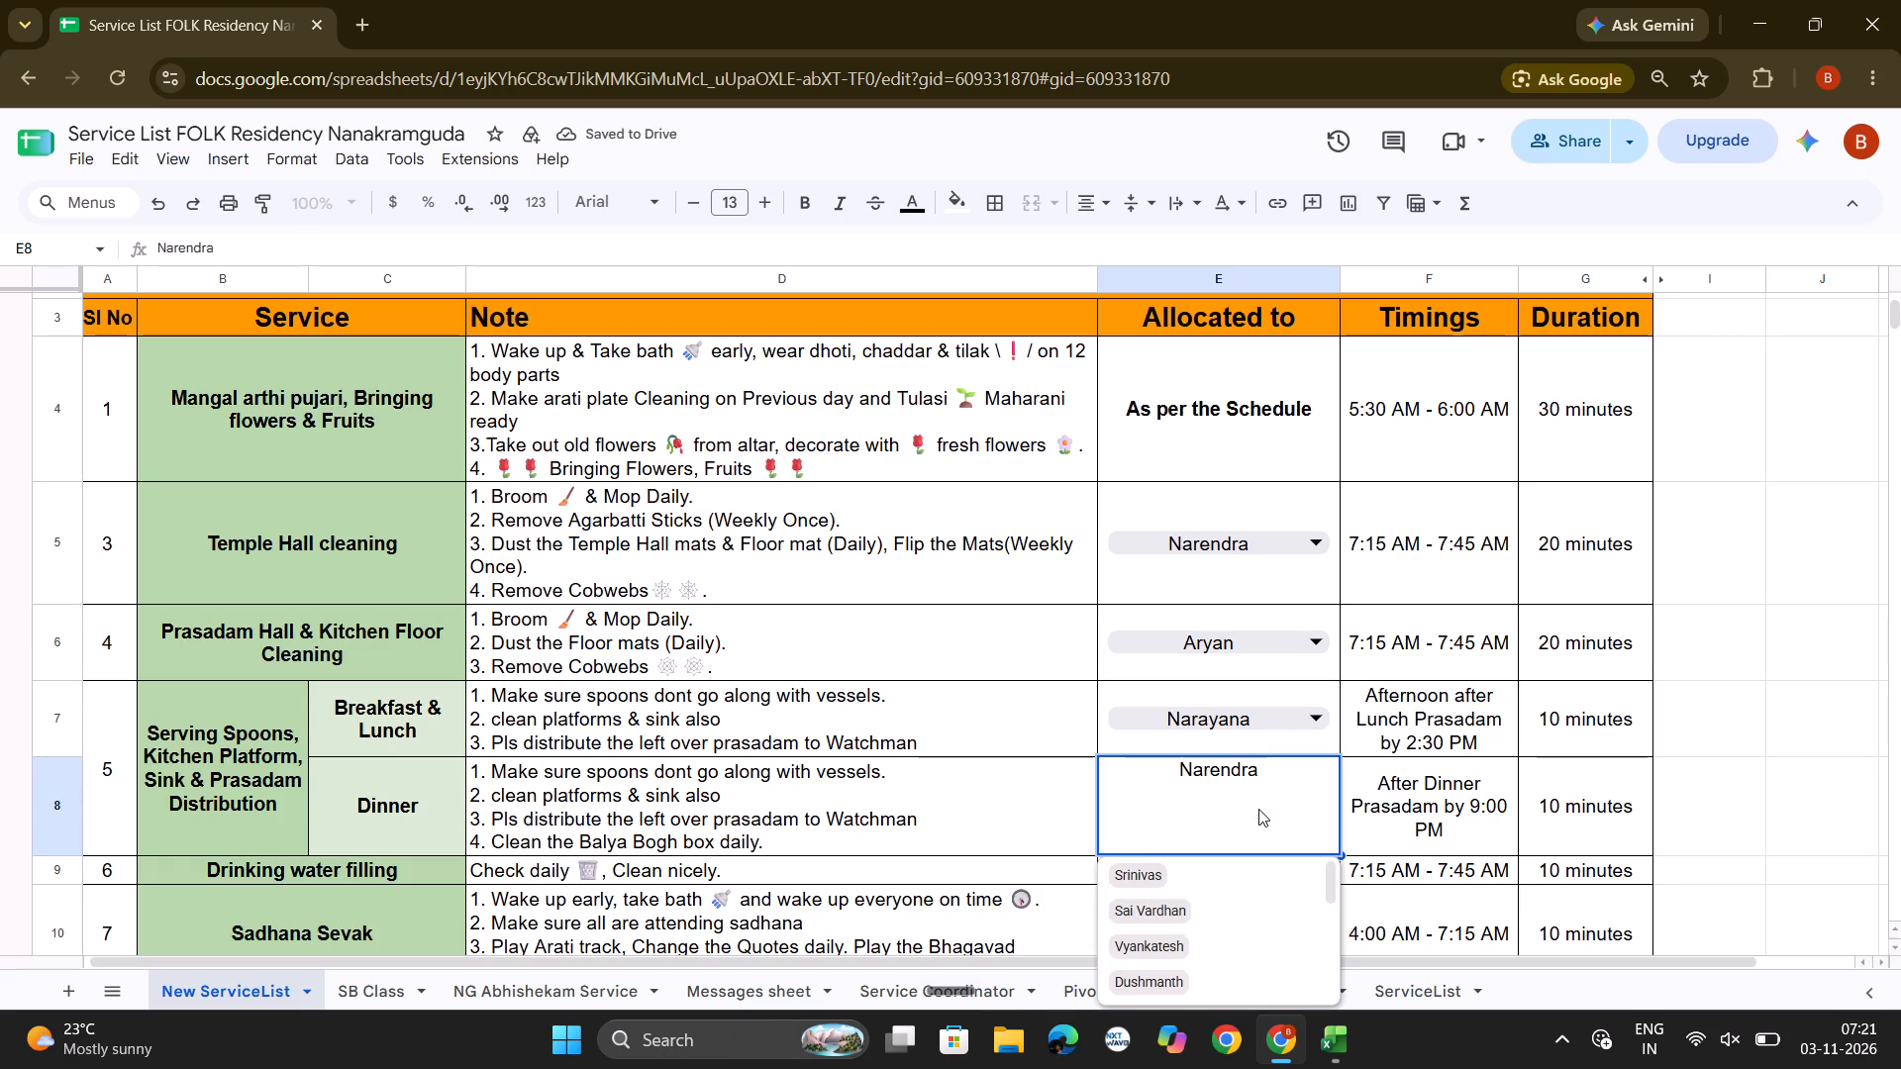
scroll(1203, 918, down, 1)
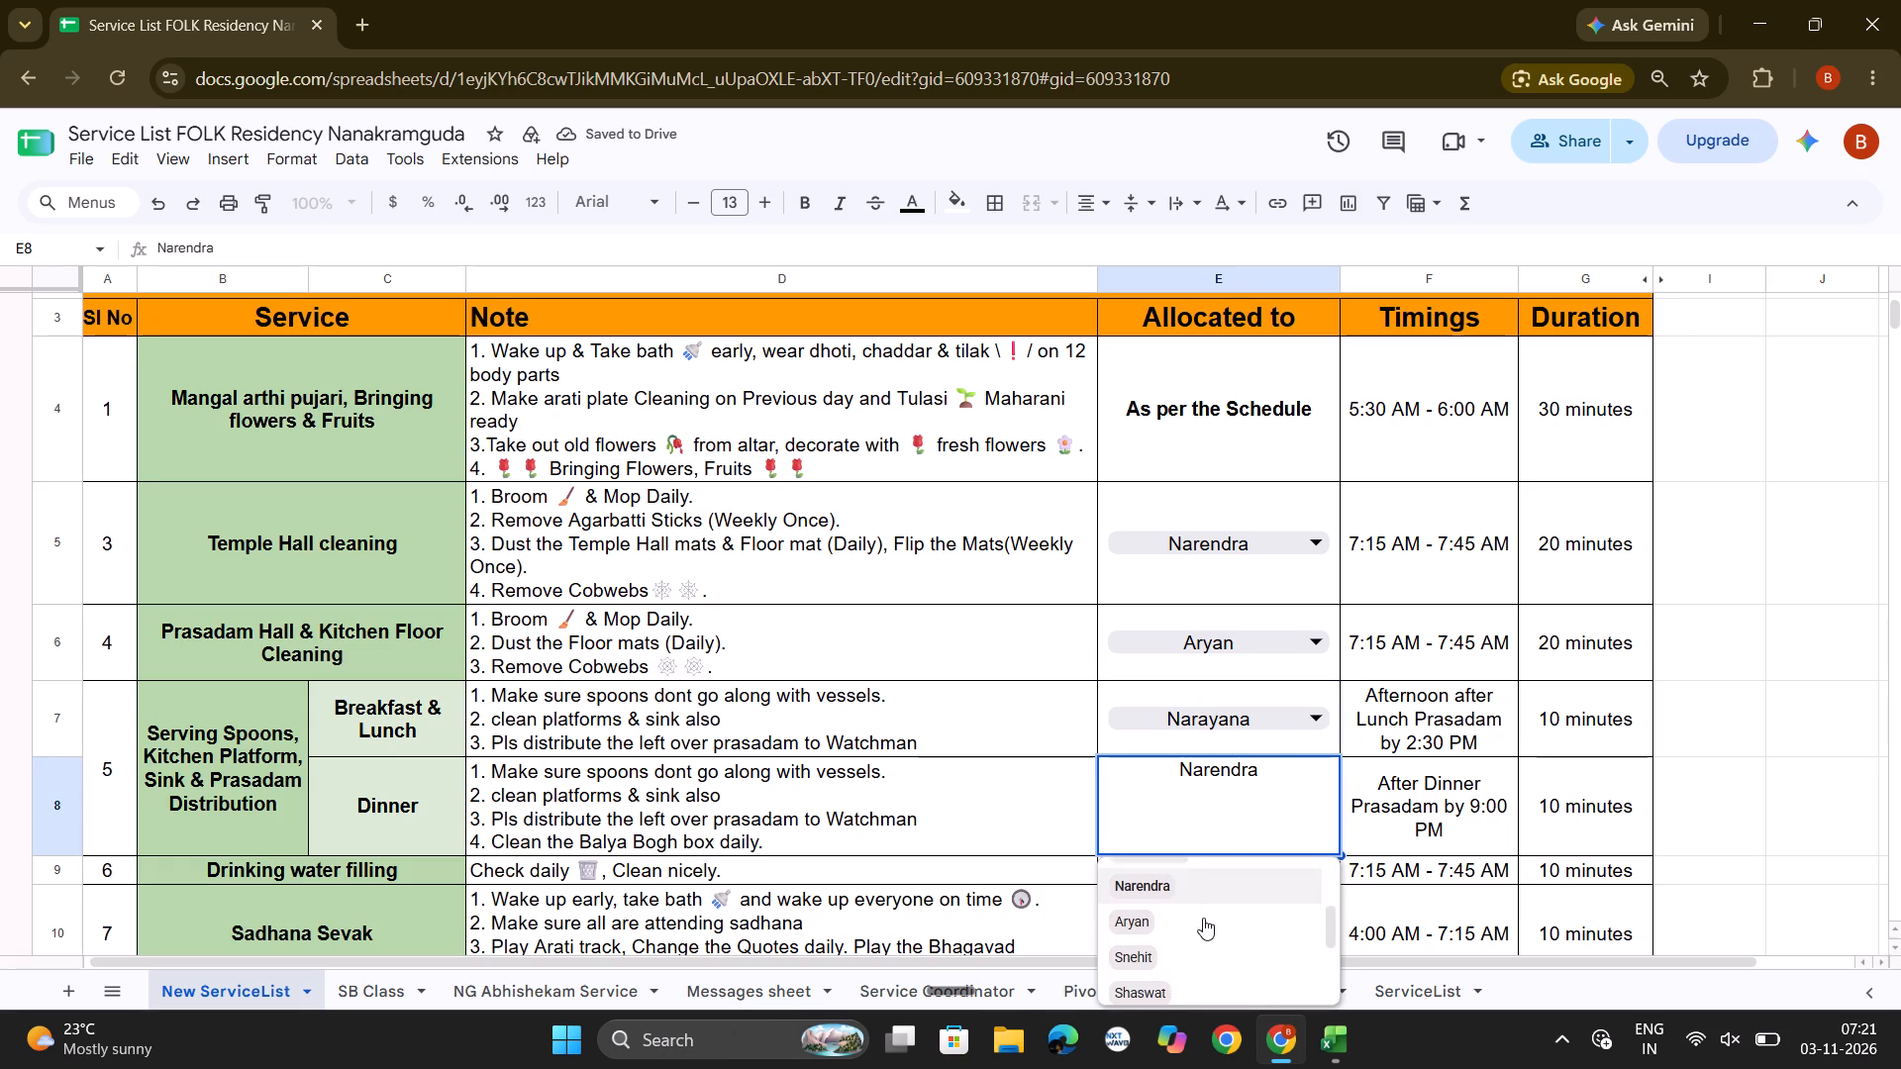
scroll(1203, 918, down, 3)
click(1177, 952)
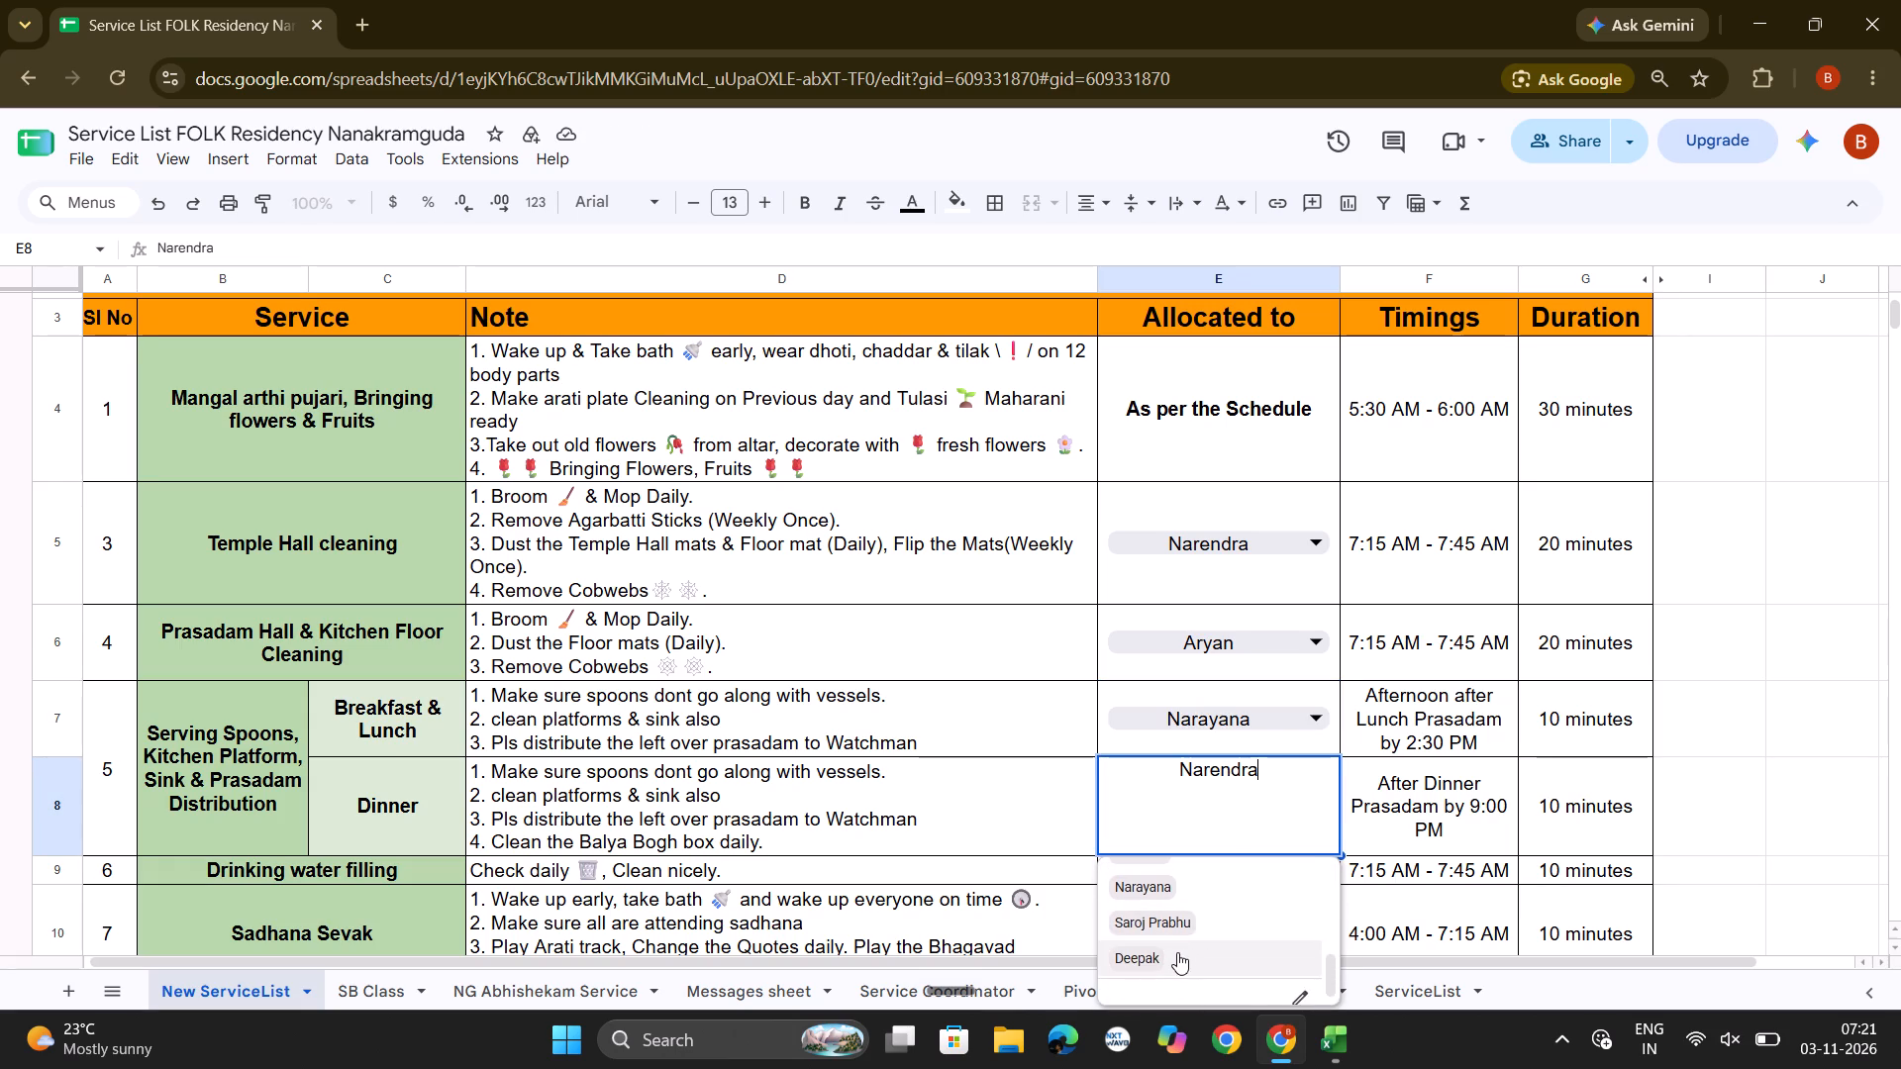
Allocate Drinking water filling to Shaswat in E9 of the New ServiceList sheet.
scroll(1051, 841, down, 2)
click(1262, 623)
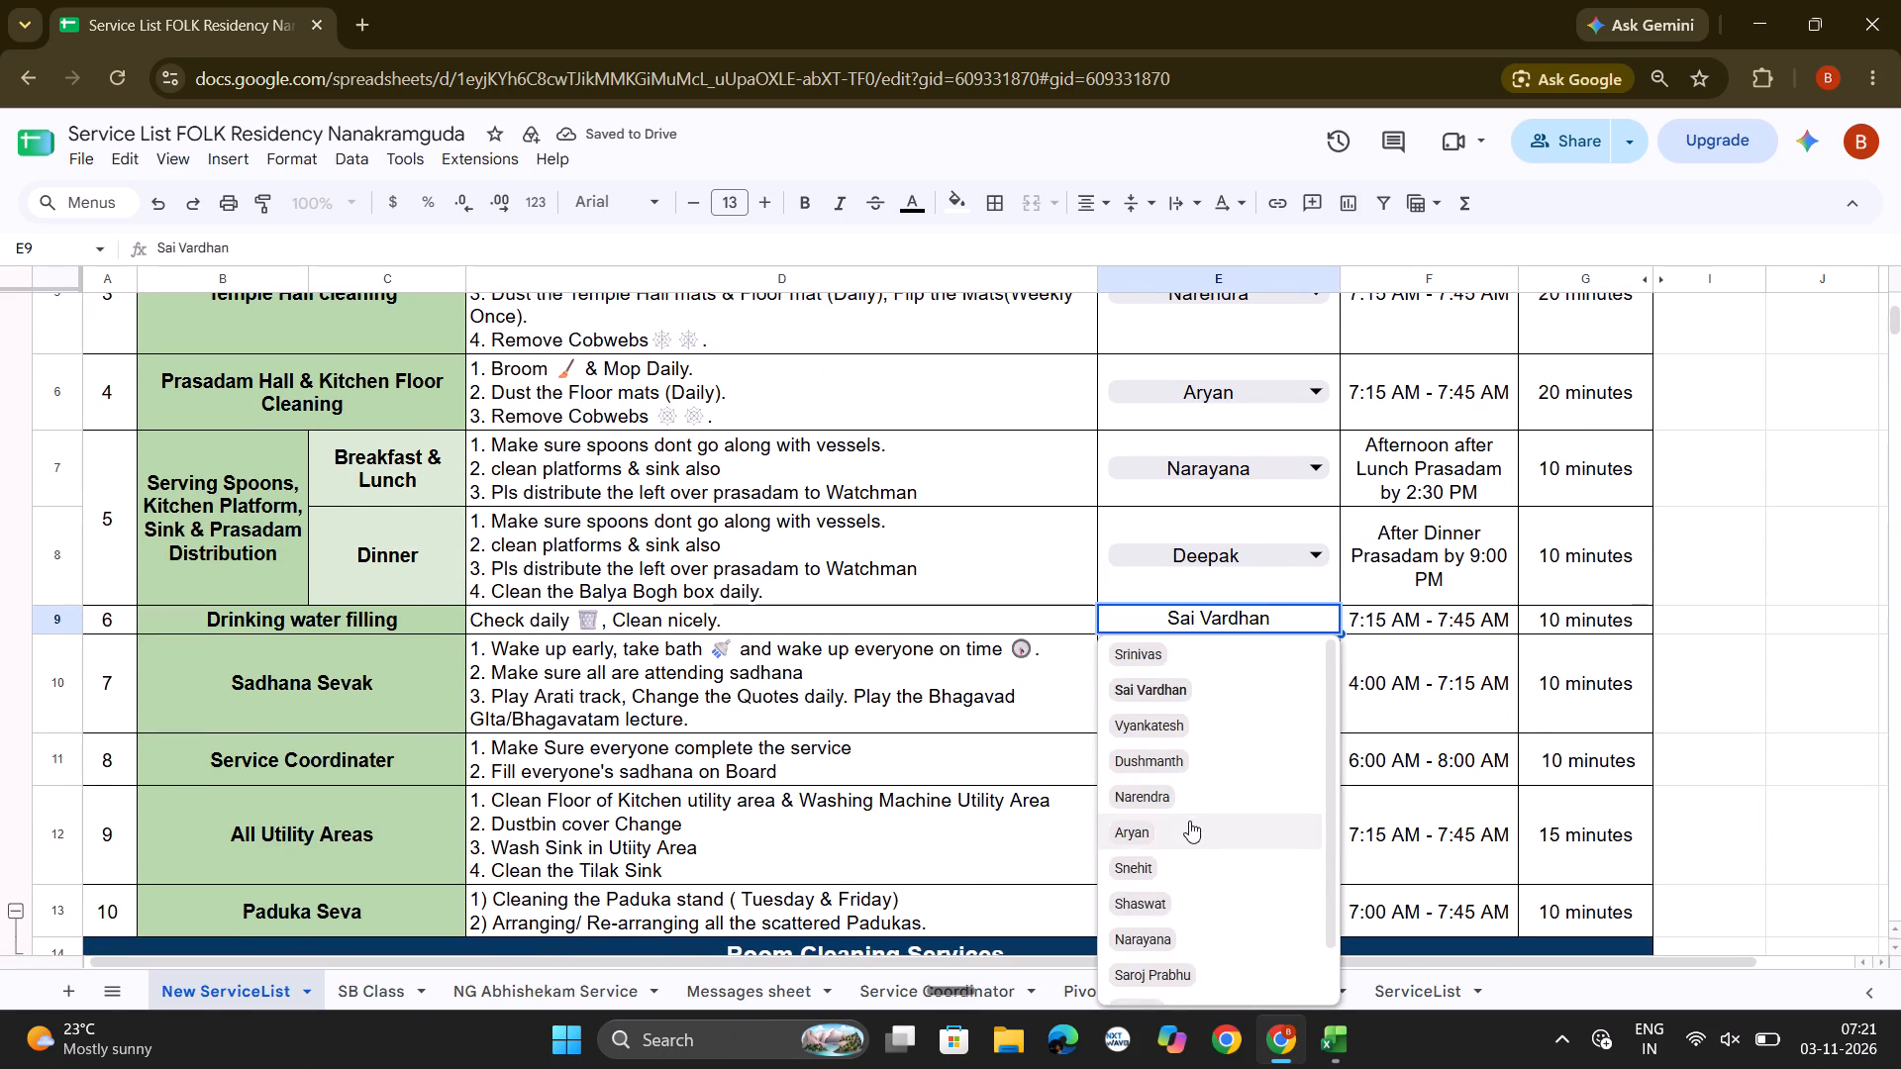
click(1182, 891)
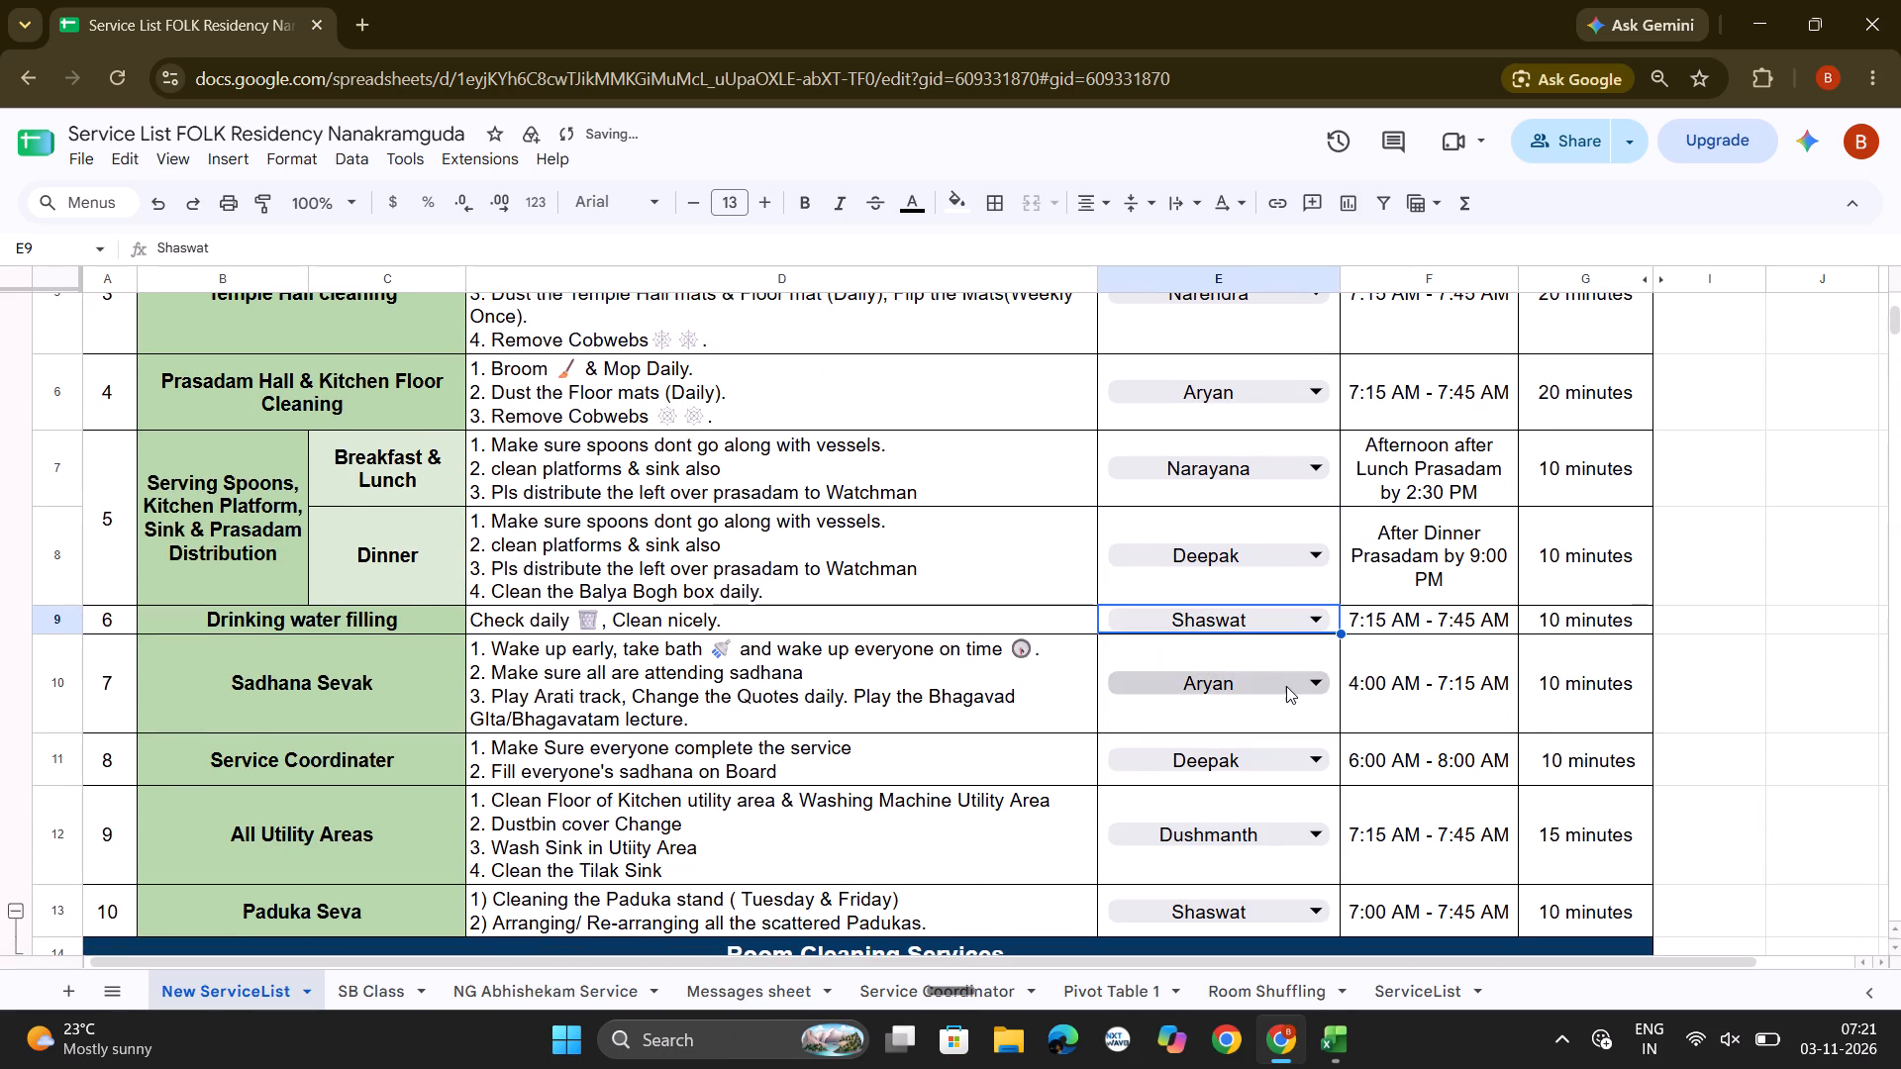
Allocate the Sadhana Sevak service to Narayana in E10 of the New ServiceList sheet.
drag(1286, 686, 1221, 882)
scroll(1221, 882, down, 1)
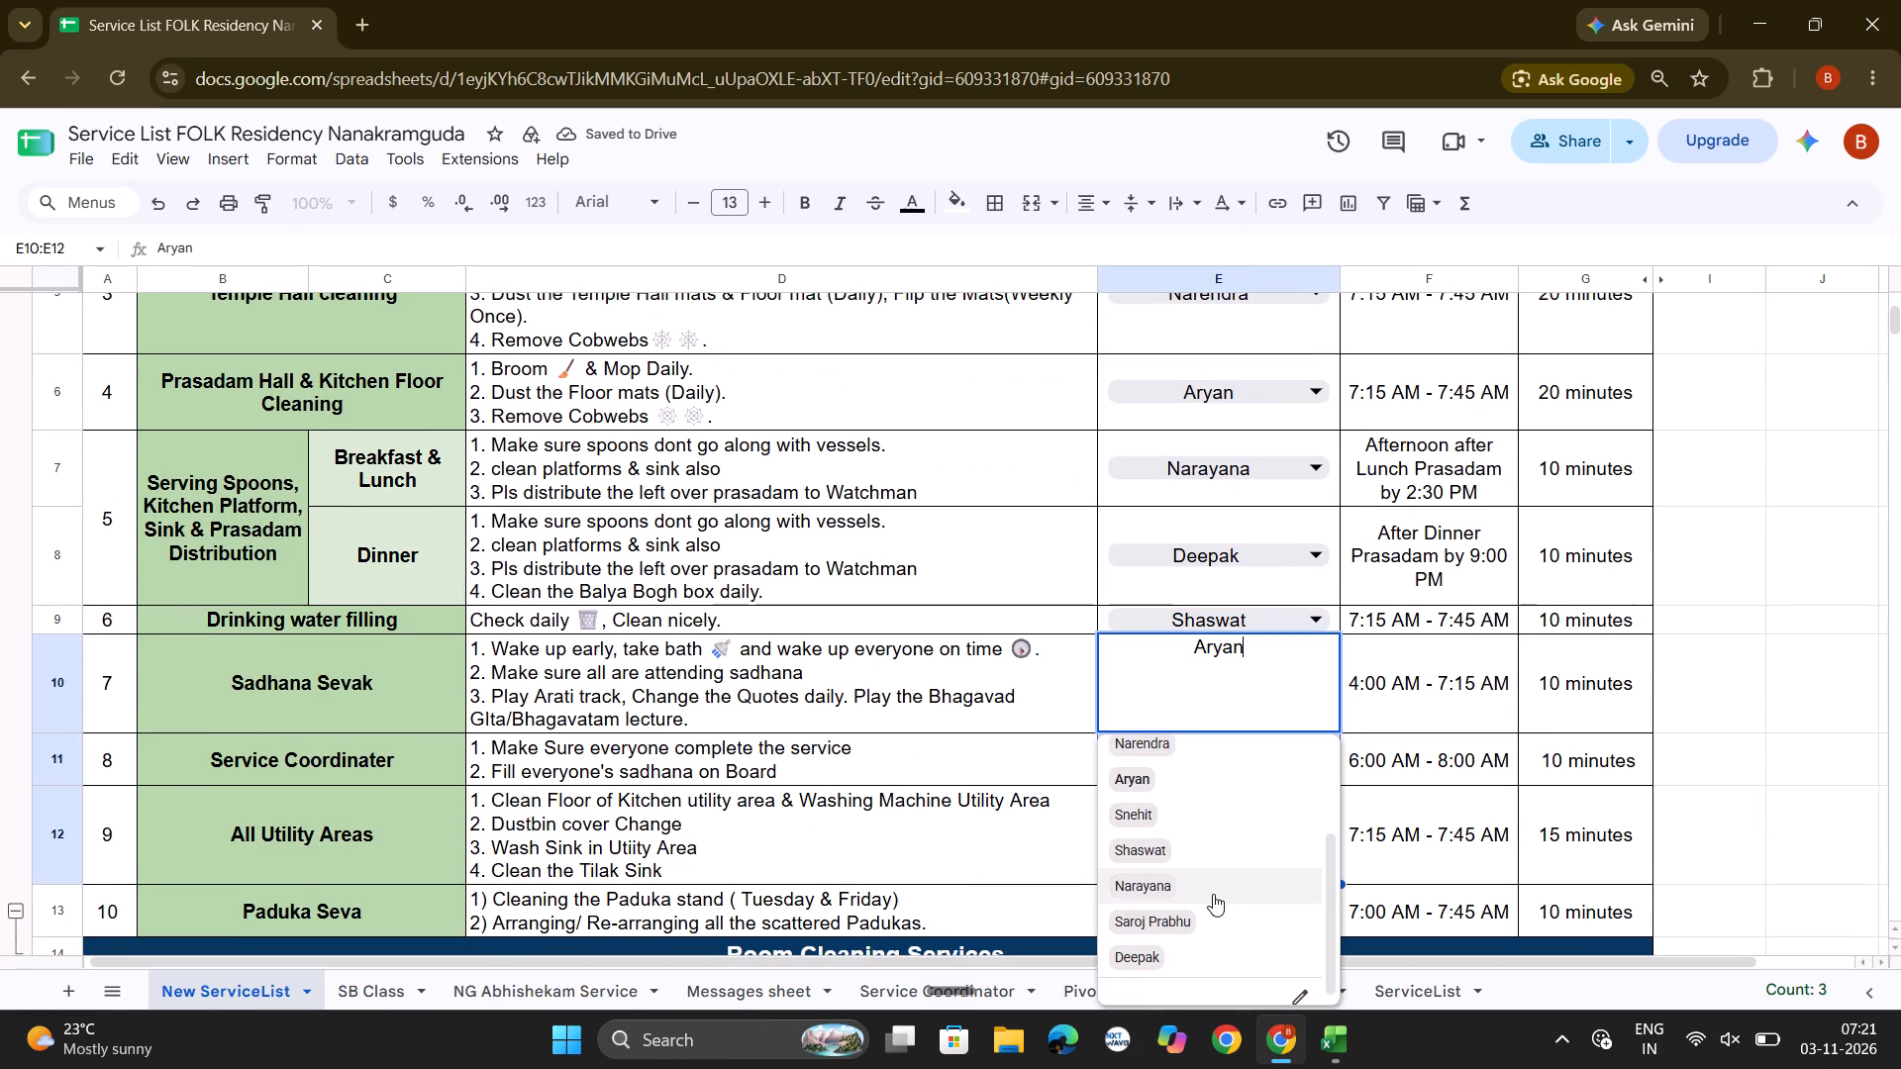
click(1213, 894)
Allocate the Service Coordinater role to Vyankatesh in E11 of the New ServiceList sheet.
click(1250, 762)
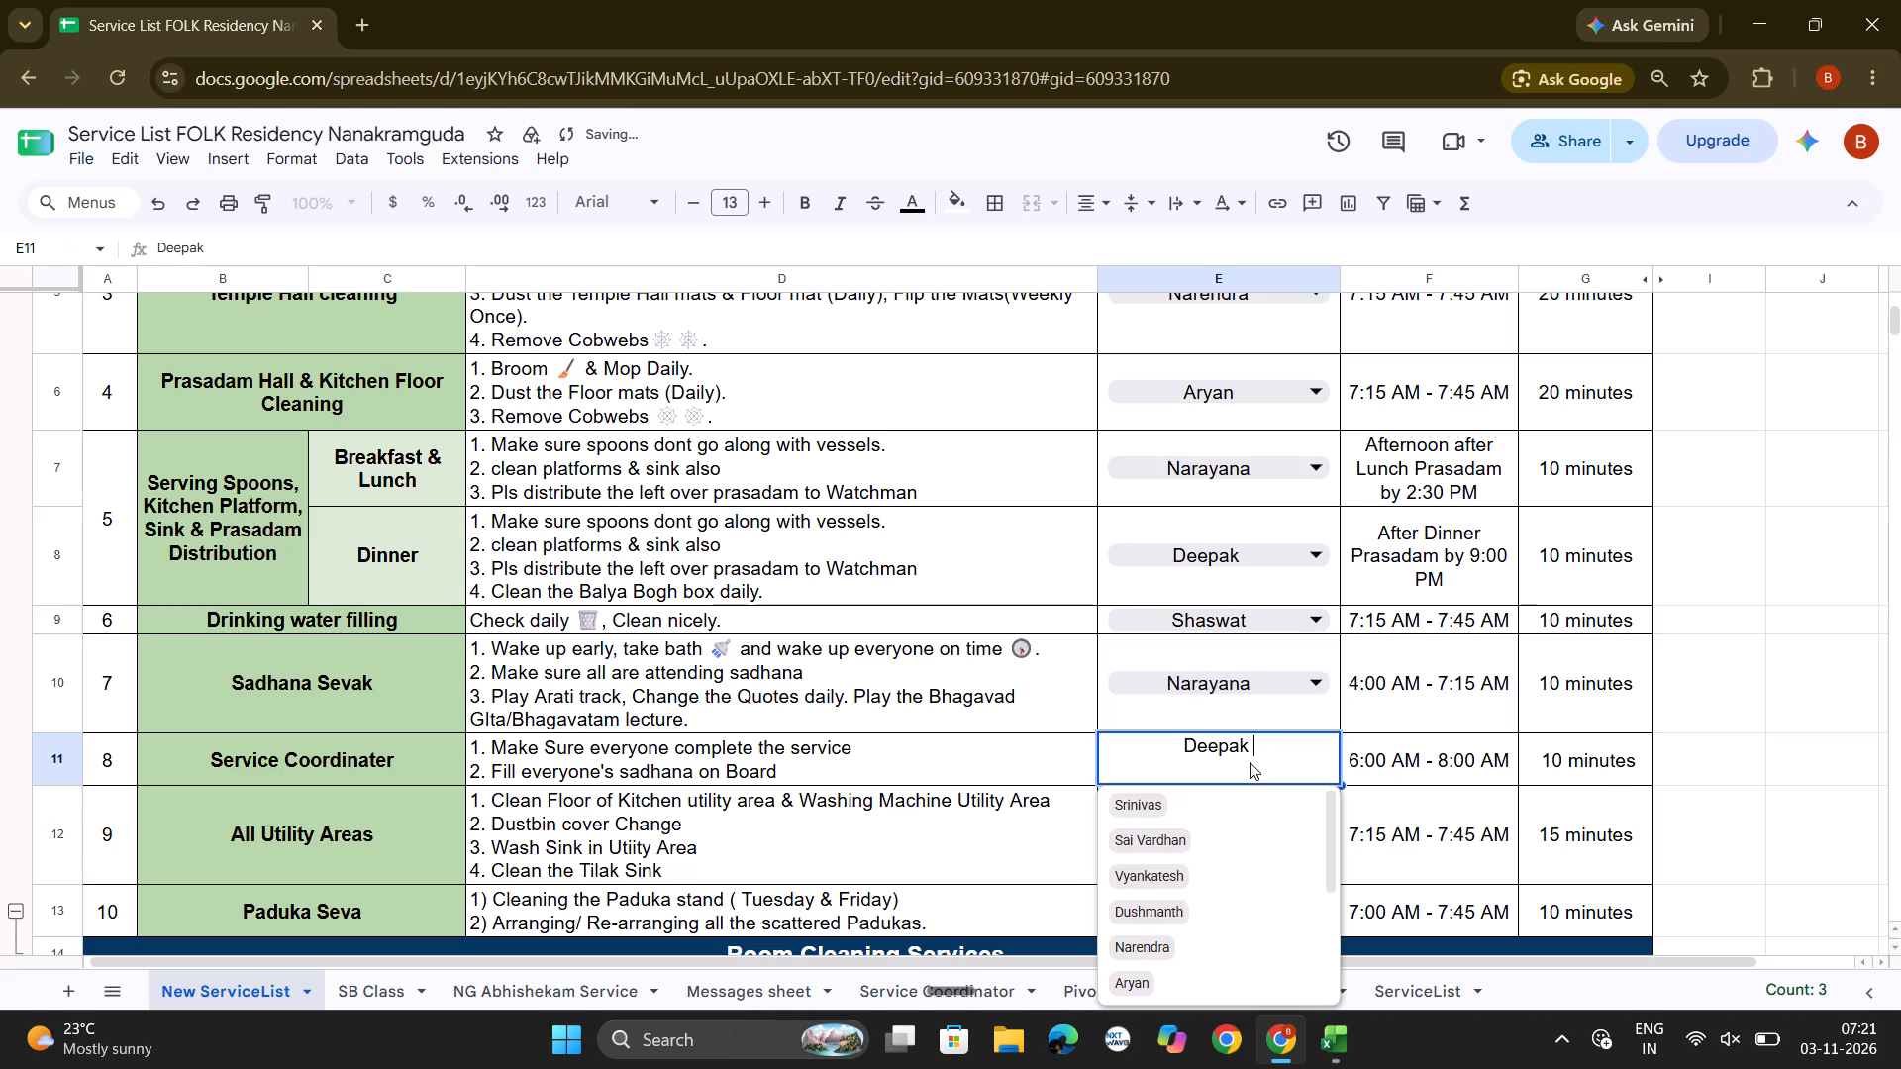
click(1226, 868)
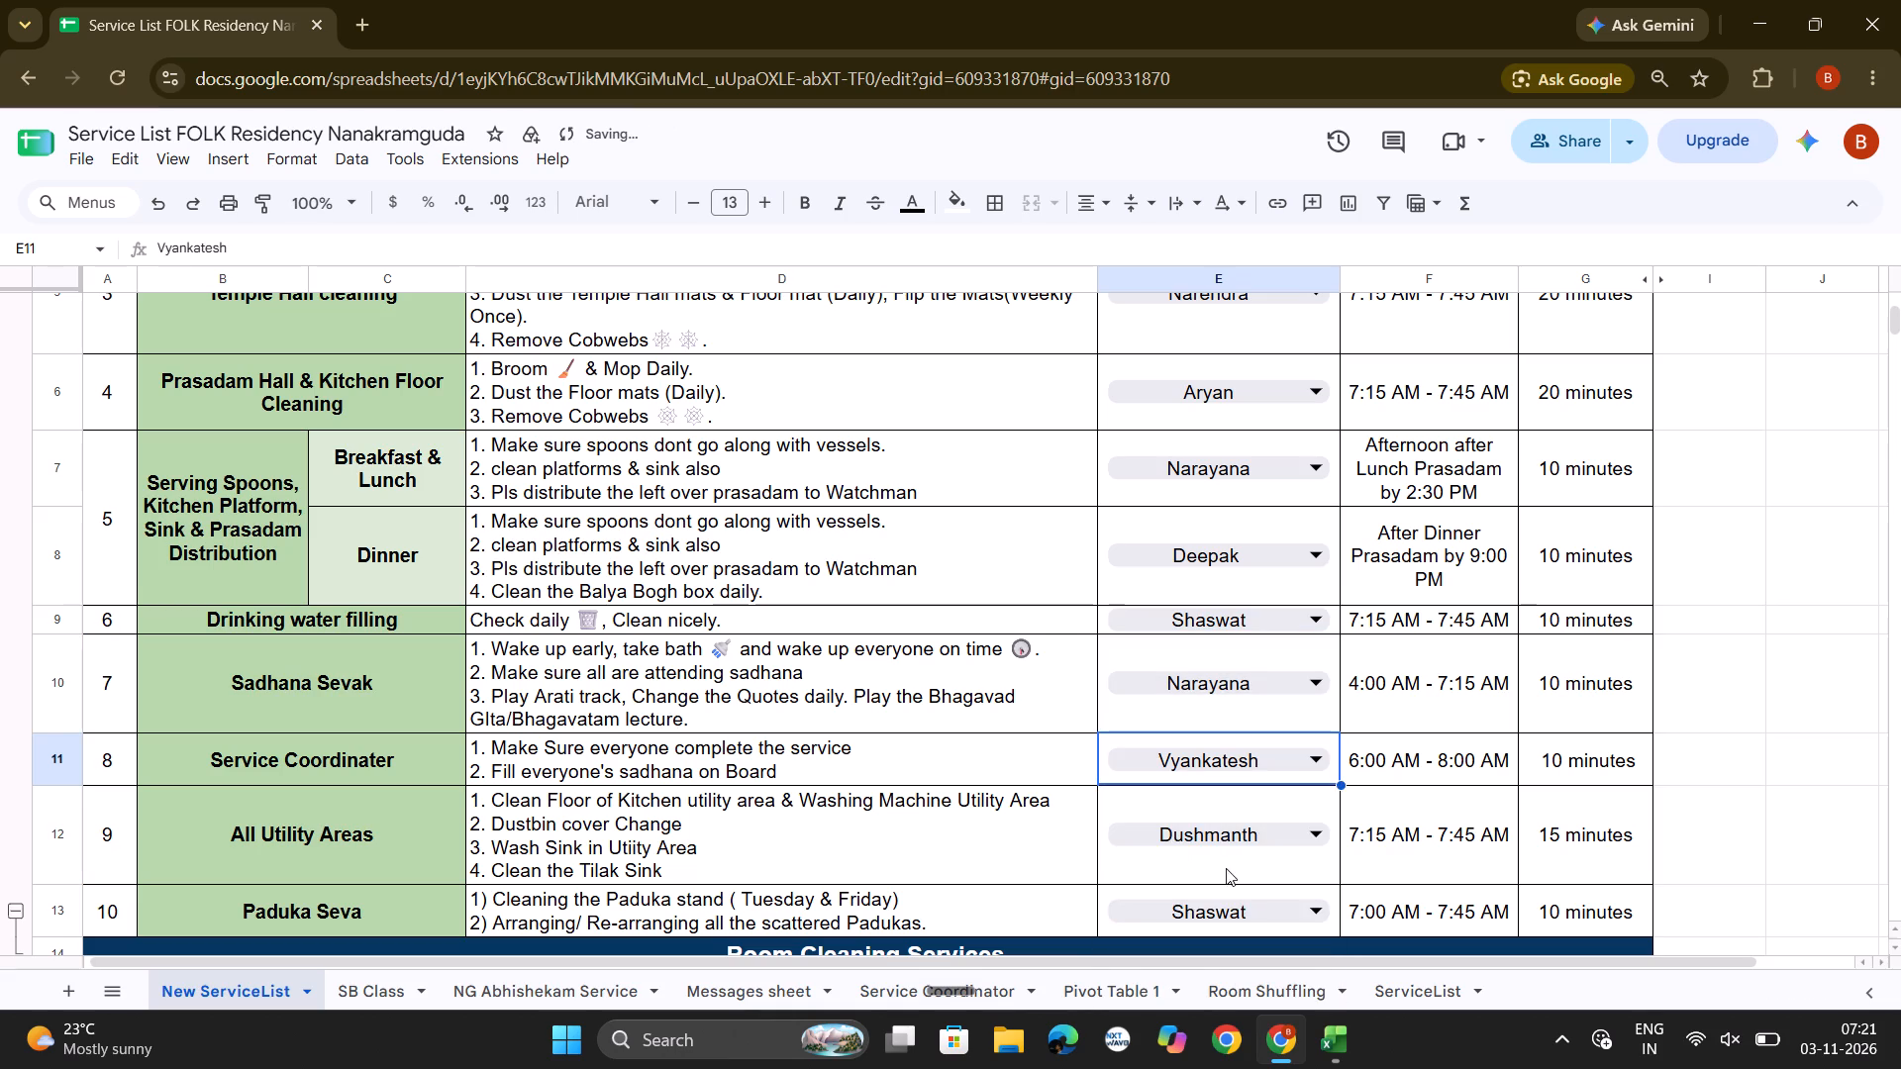
click(1260, 826)
scroll(1225, 923, down, 1)
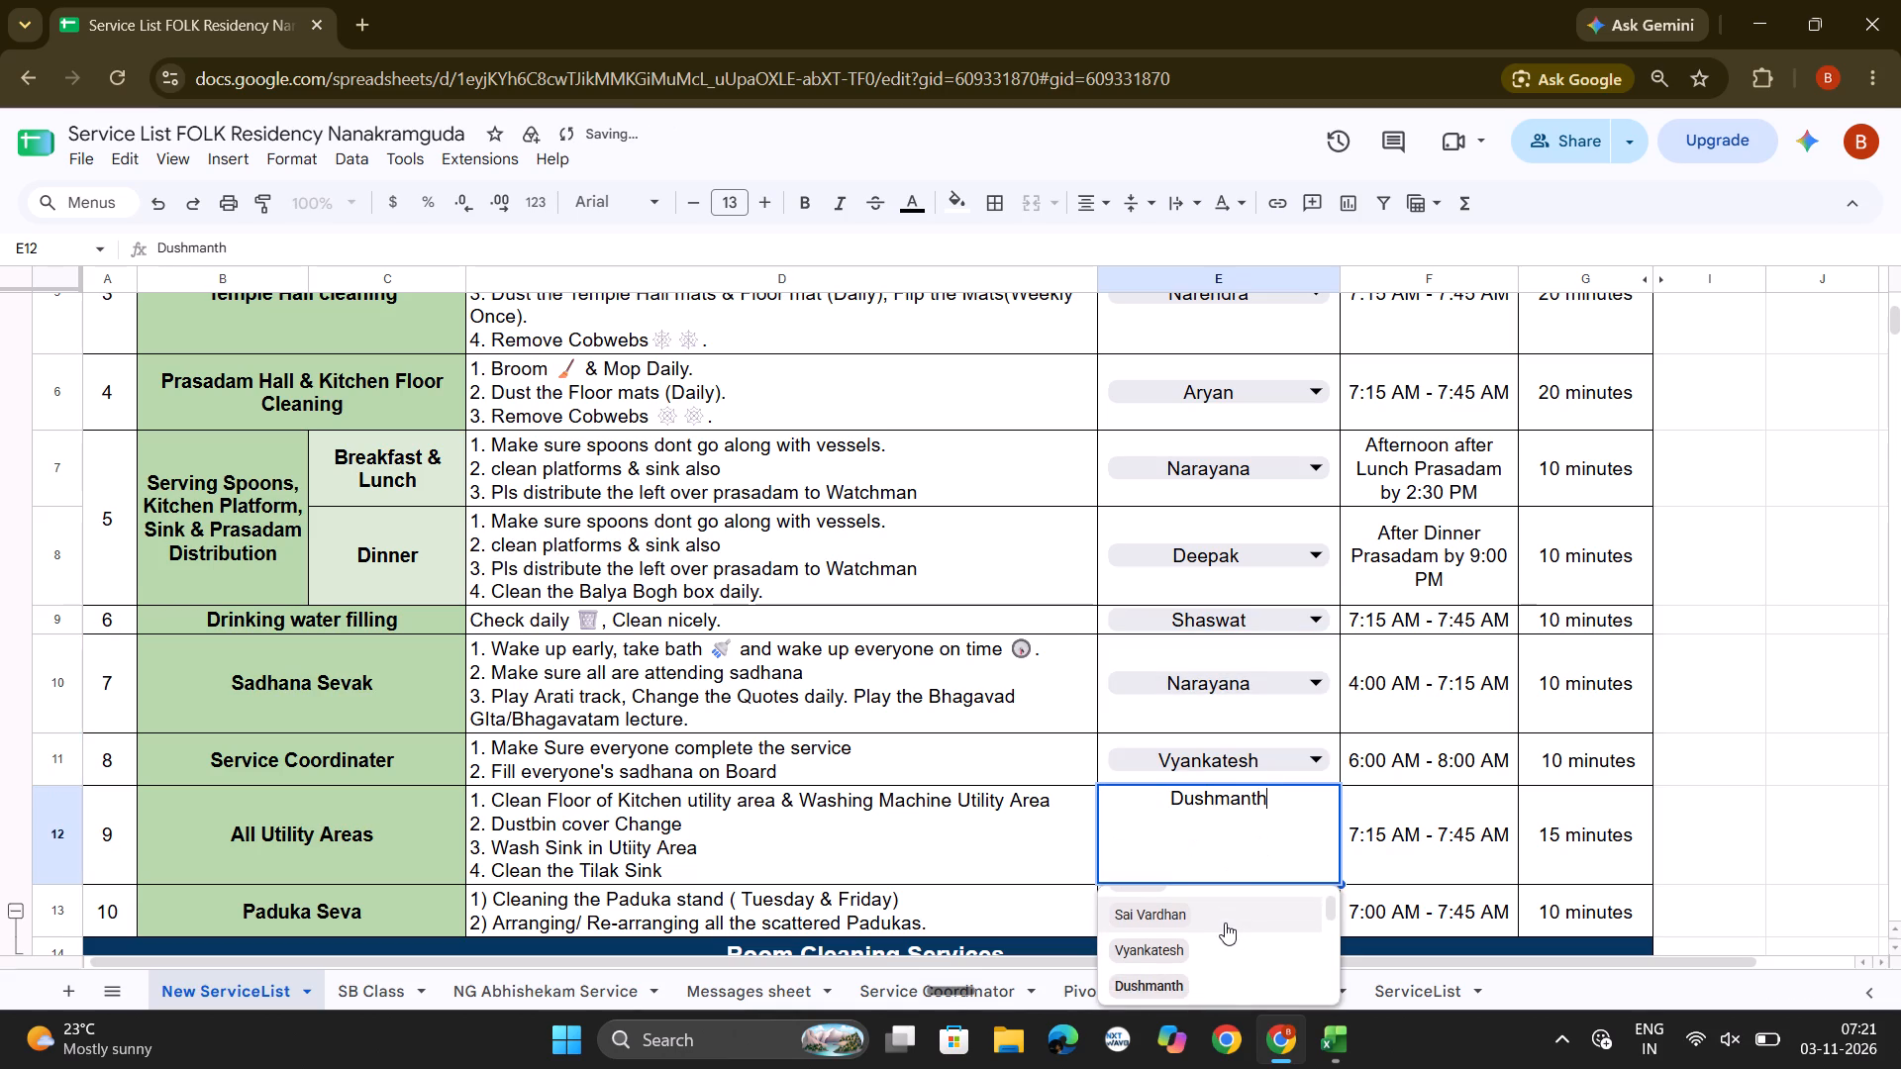
click(1228, 922)
Allocate the Paduka Seva service to Deepak in E13 of the New ServiceList sheet.
scroll(1228, 922, down, 1)
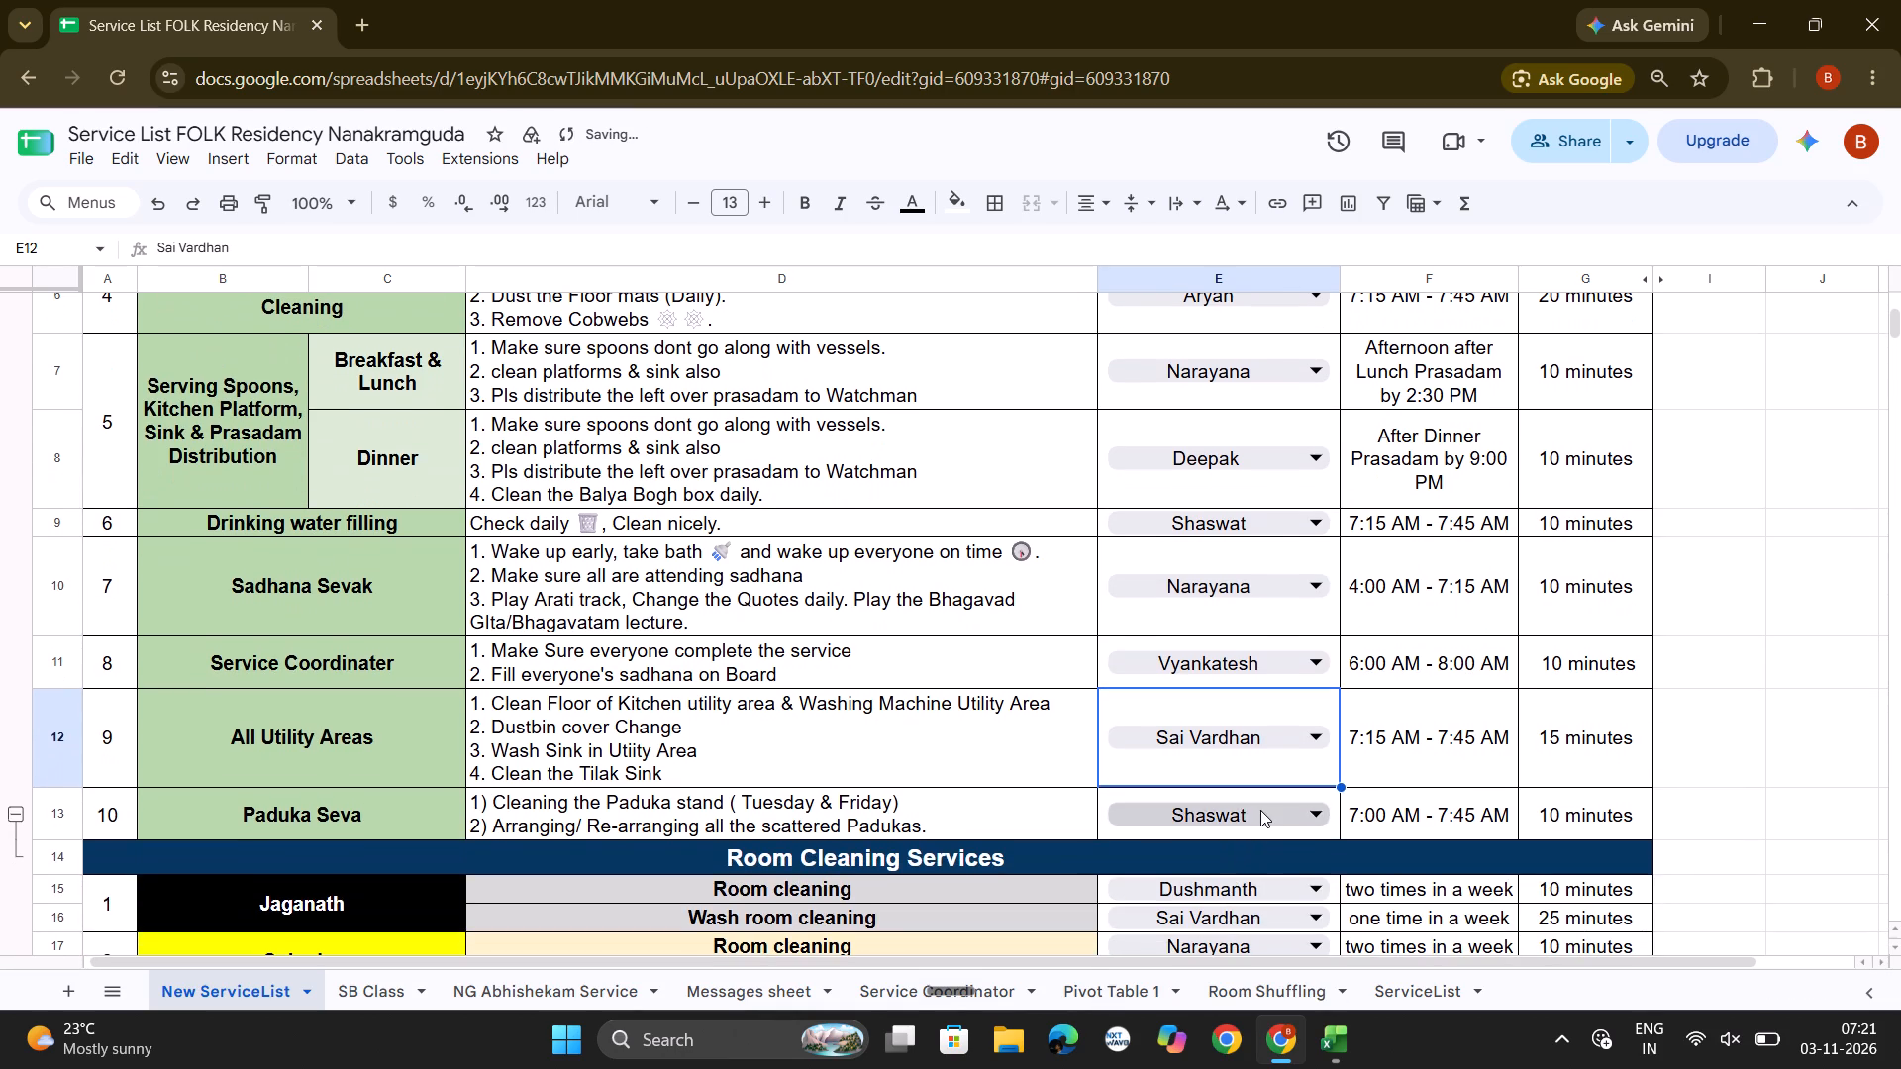
drag(1260, 810, 1218, 930)
scroll(1218, 930, down, 2)
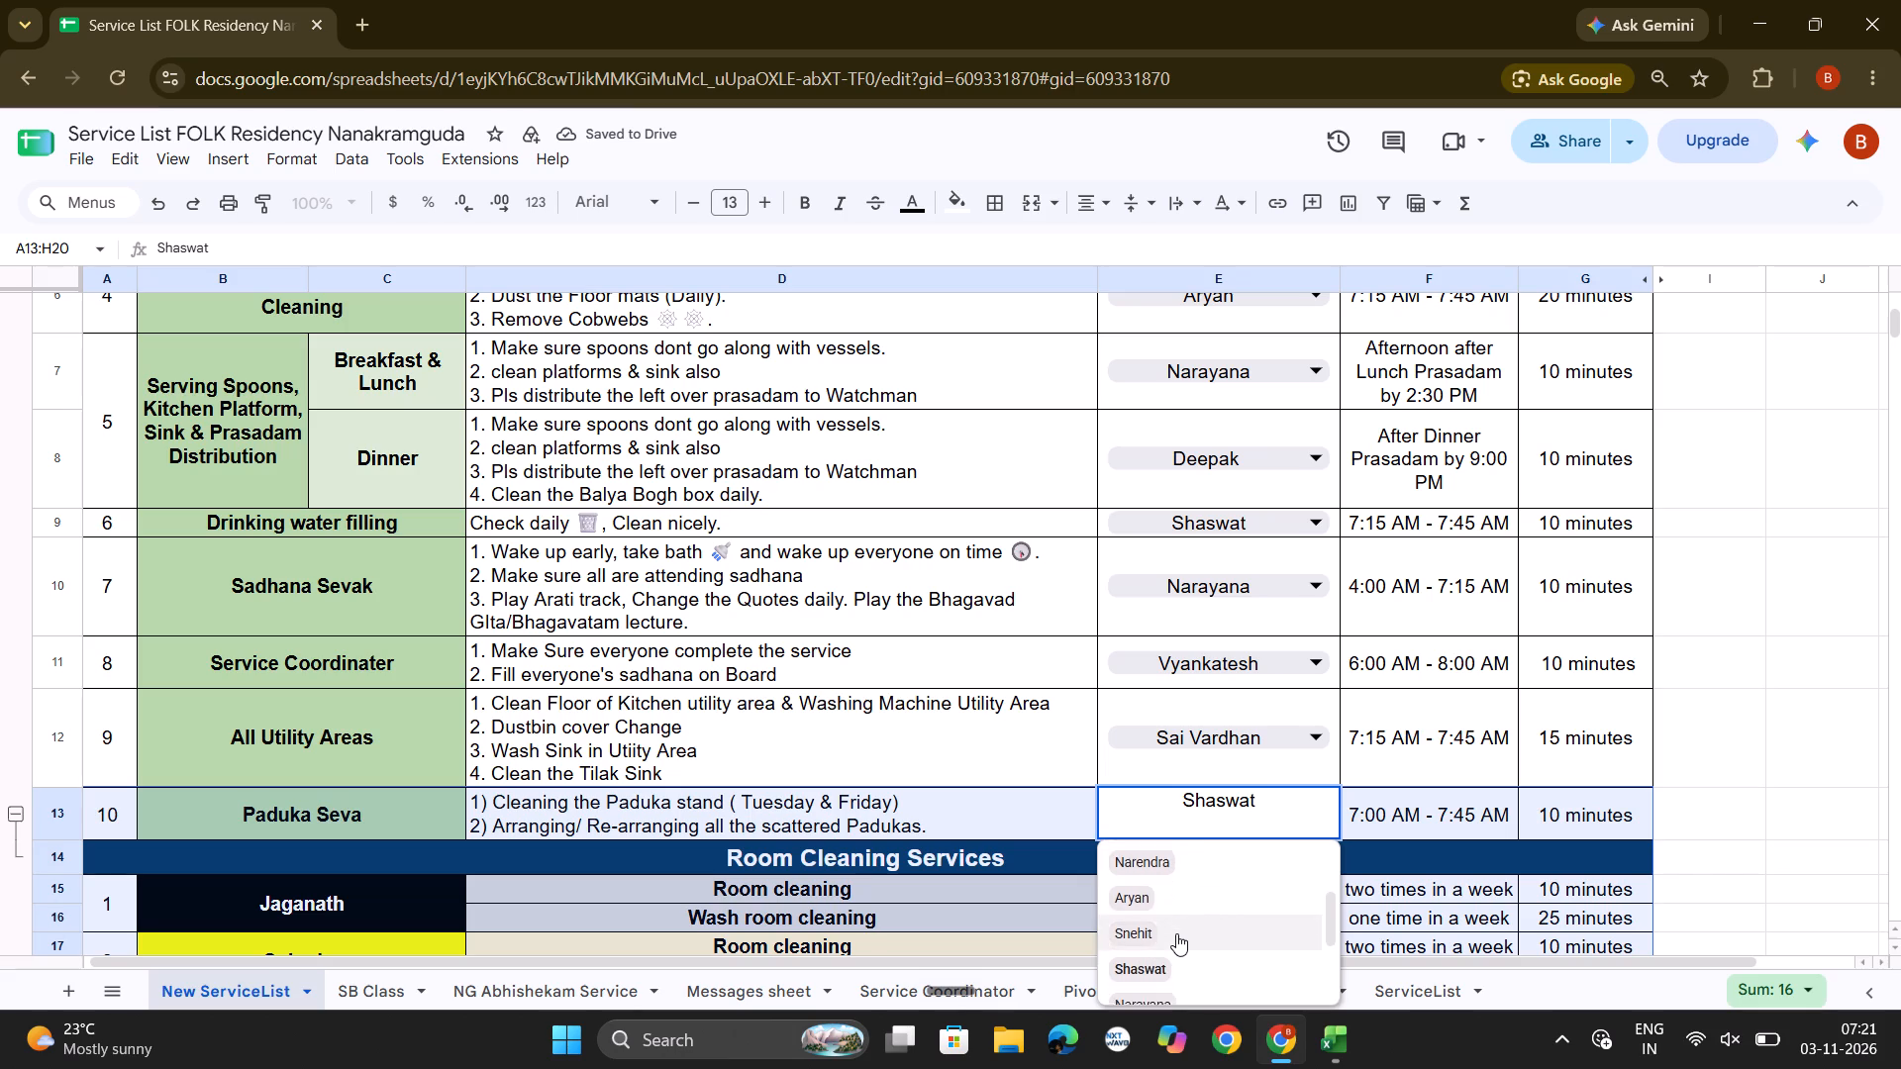
scroll(1176, 933, down, 1)
click(1170, 933)
click(973, 794)
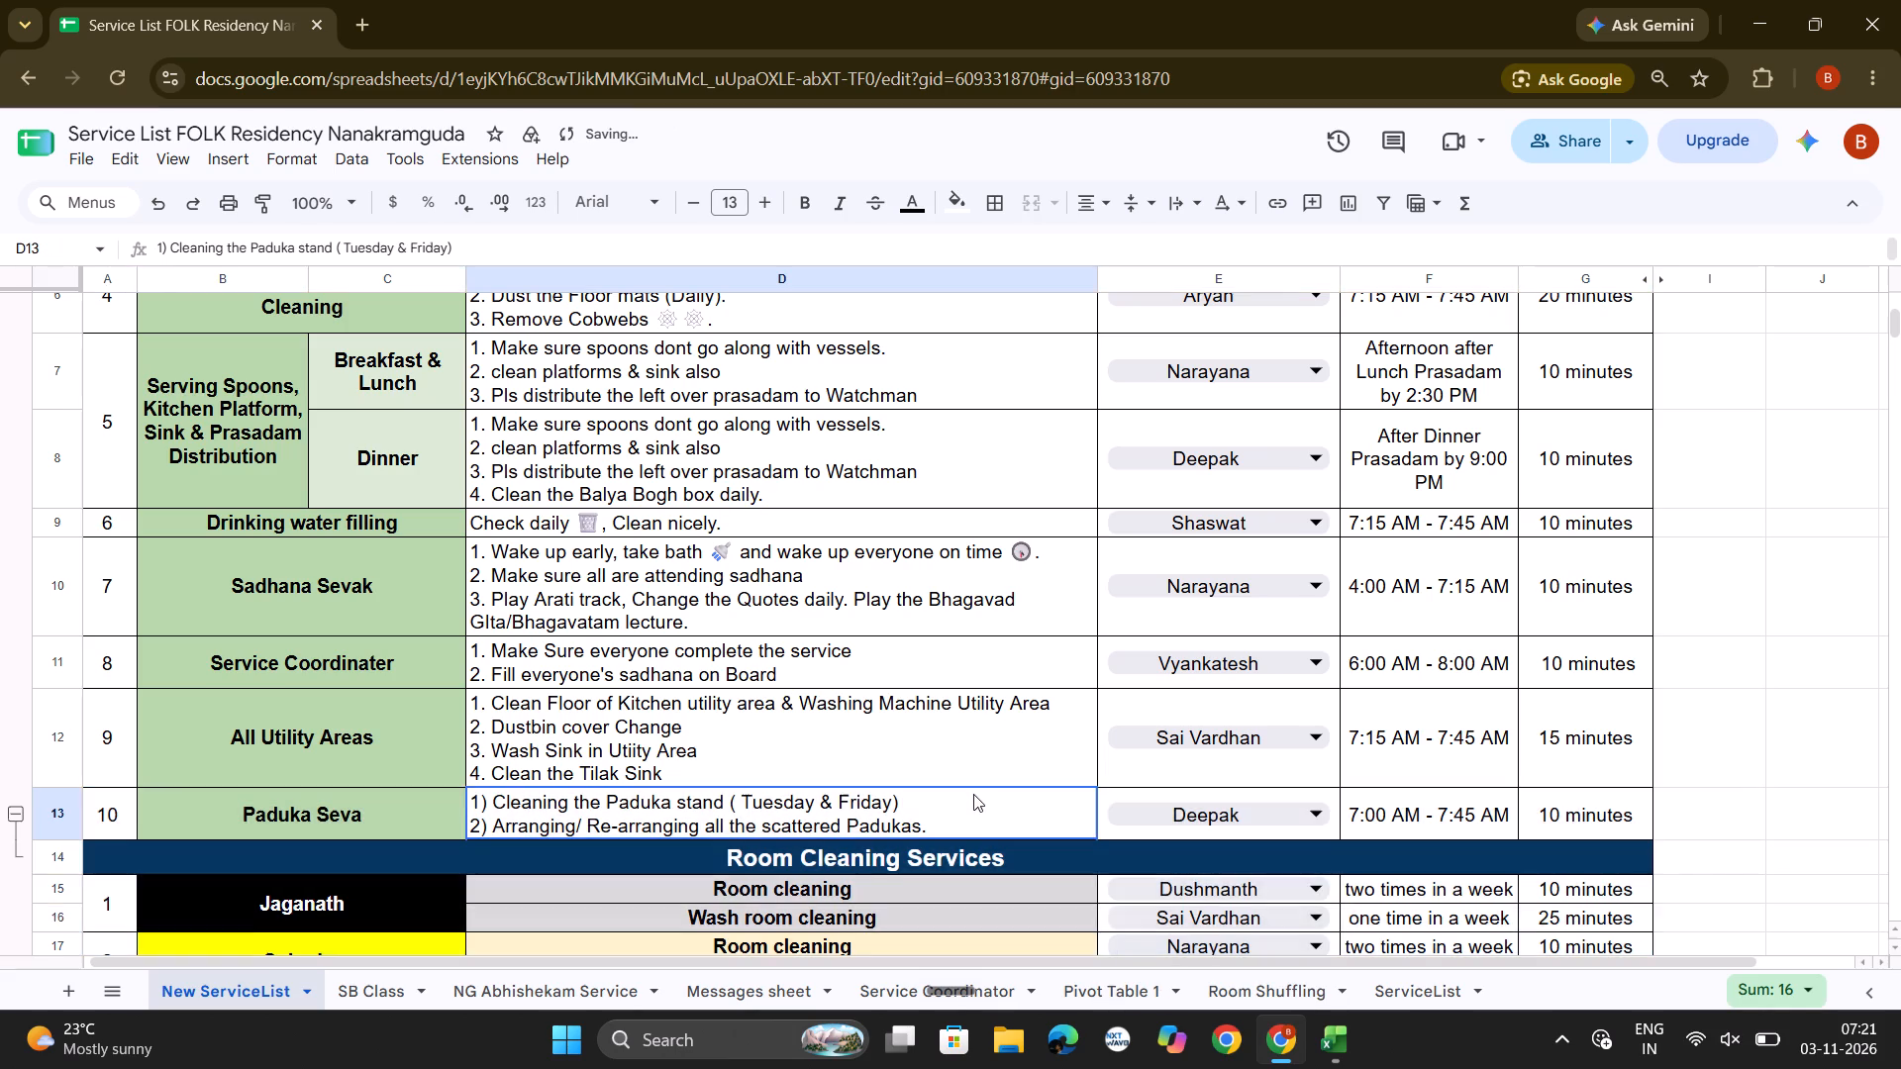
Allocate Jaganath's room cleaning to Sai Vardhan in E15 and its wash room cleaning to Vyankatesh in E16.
scroll(973, 794, down, 2)
click(1293, 667)
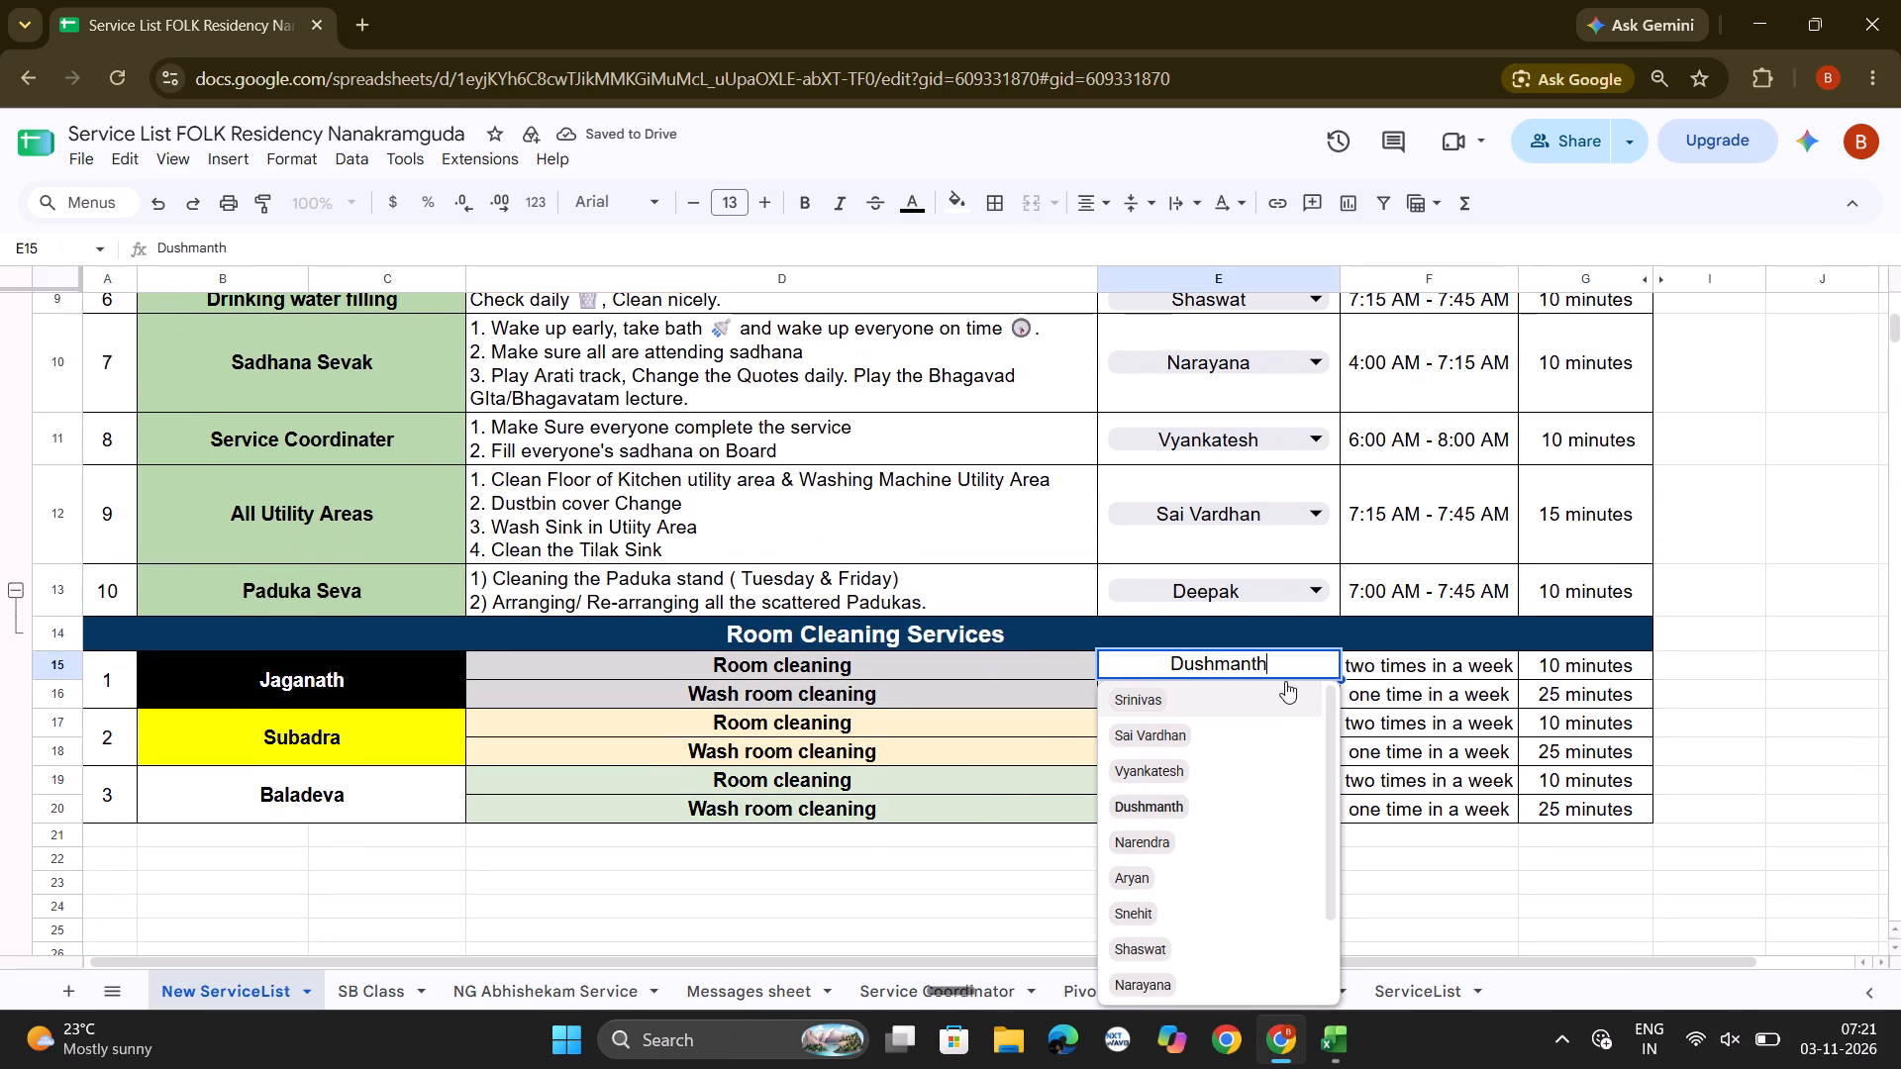
click(1243, 727)
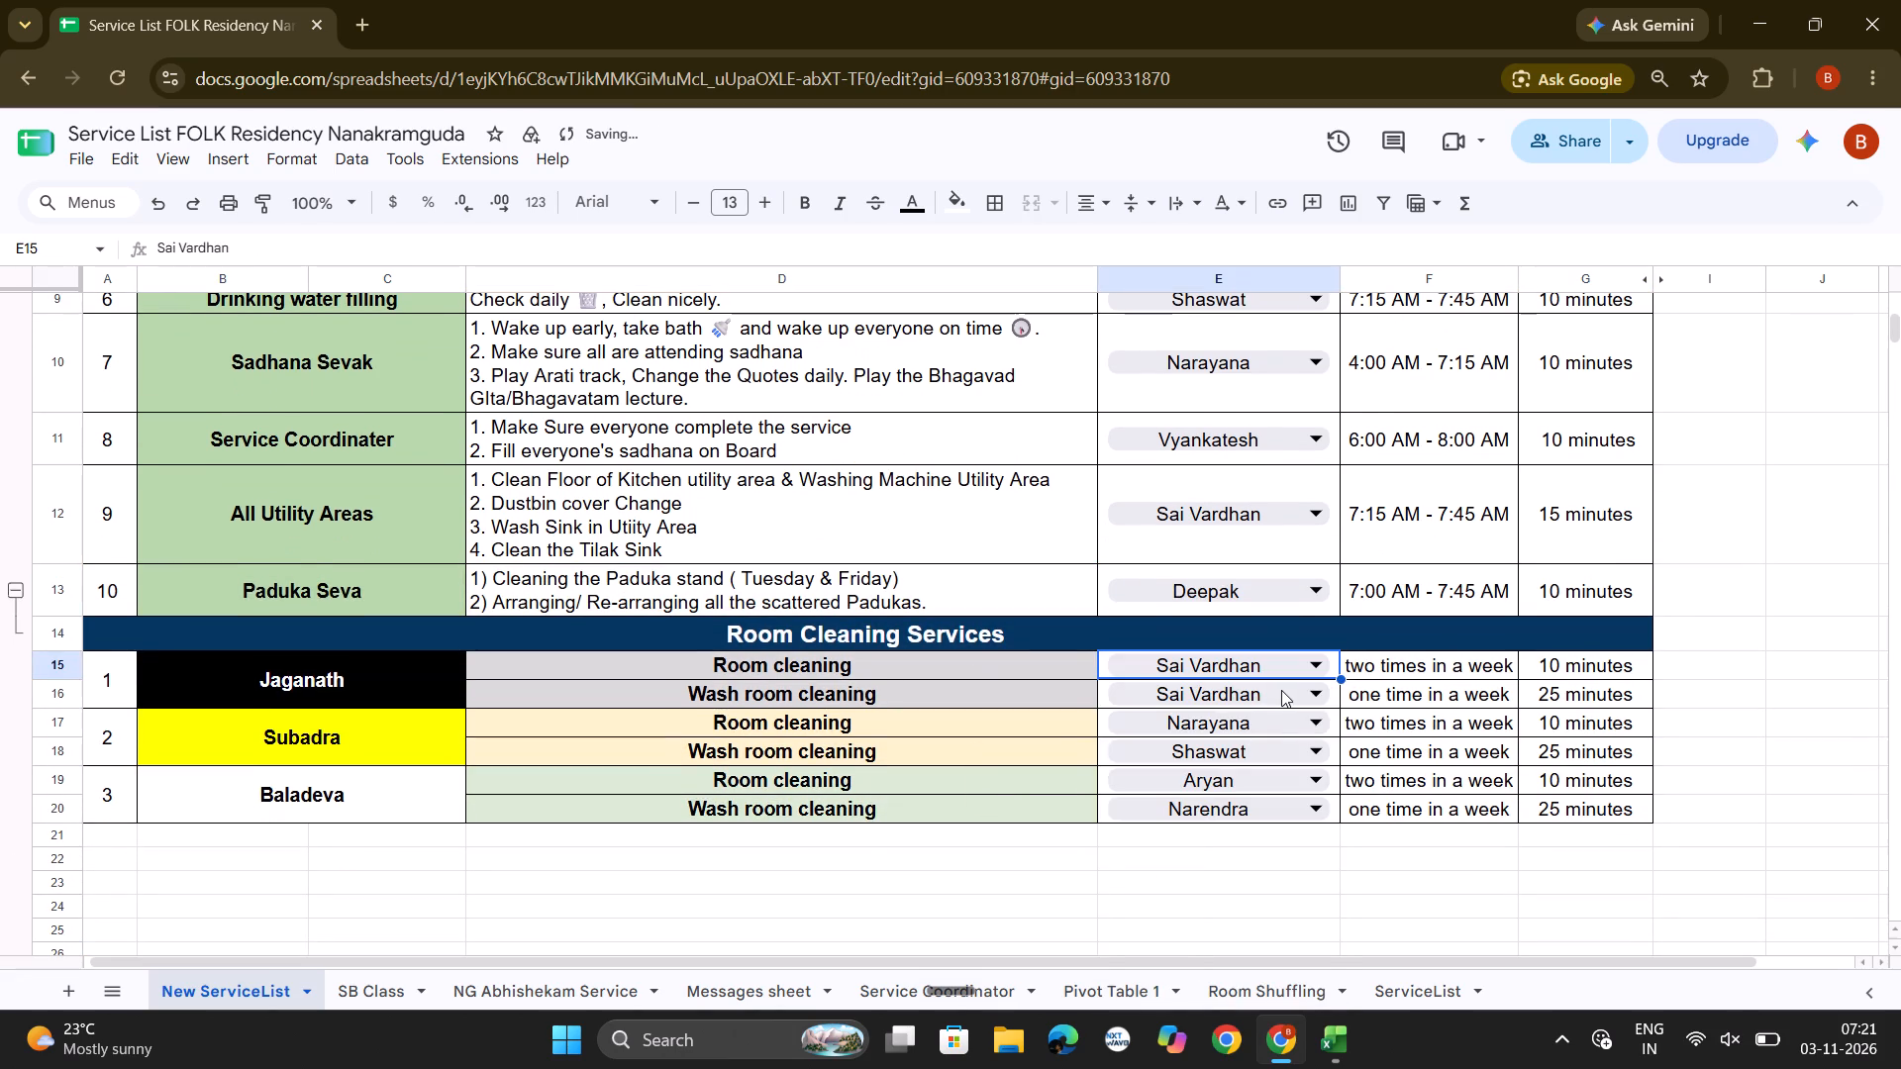
drag(1281, 690, 1246, 790)
click(1246, 790)
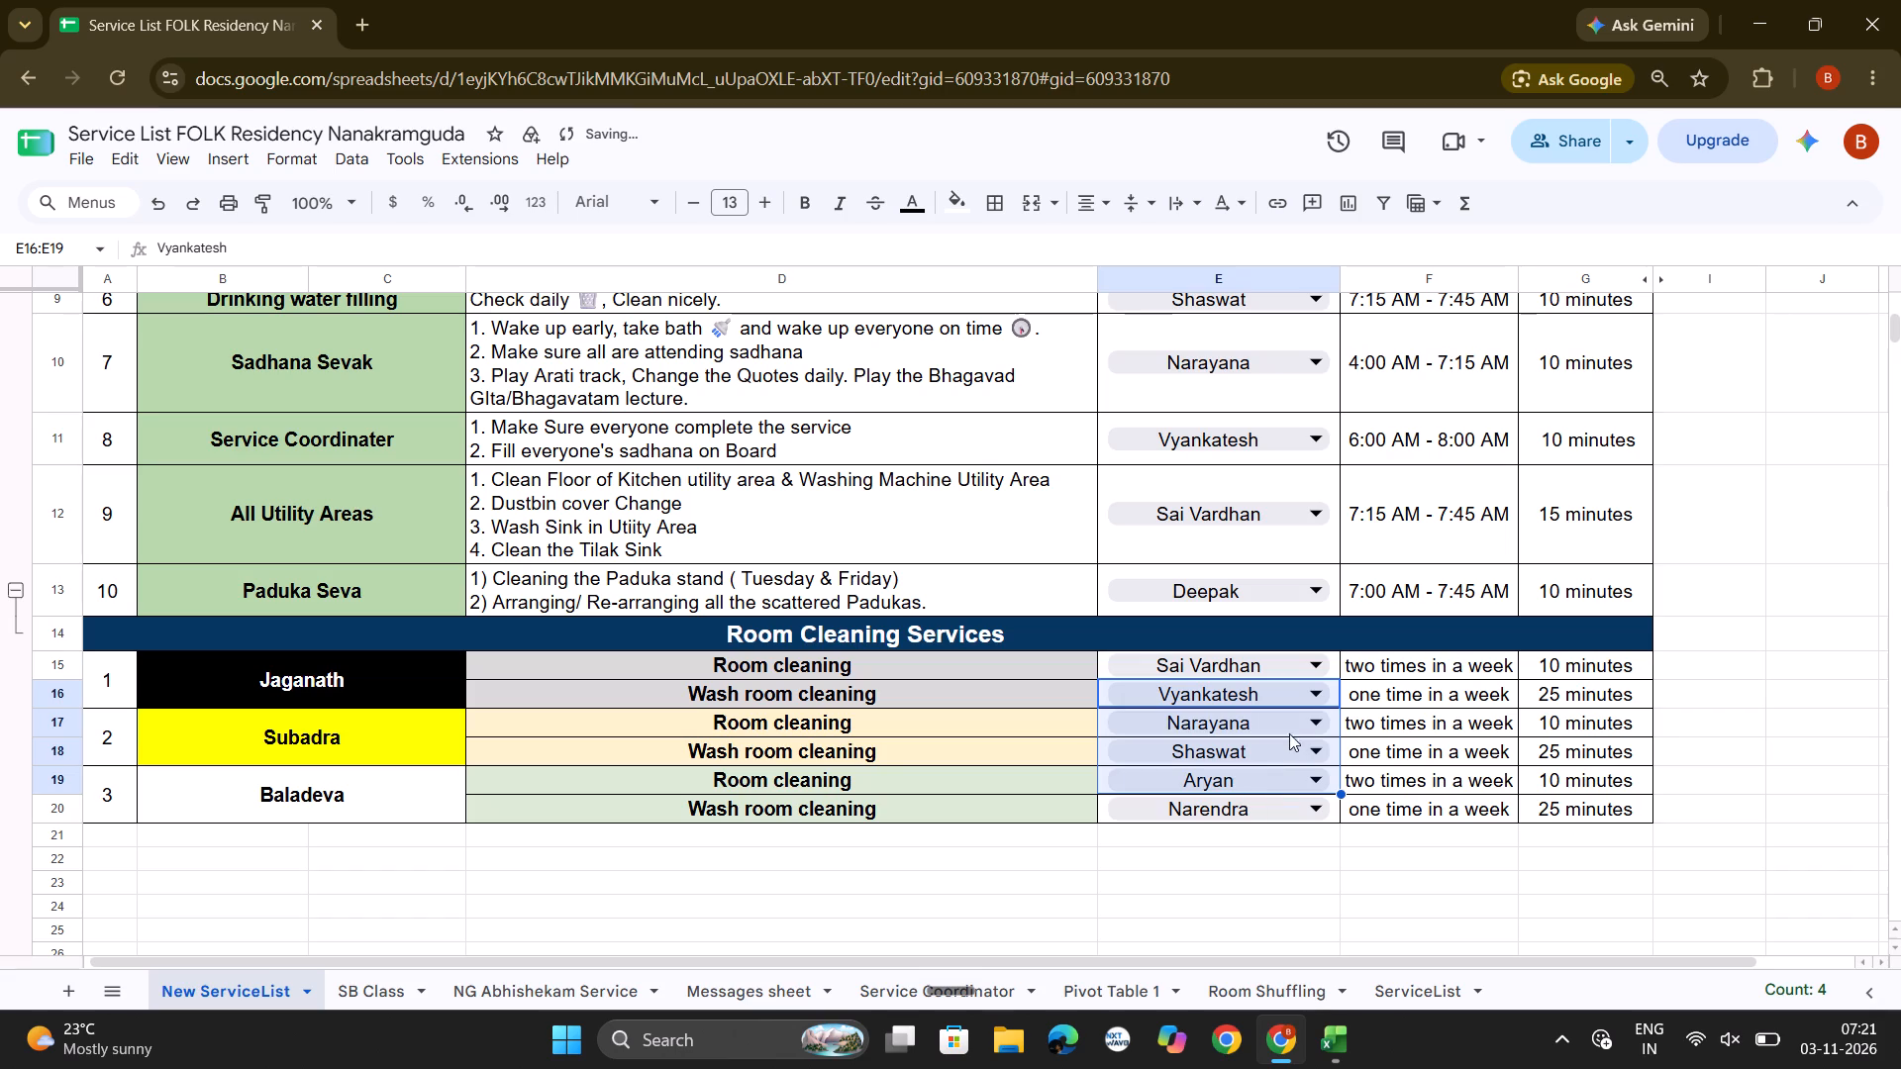
Allocate Subadra's room cleaning to Shaswat in E17 and its wash room cleaning to Narayana in E18.
click(1297, 713)
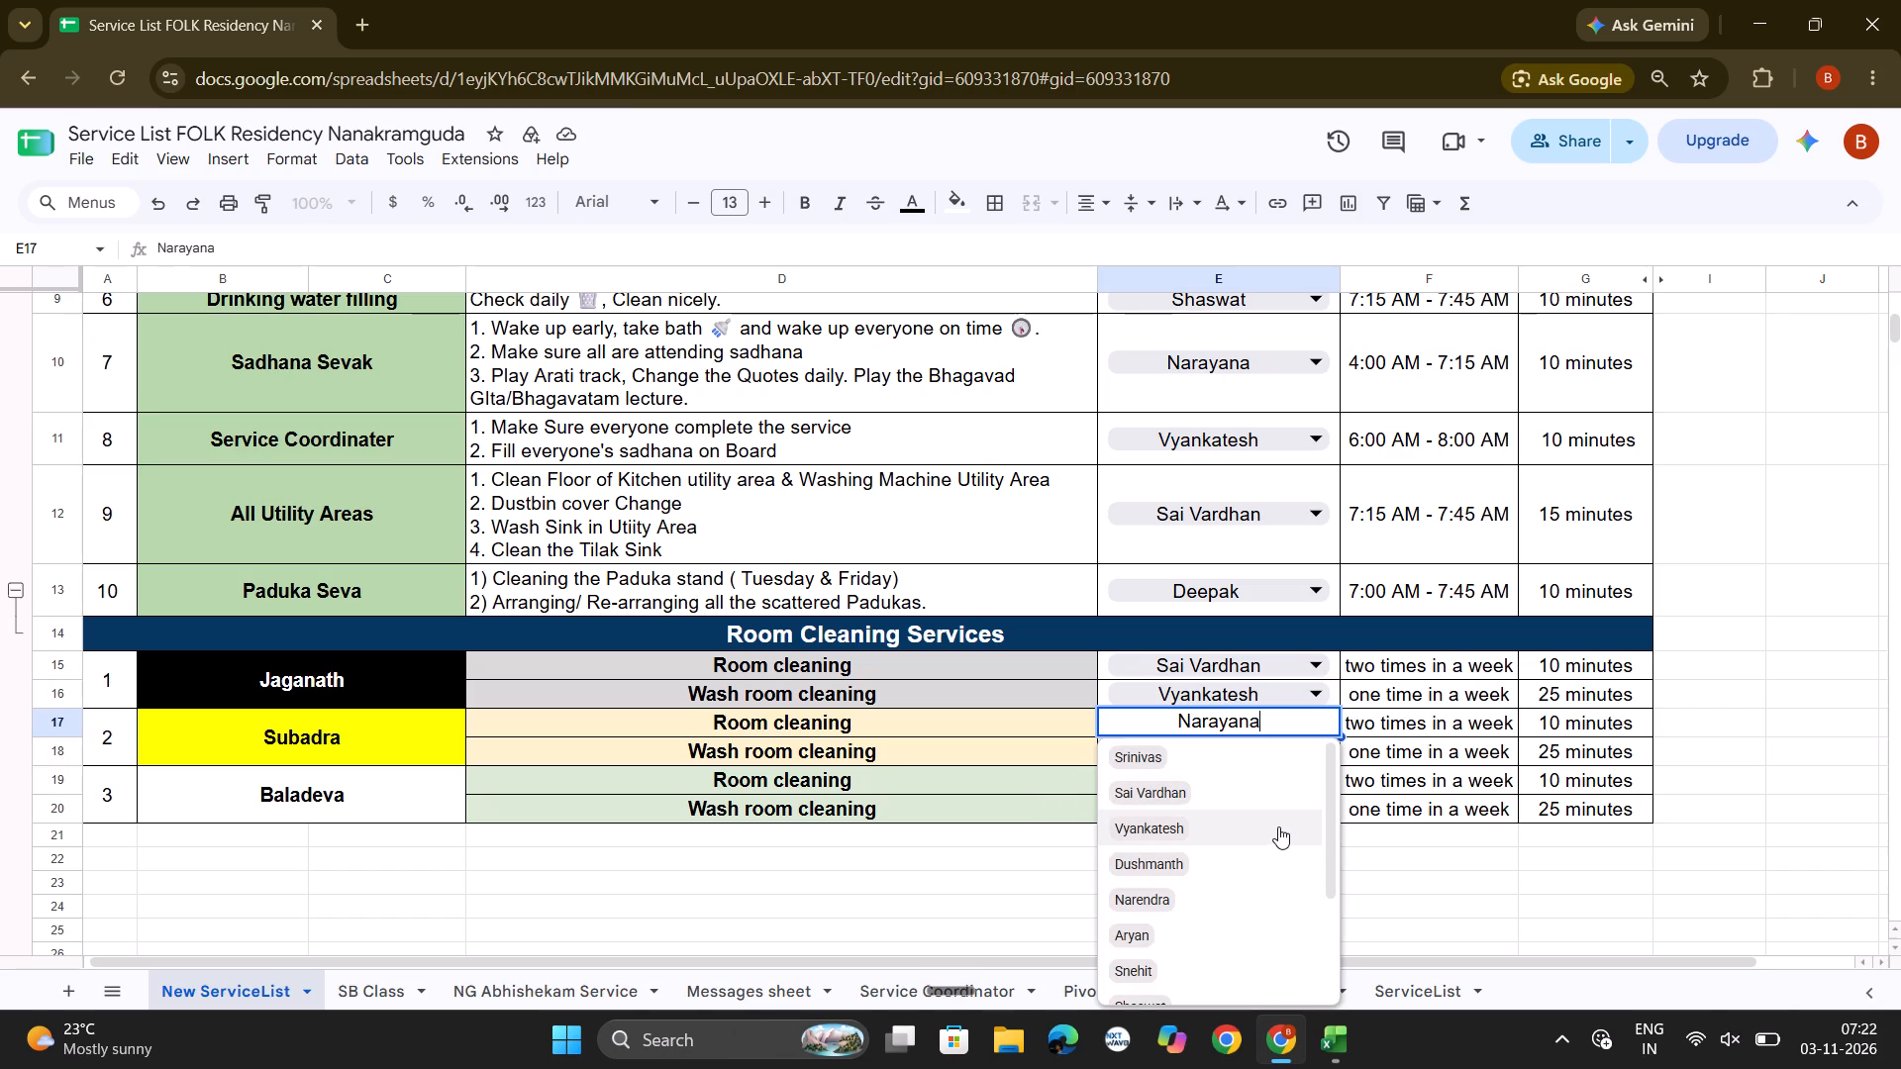
scroll(1273, 802, down, 1)
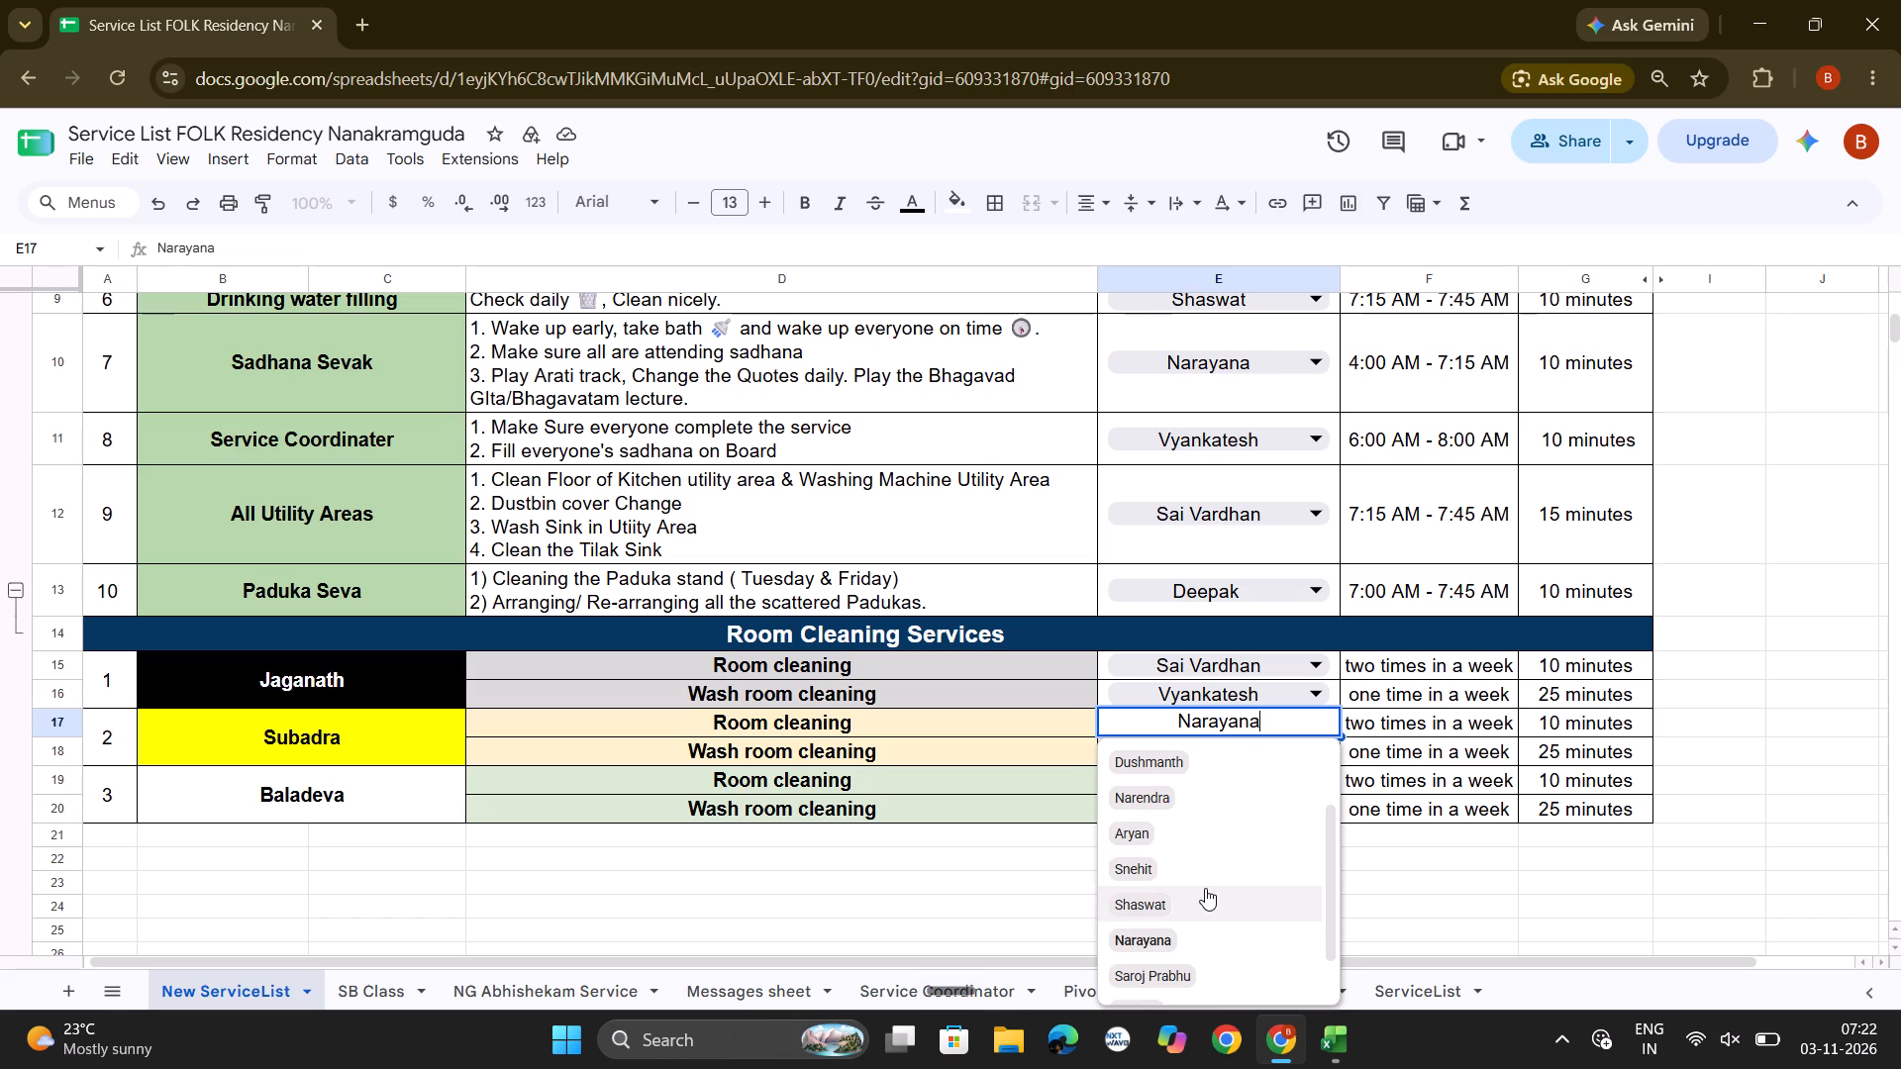
click(1204, 889)
click(1251, 754)
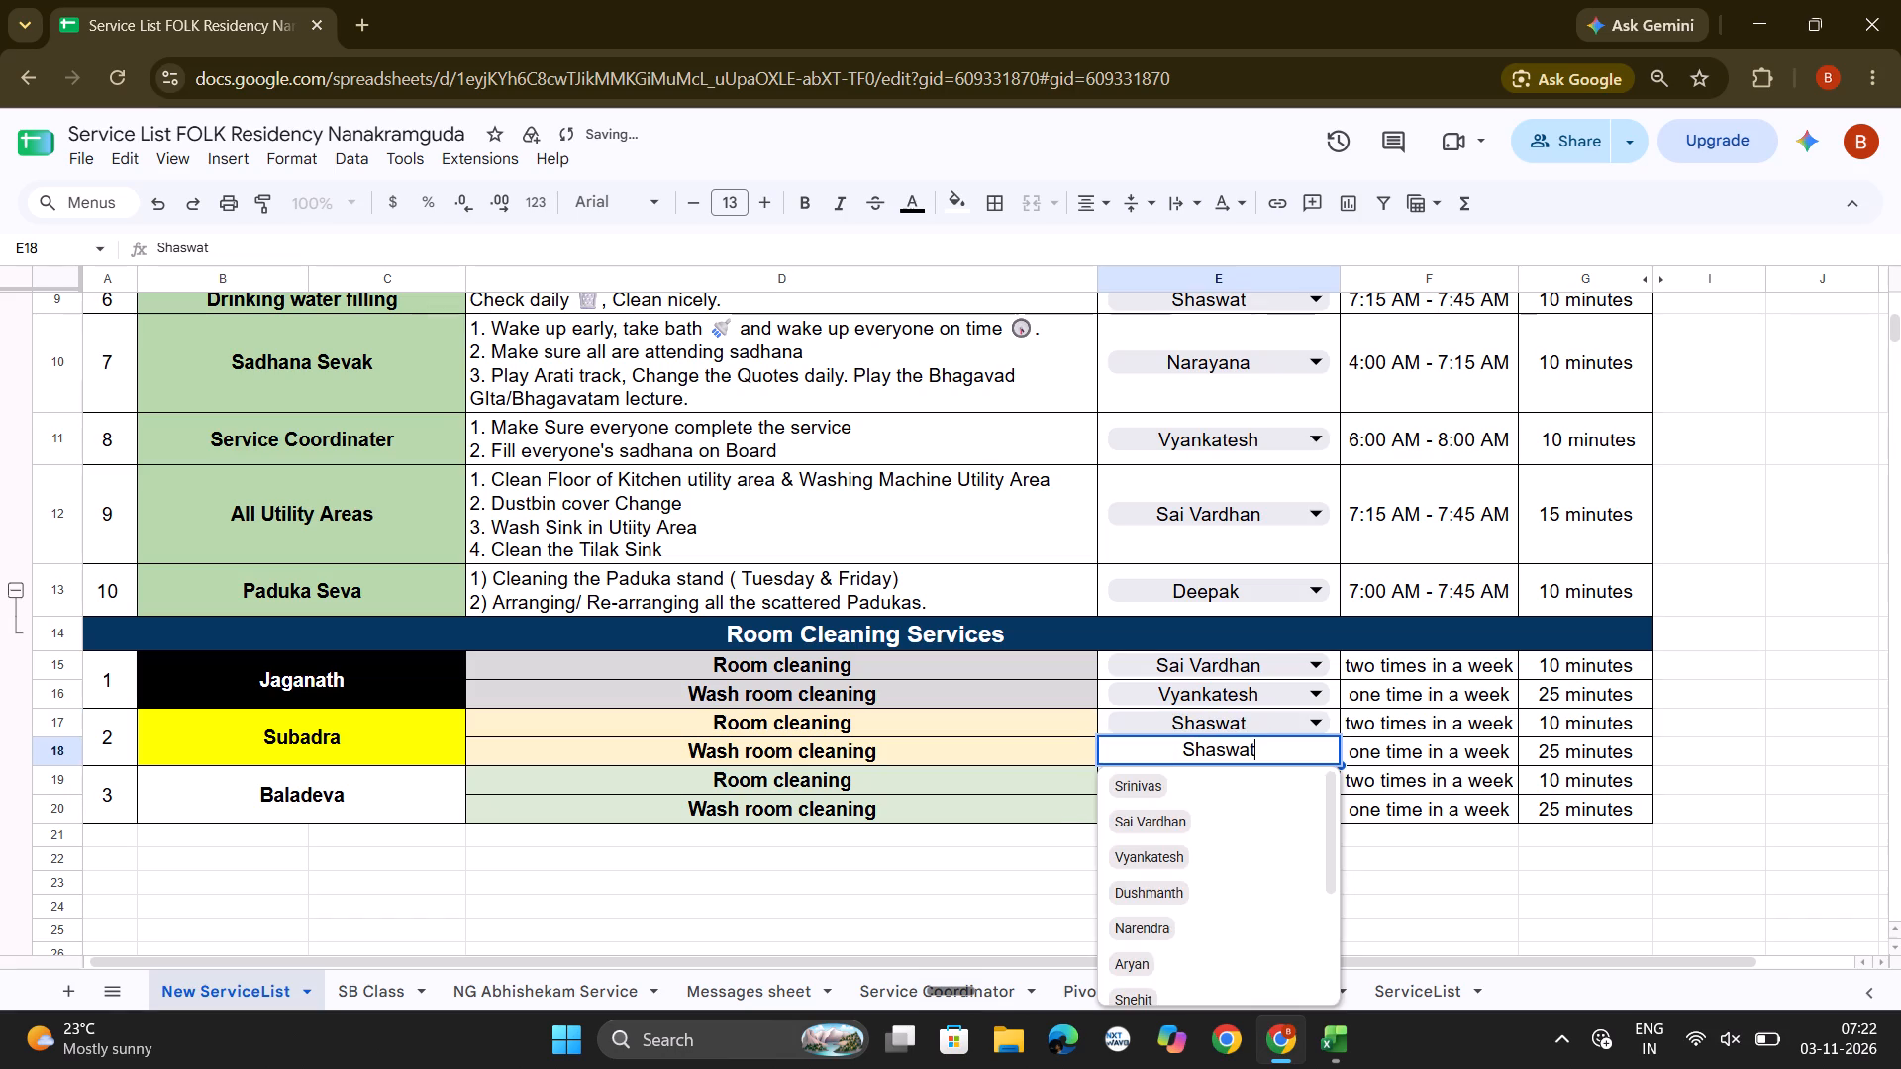
scroll(1212, 894, down, 1)
click(1193, 923)
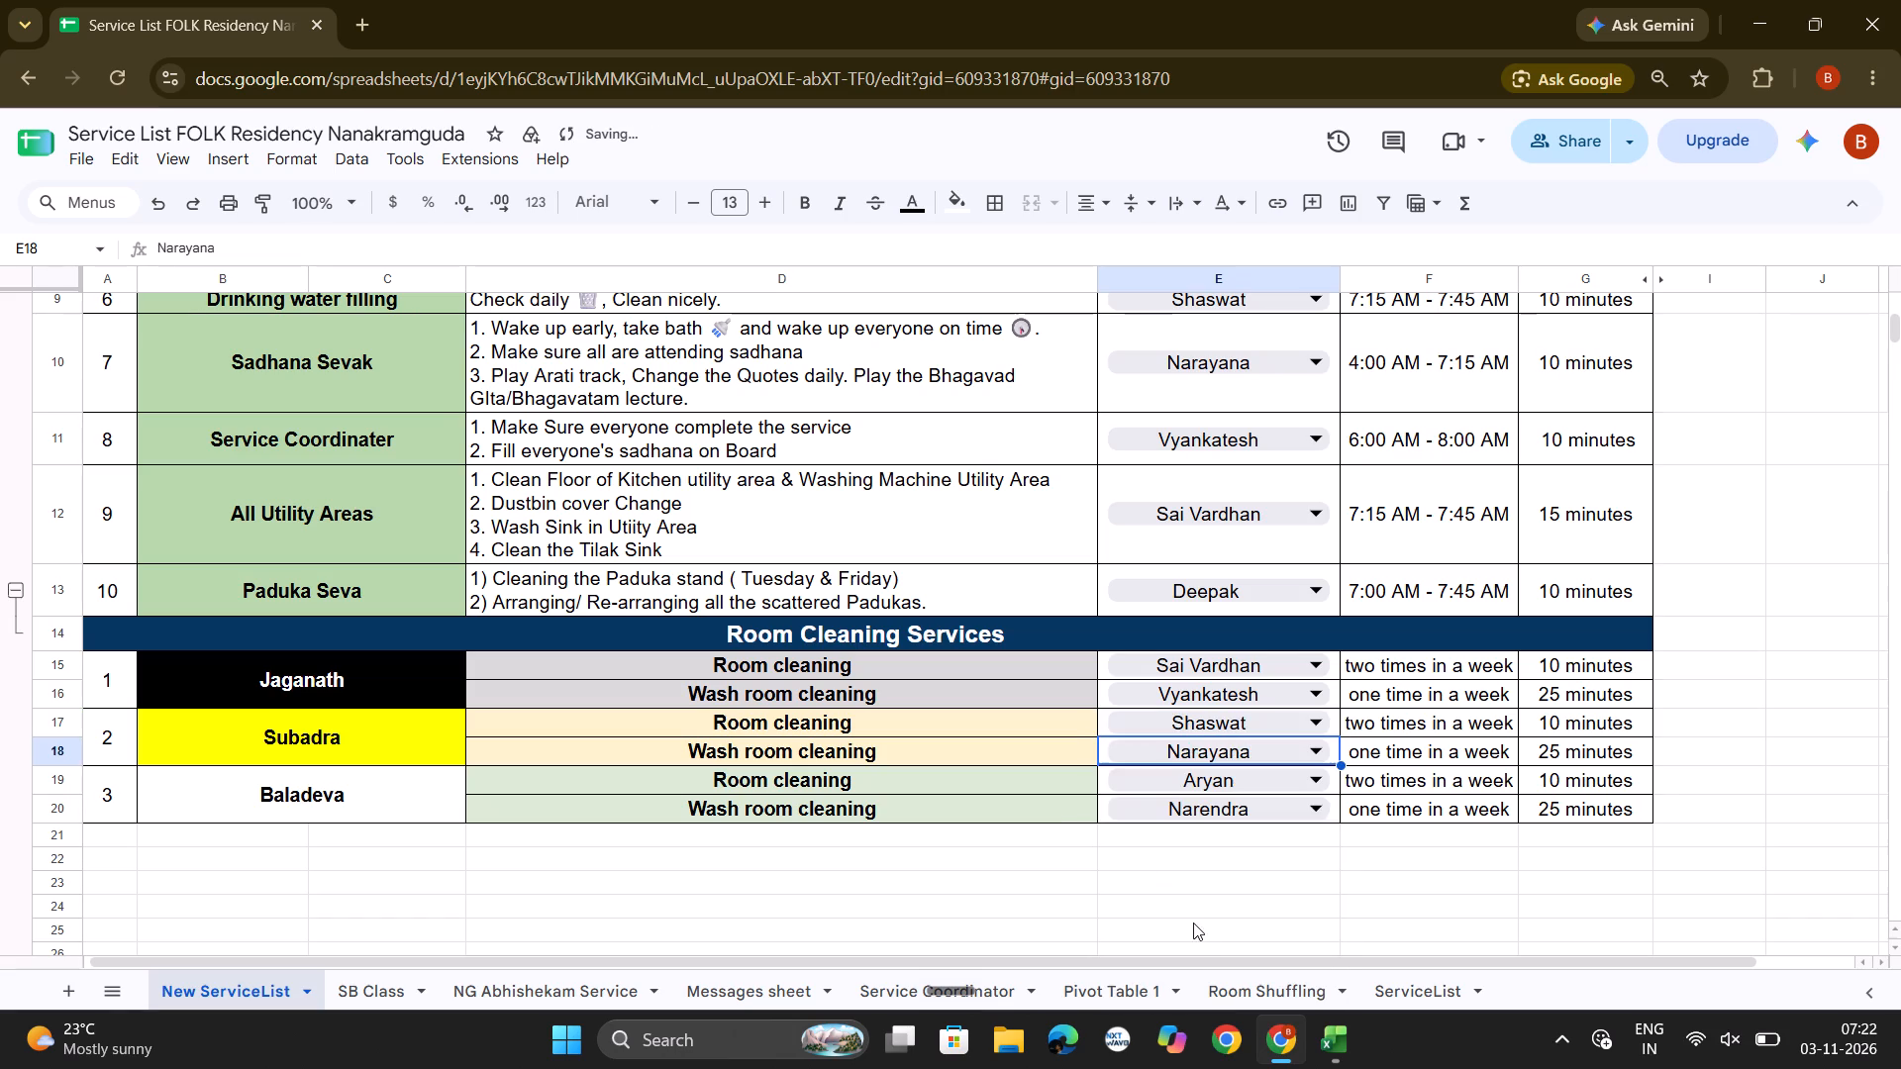
Allocate Baladeva's room cleaning to Narendra in E19 and its wash room cleaning to Aryan in E20.
click(1272, 783)
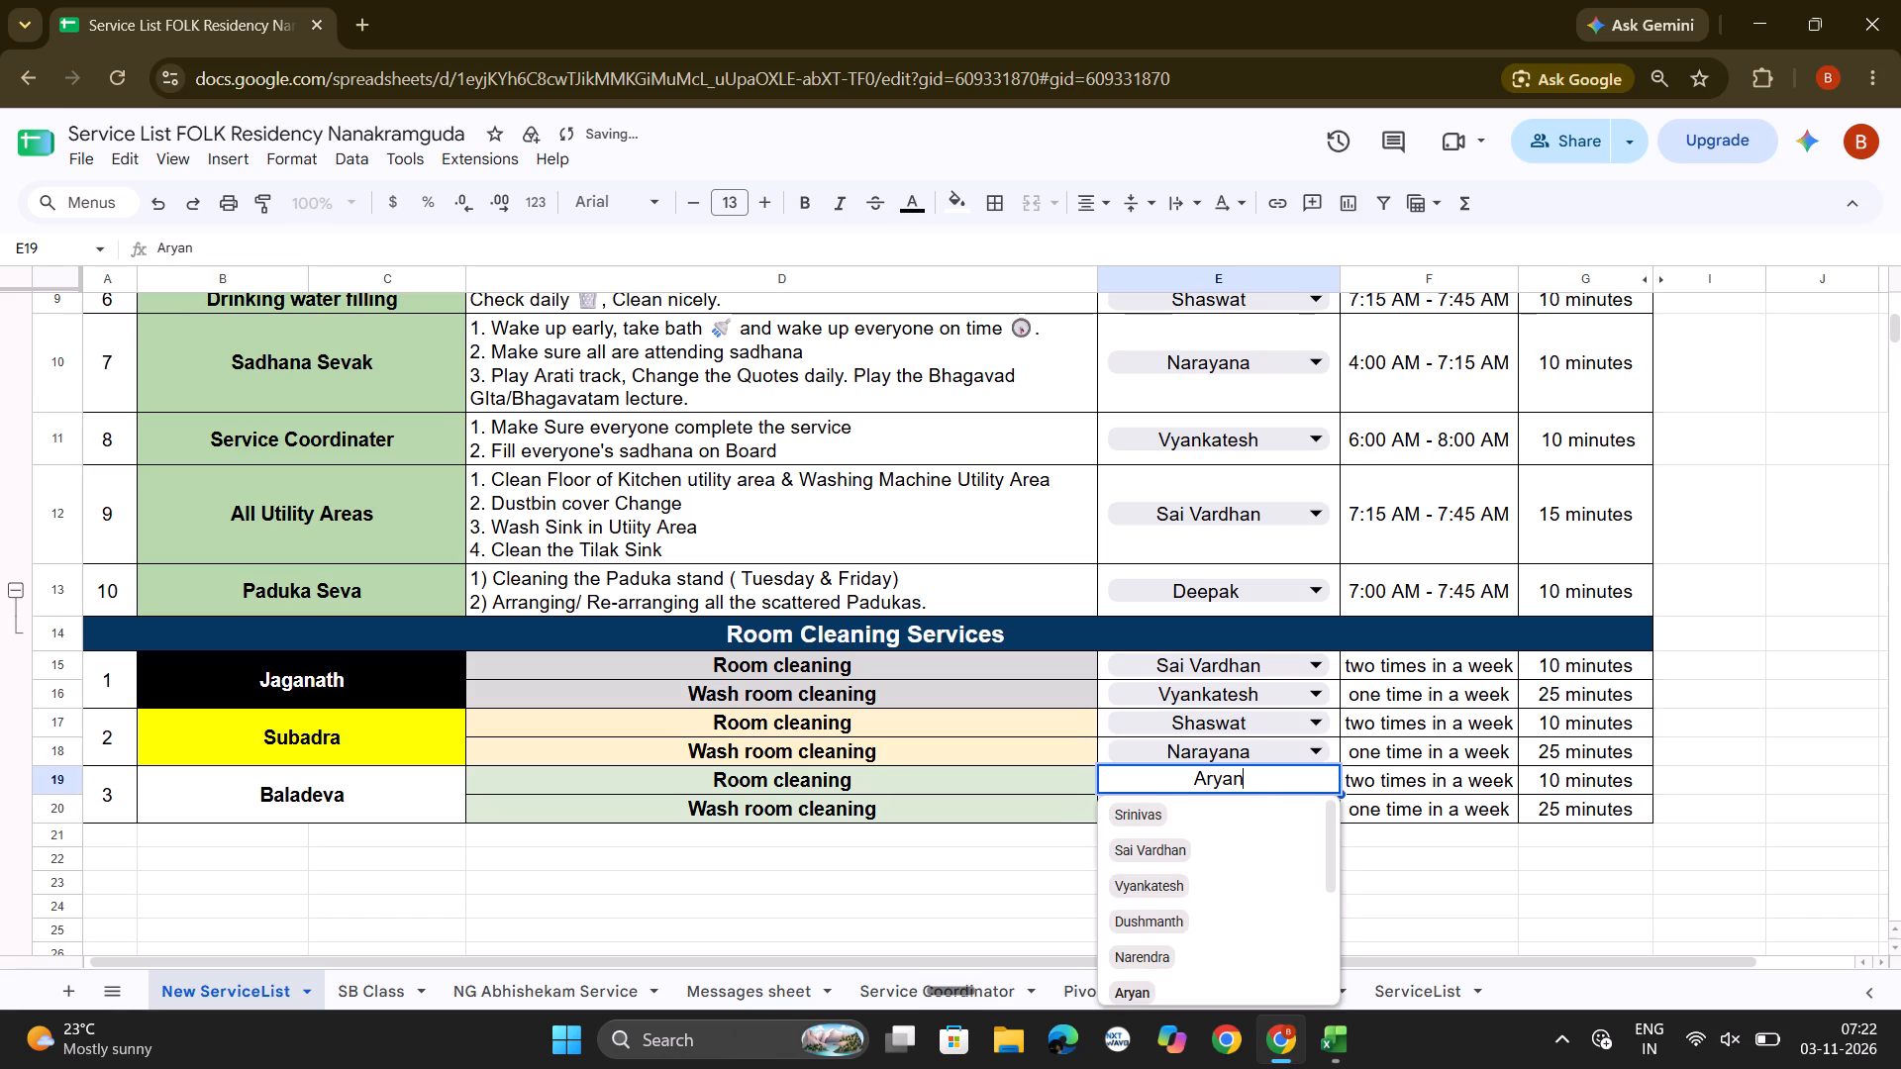
scroll(1243, 840, down, 2)
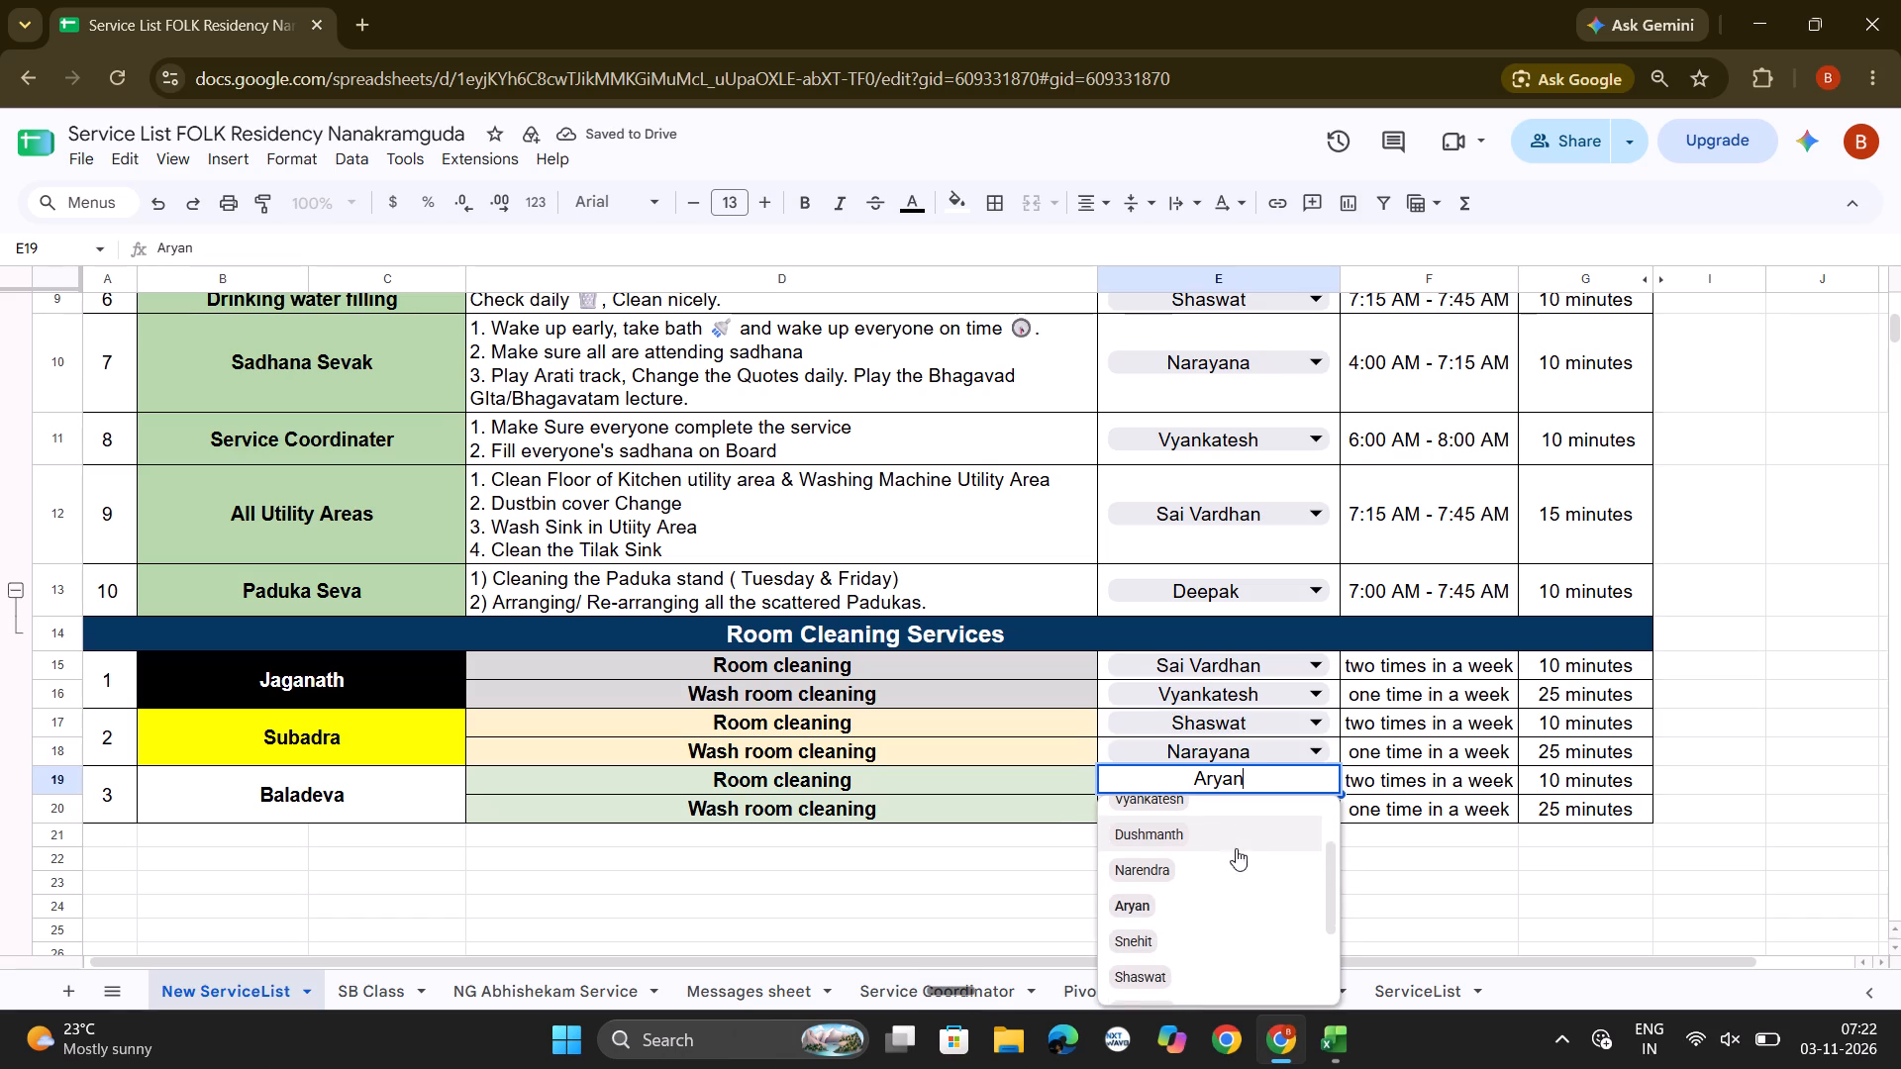
click(1225, 868)
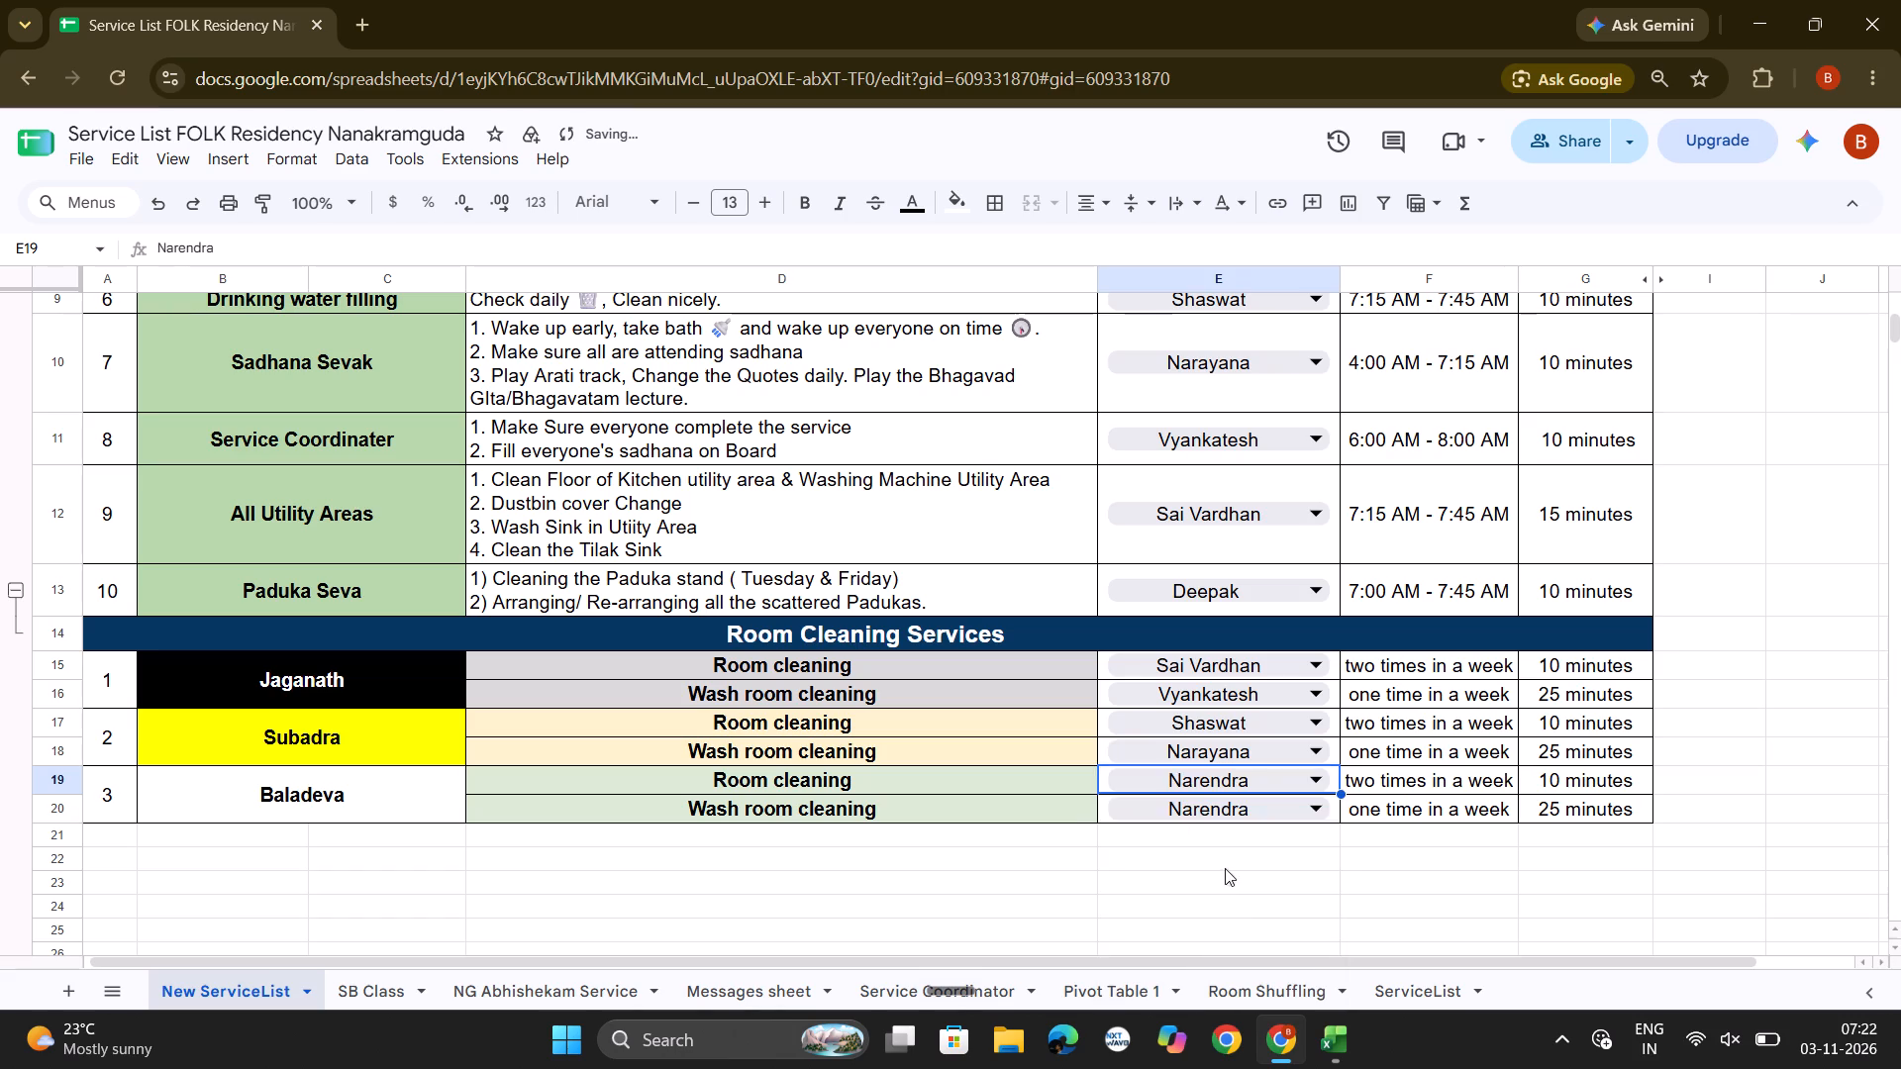
drag(1276, 807, 1207, 586)
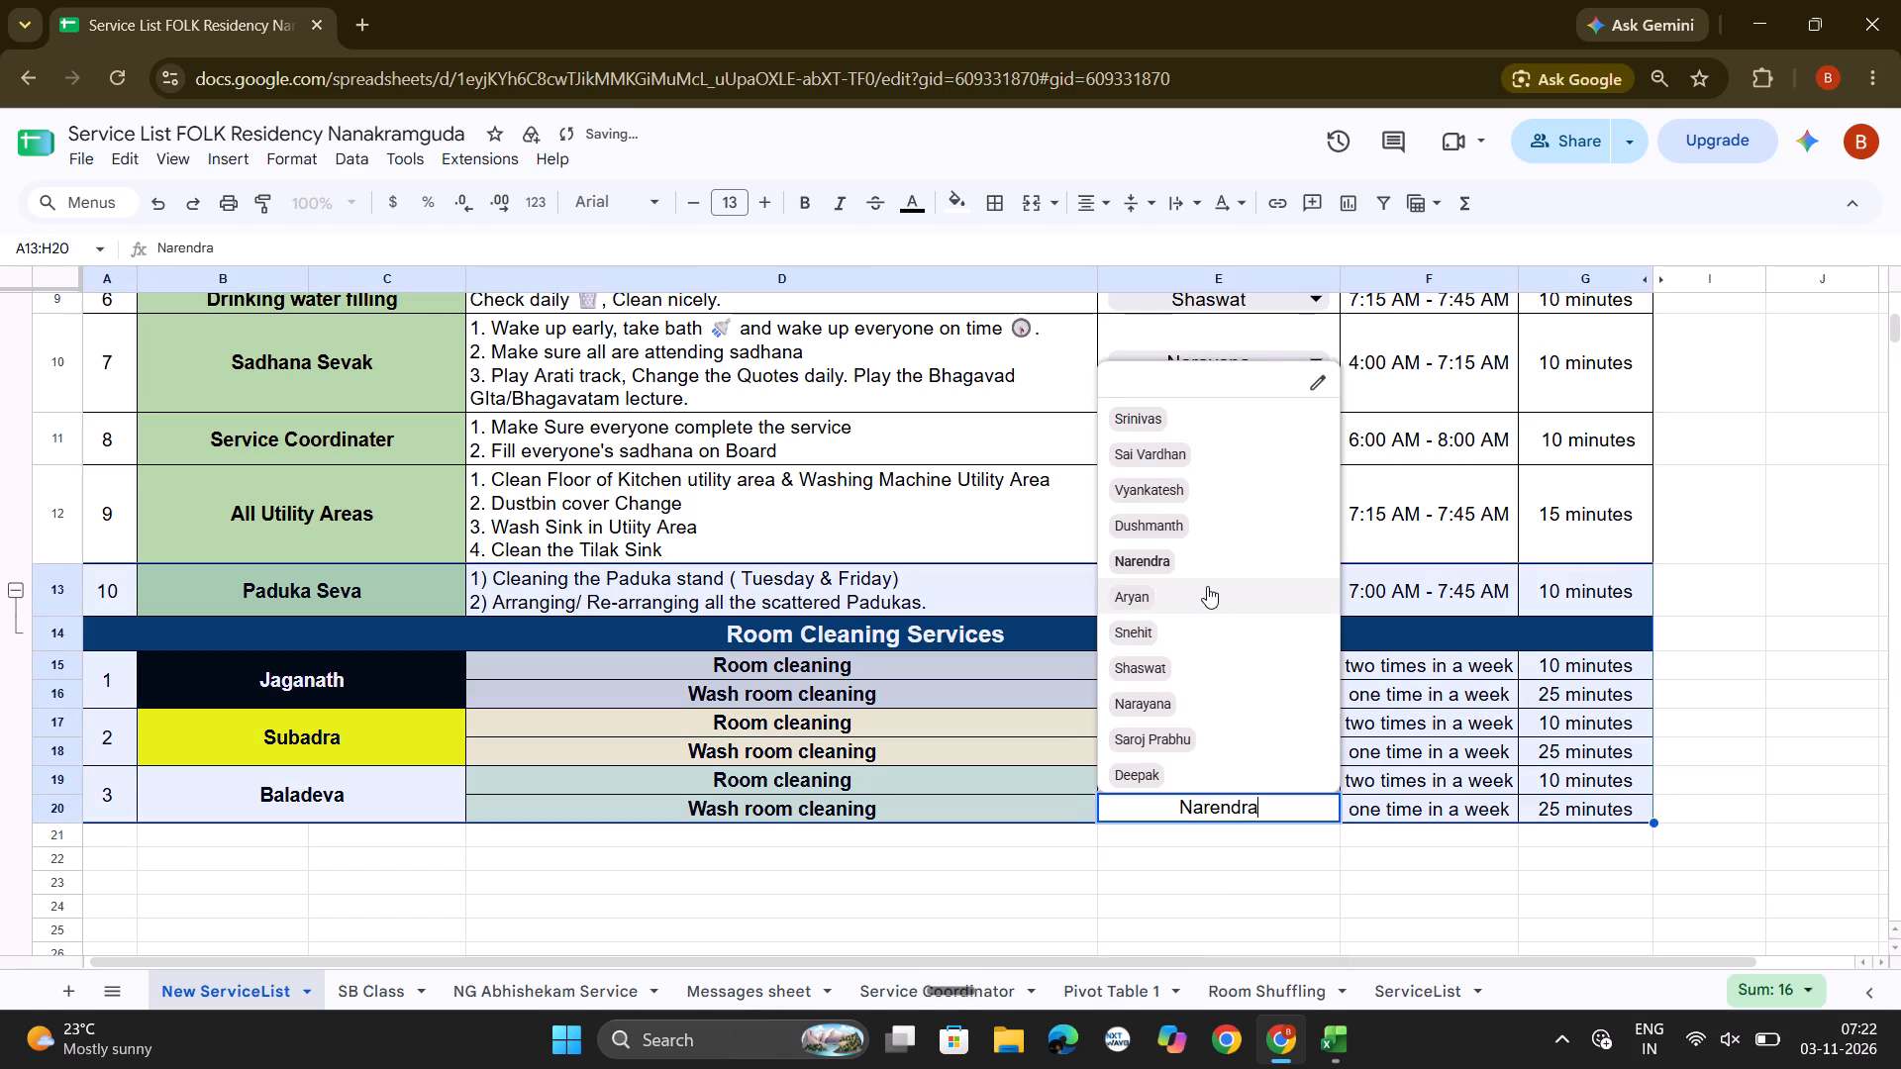
click(1207, 586)
click(1139, 898)
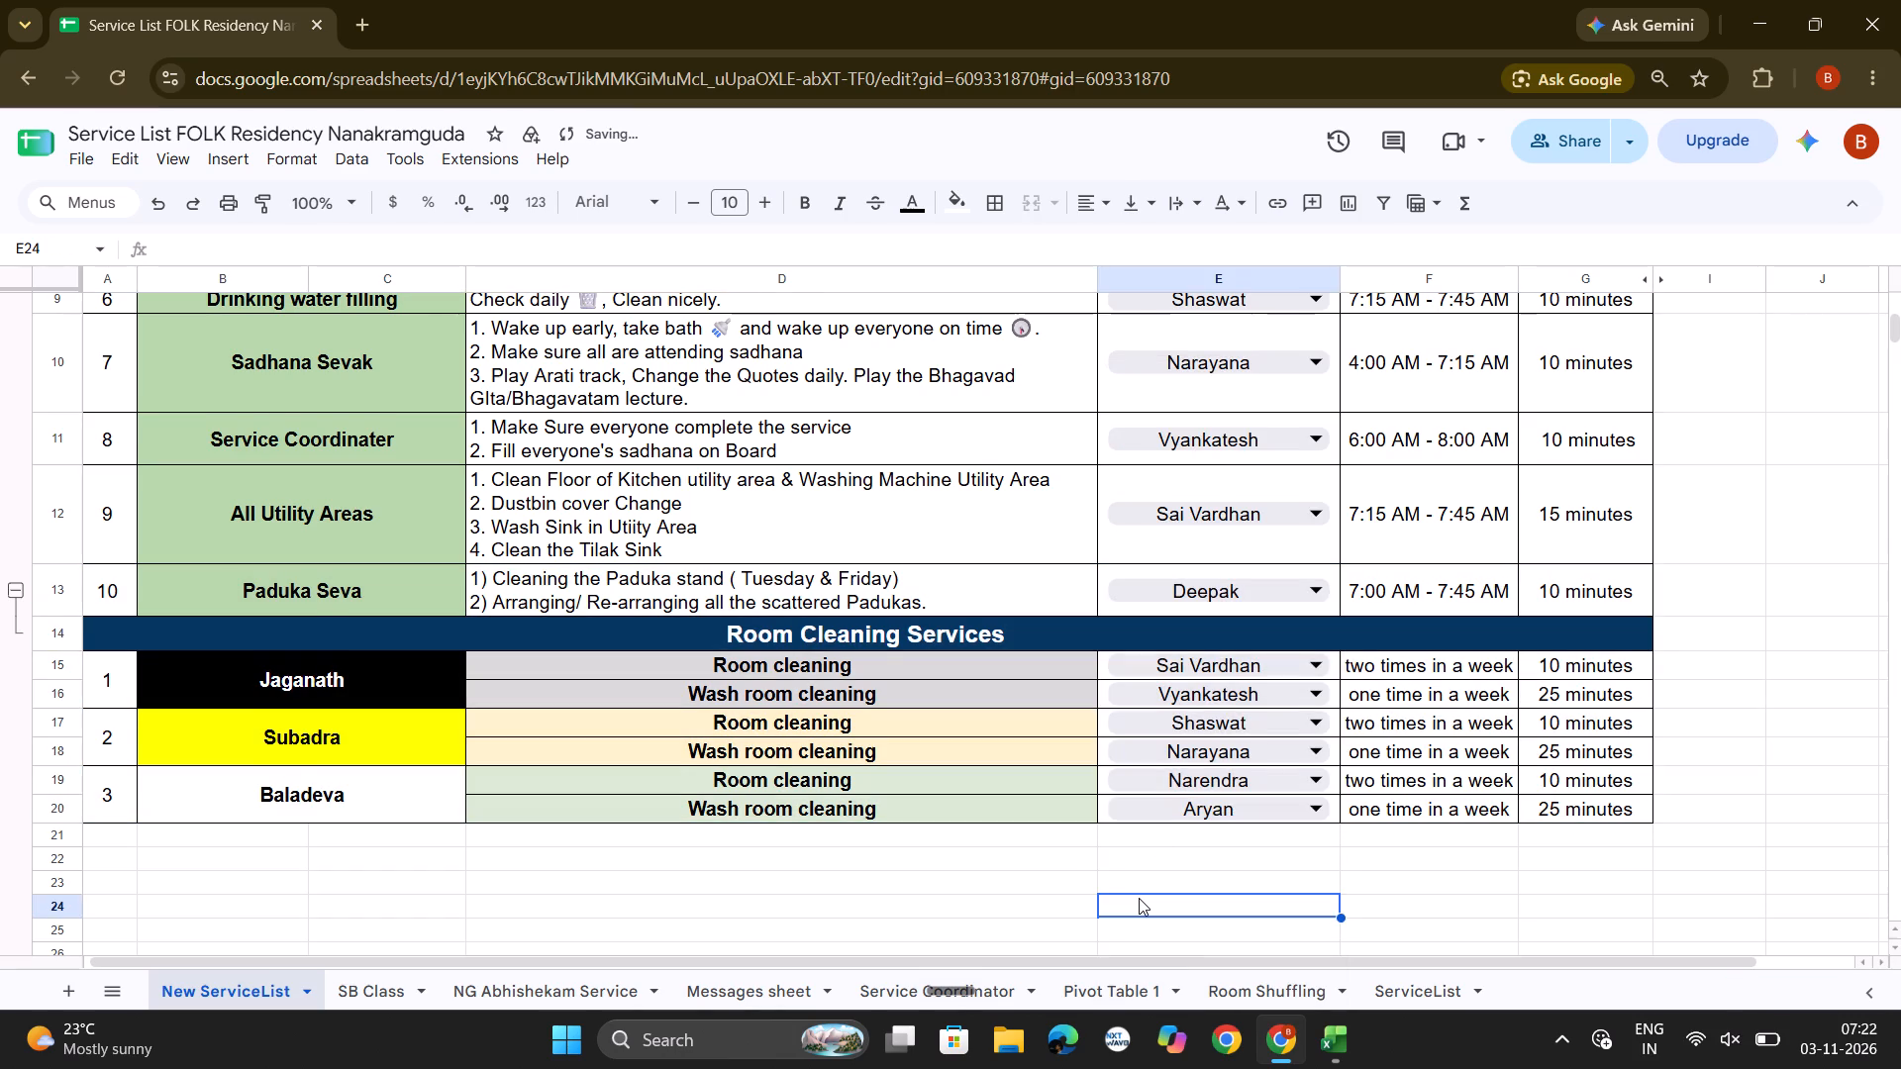
Review all the service and room cleaning allocations in the New ServiceList sheet against their rows.
scroll(1139, 898, up, 4)
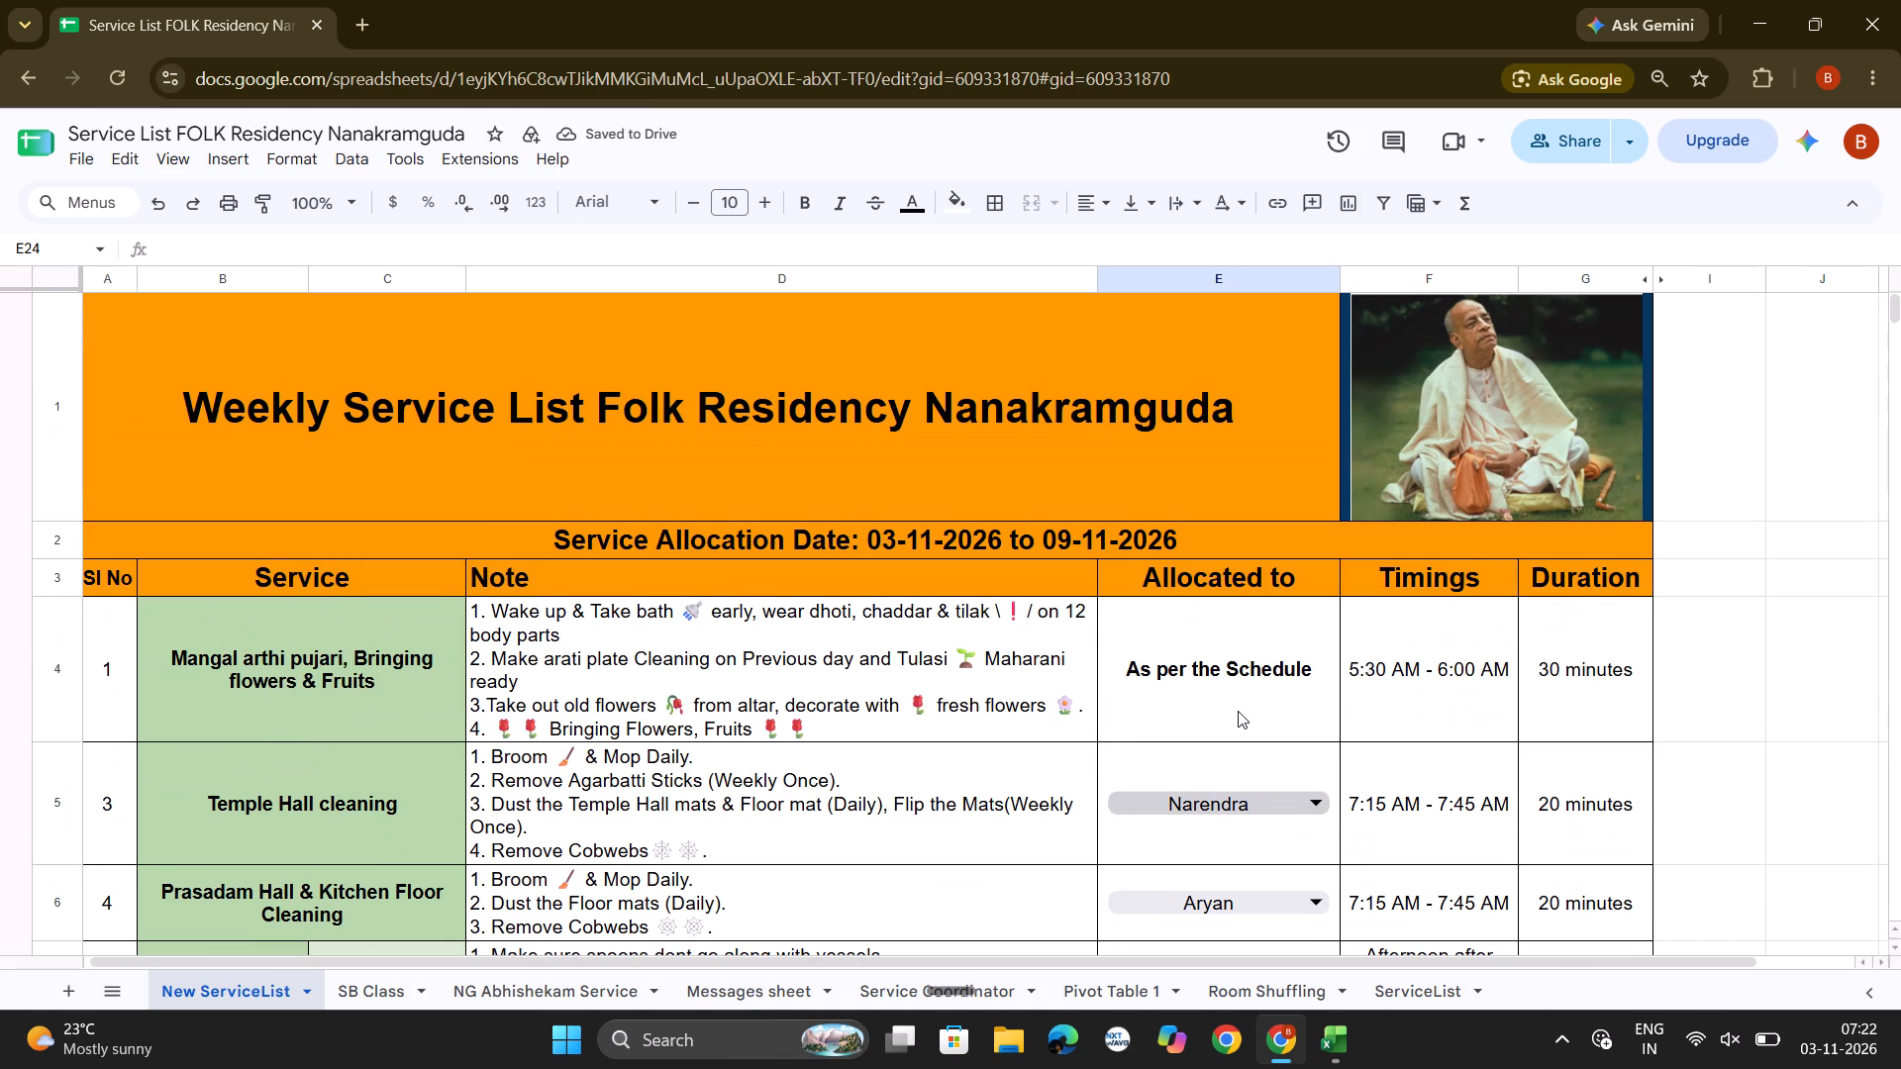
scroll(1238, 711, down, 3)
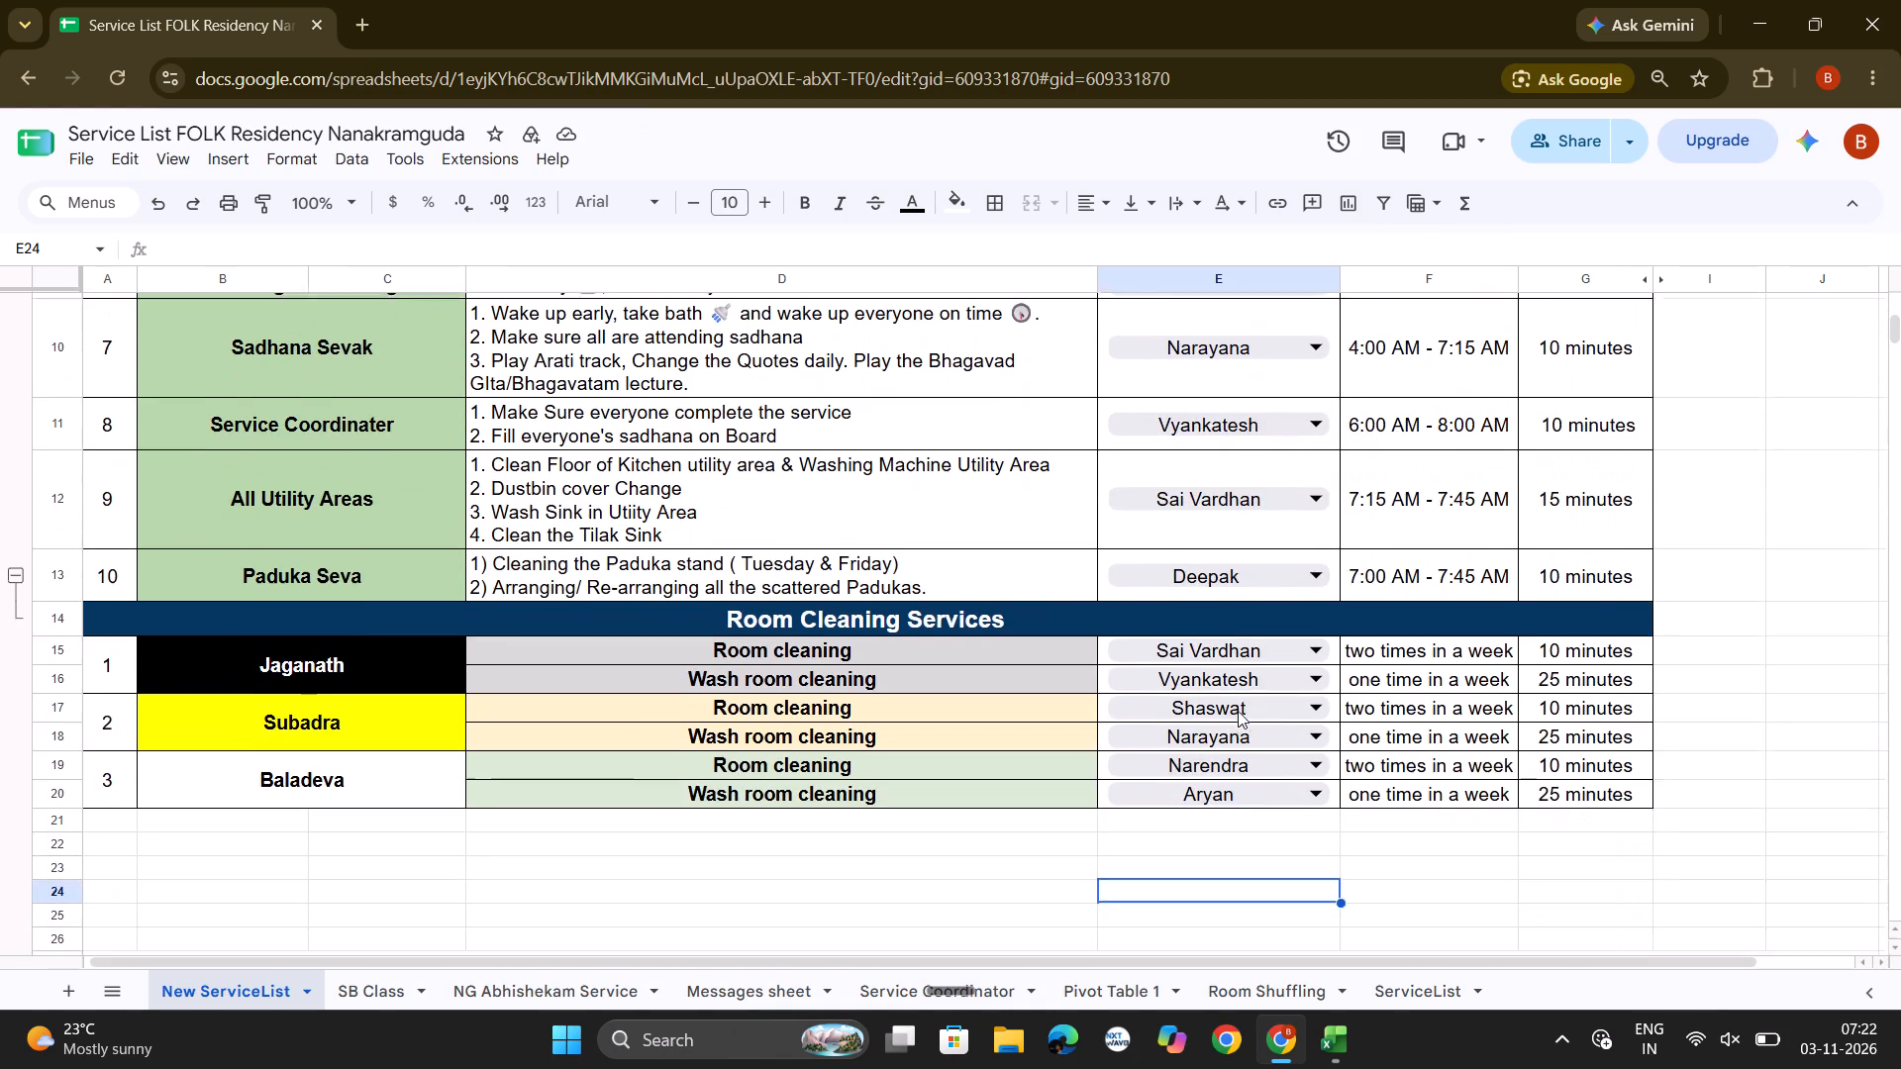
scroll(1238, 711, down, 2)
scroll(1238, 711, up, 4)
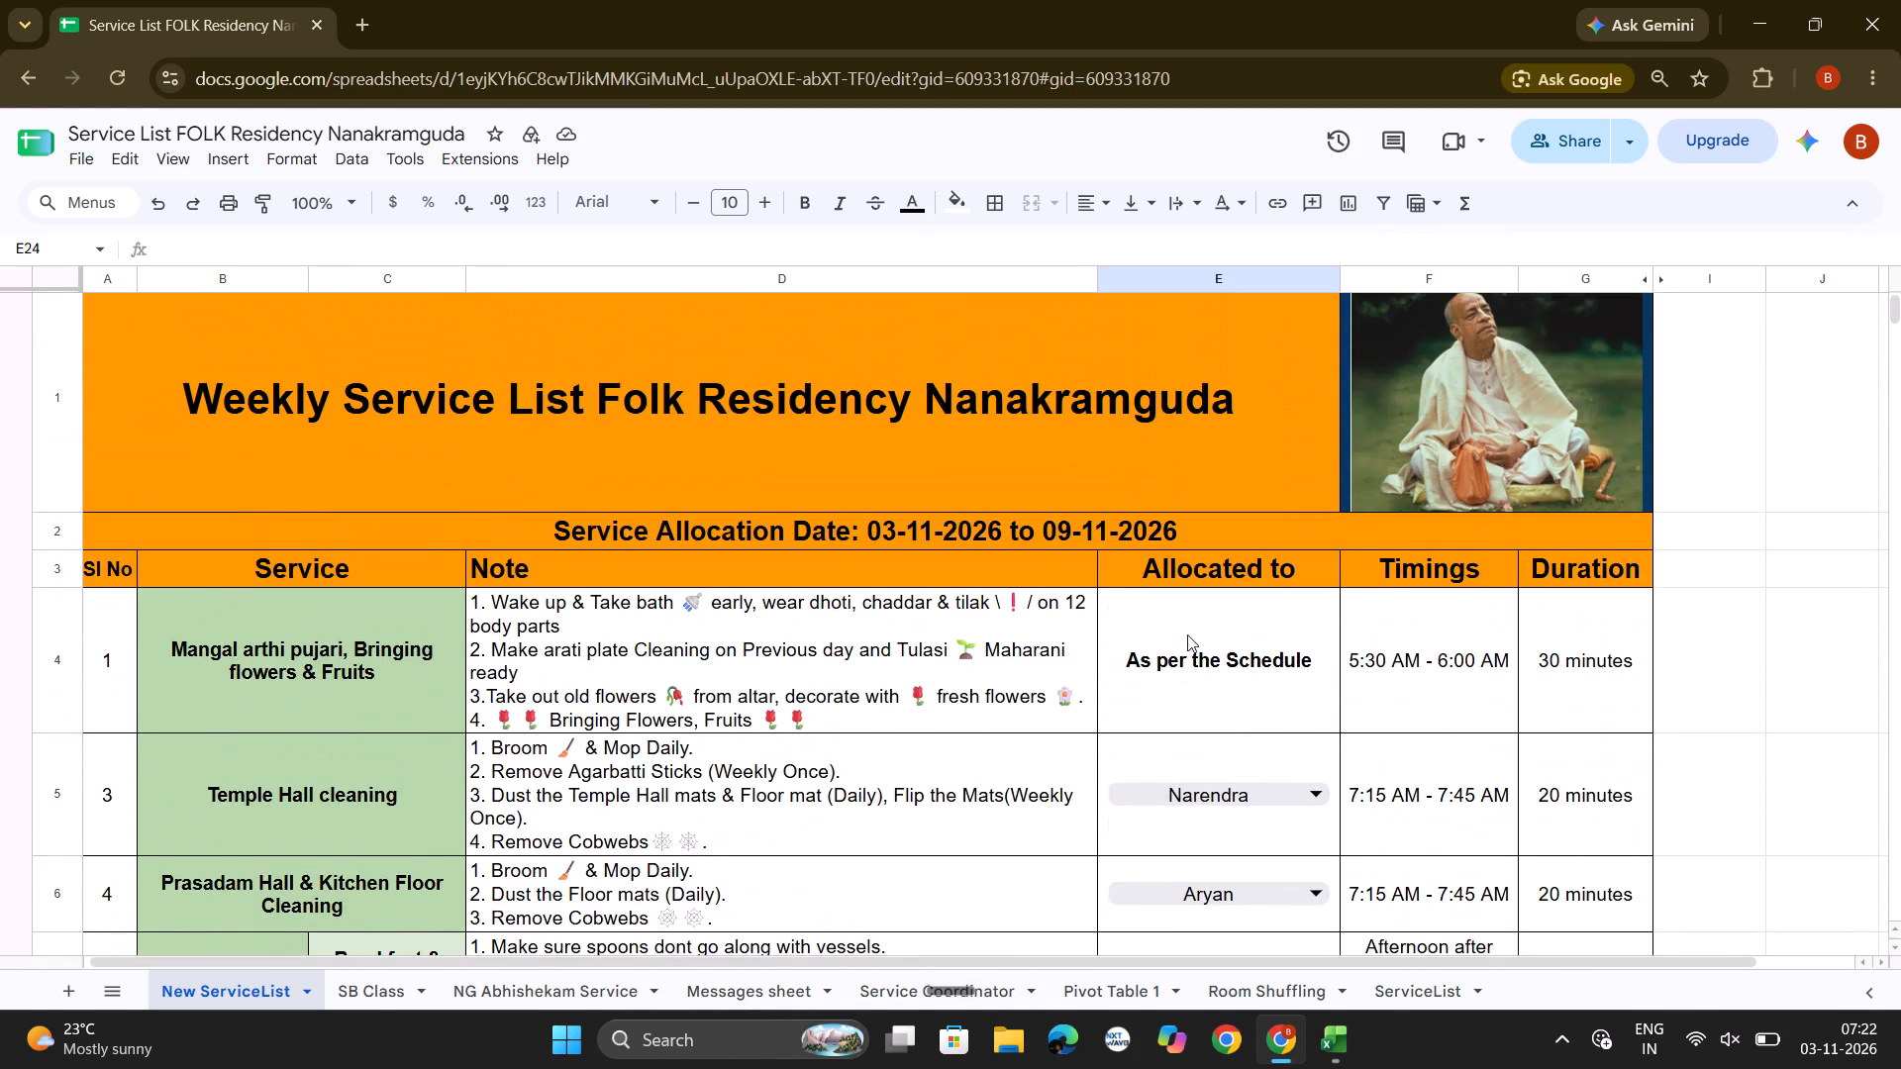
scroll(1187, 634, down, 5)
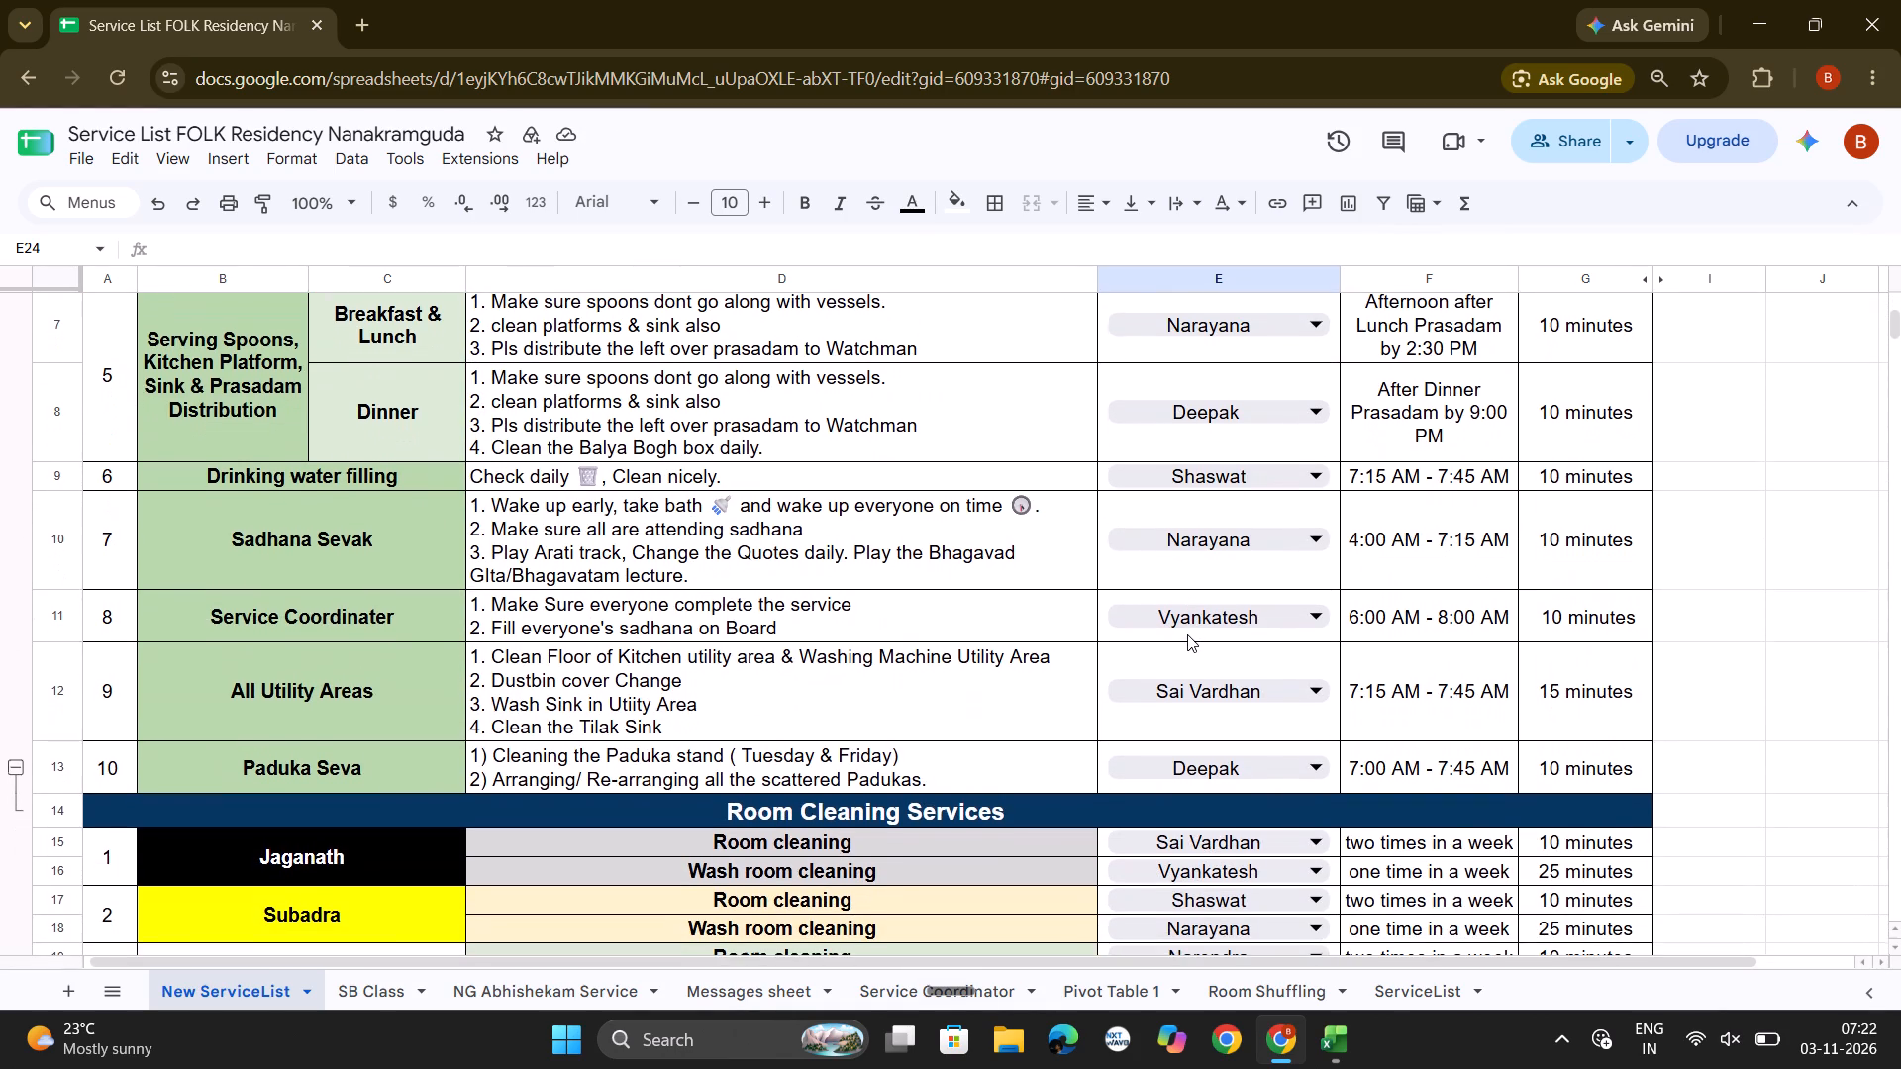
scroll(1187, 634, down, 1)
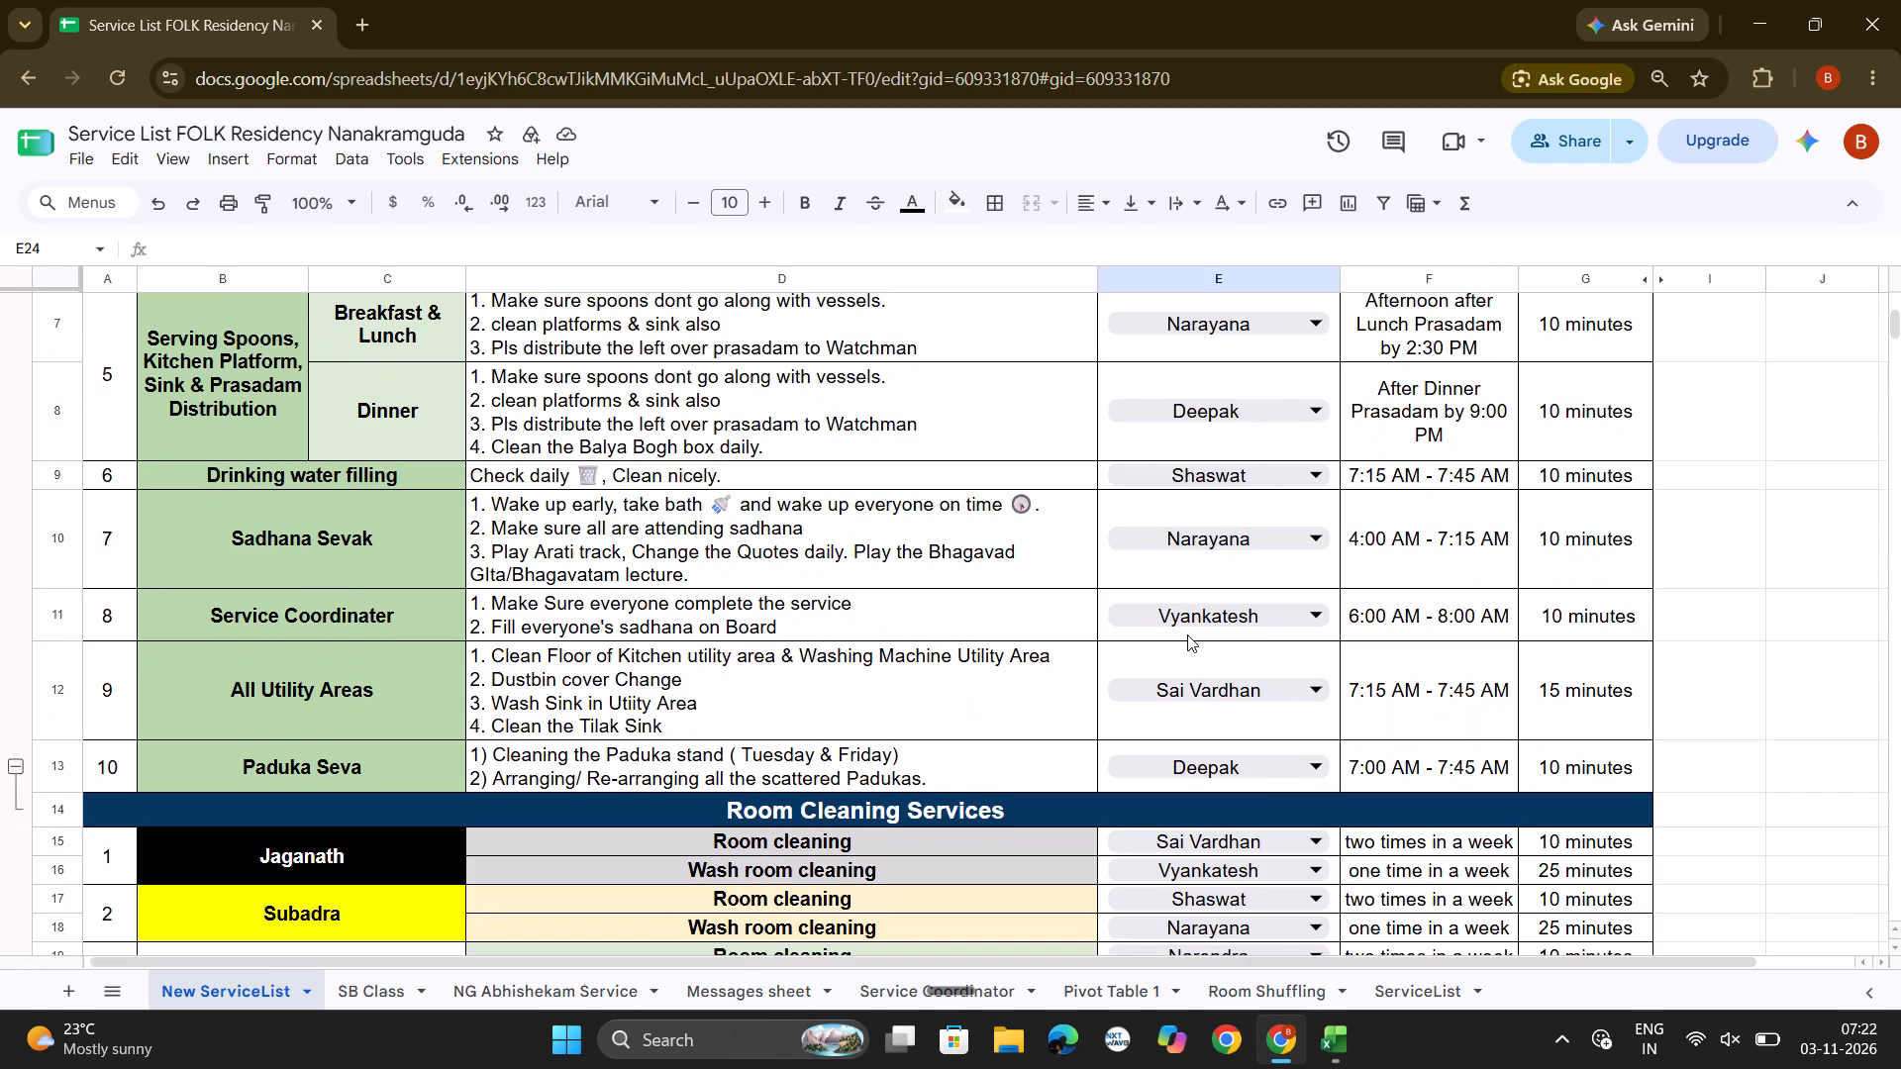
scroll(1187, 634, down, 2)
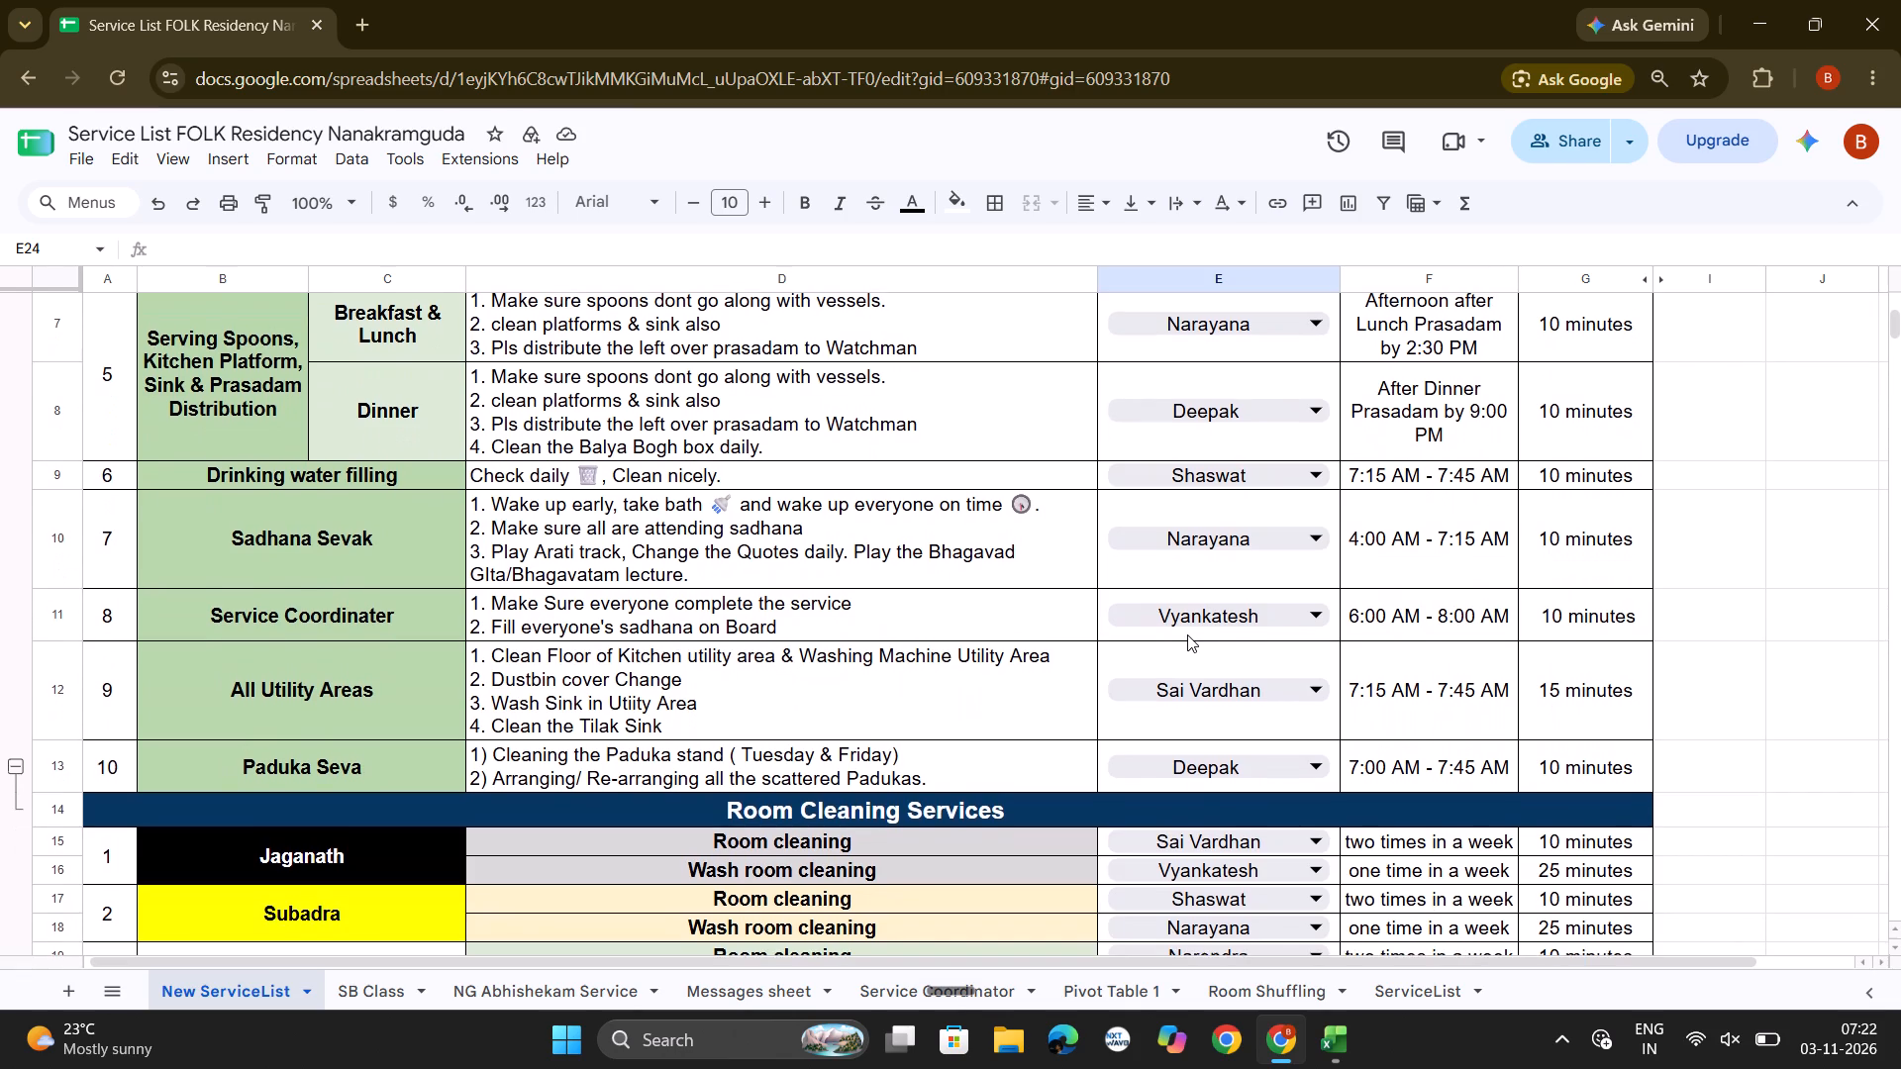
scroll(1187, 634, up, 2)
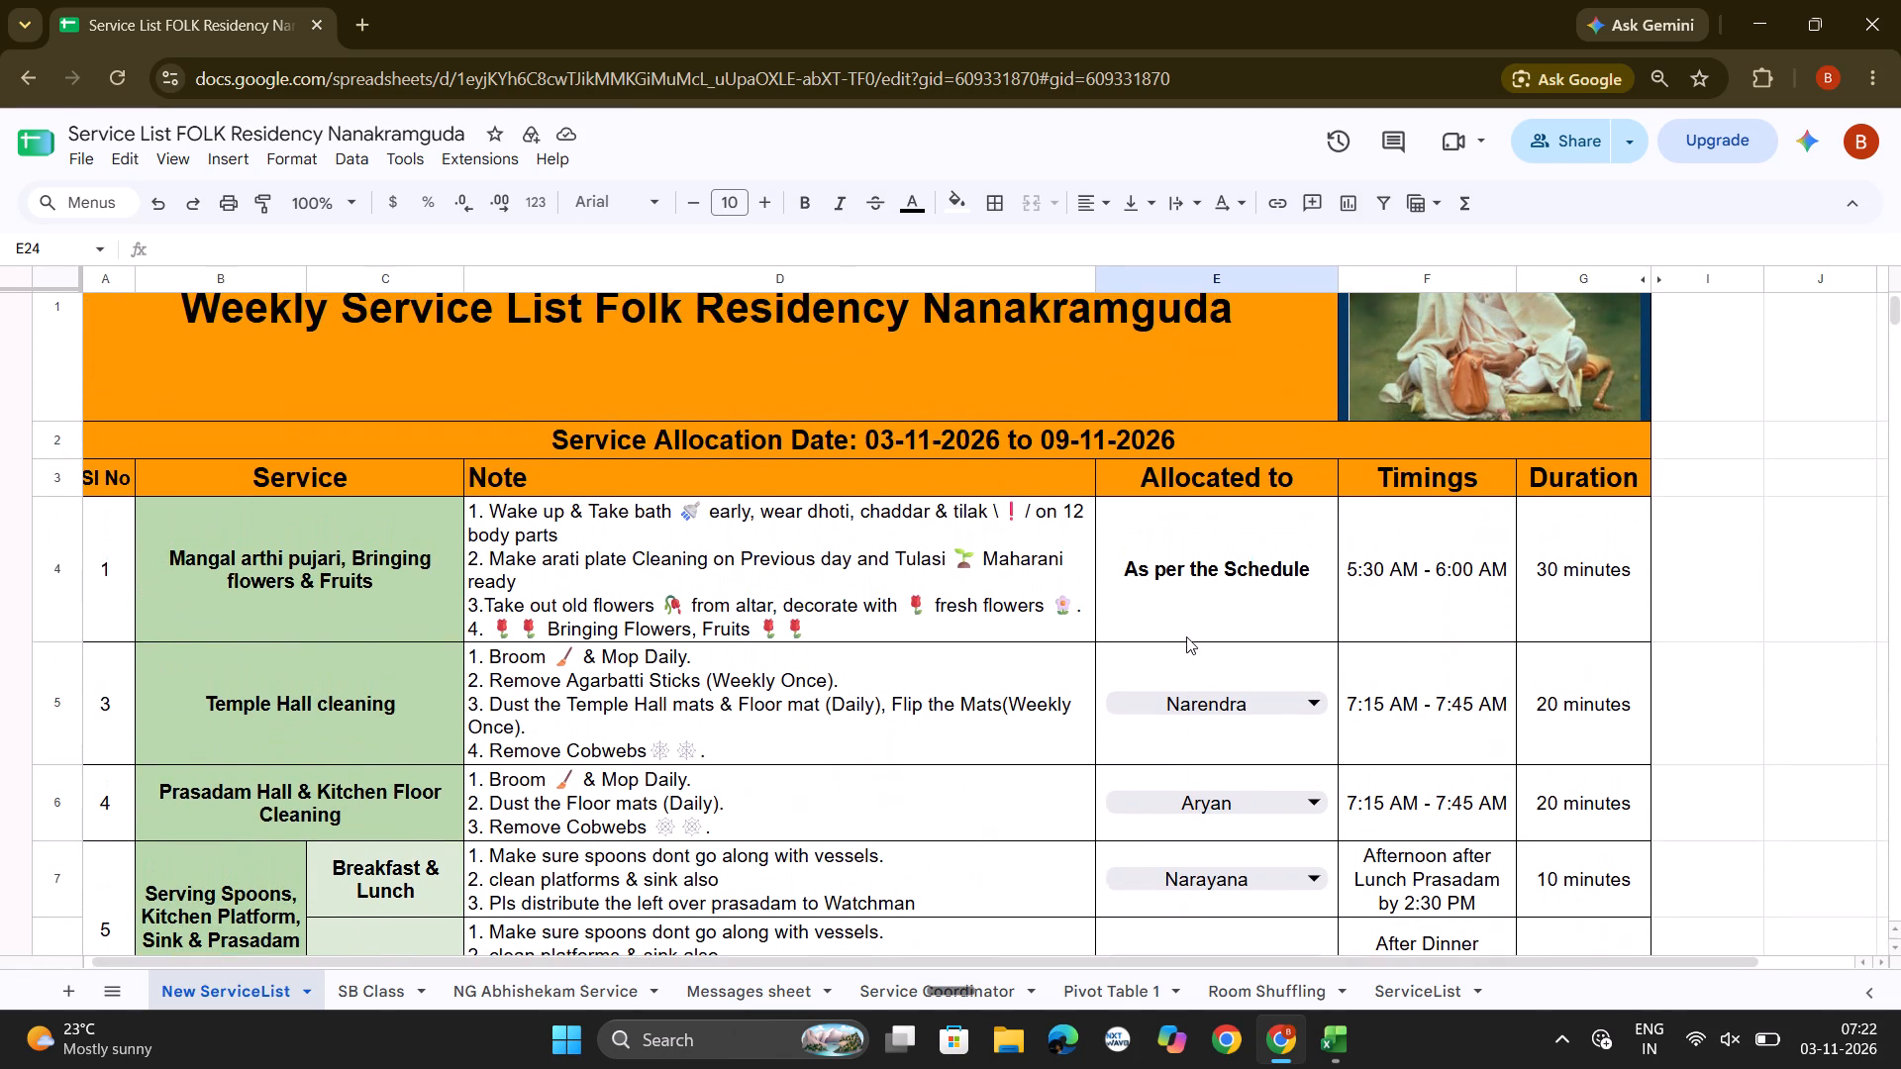
Print the current New ServiceList sheet to PDF with the existing page settings, up to choosing where to save it.
click(229, 206)
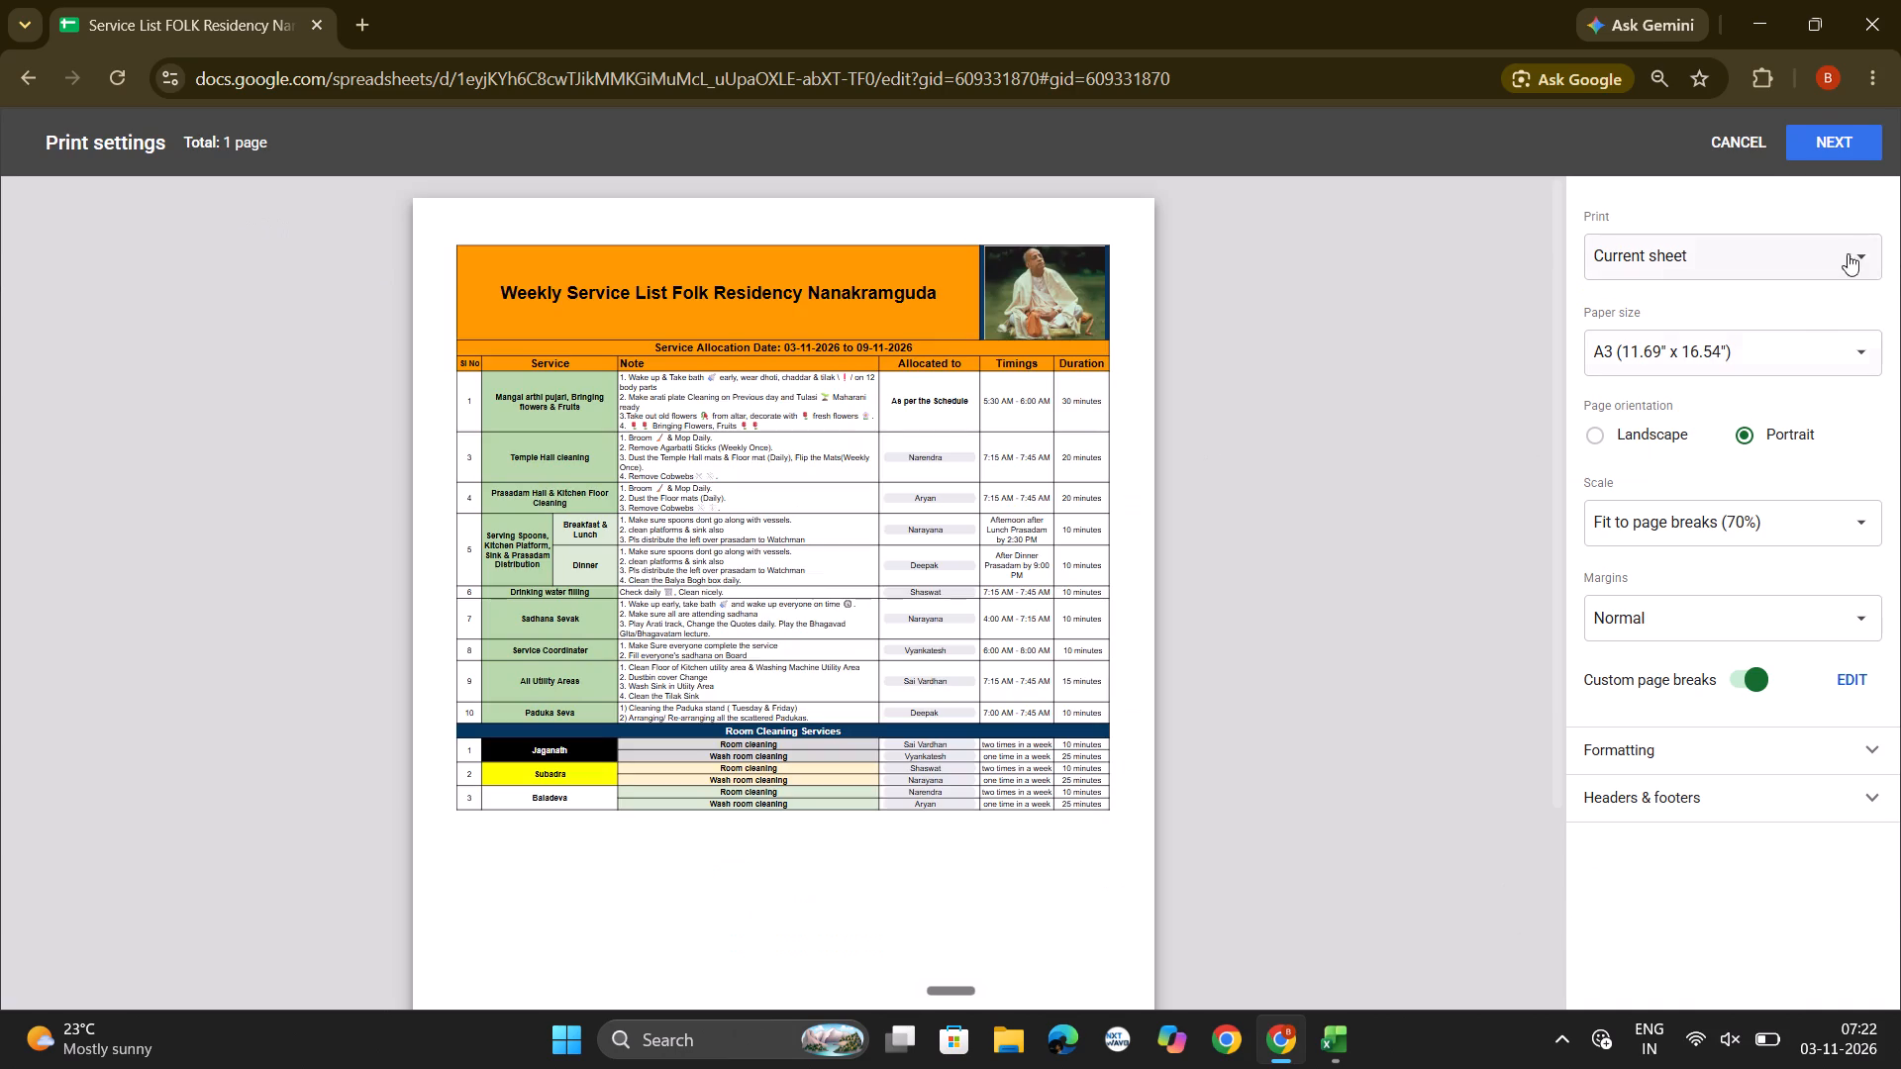
click(1824, 134)
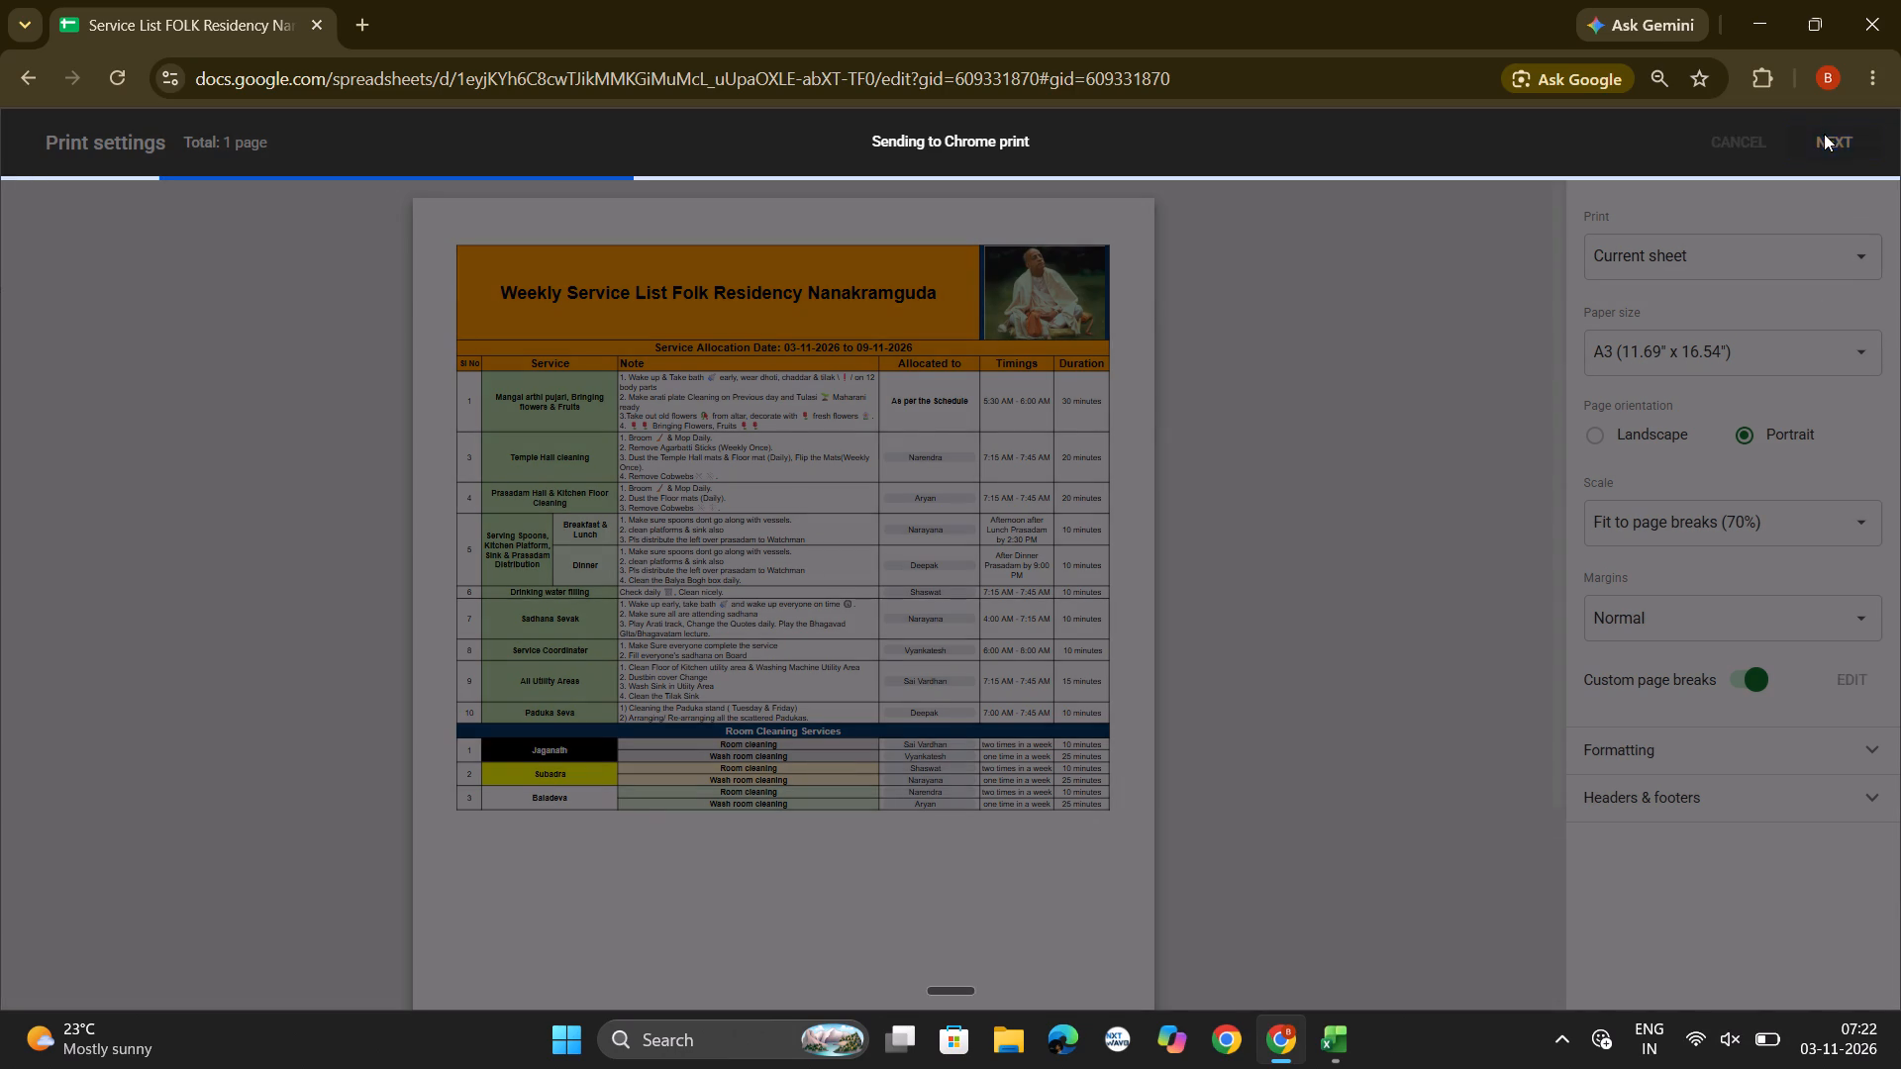
click(1406, 892)
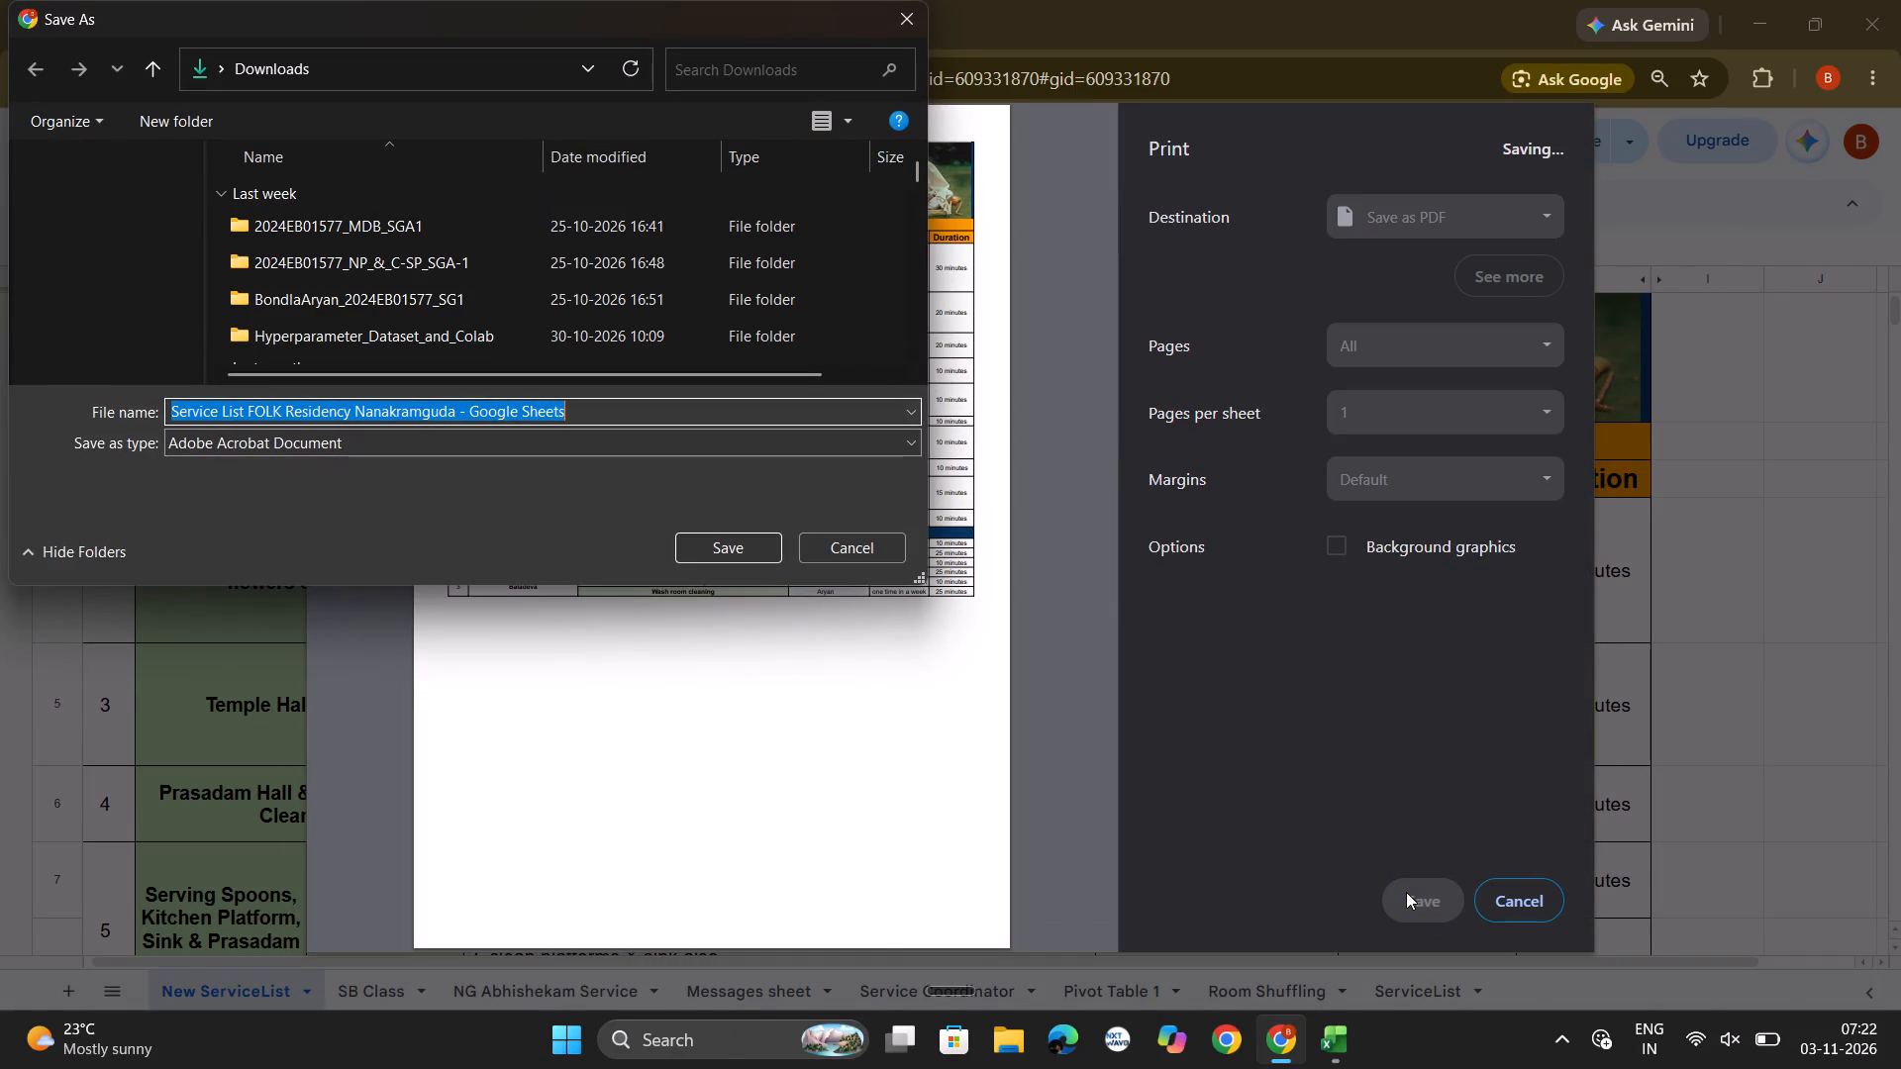
Replace the suggested PDF file name with the allocation date range, beginning with "03-11-26 t".
key(BackSpace)
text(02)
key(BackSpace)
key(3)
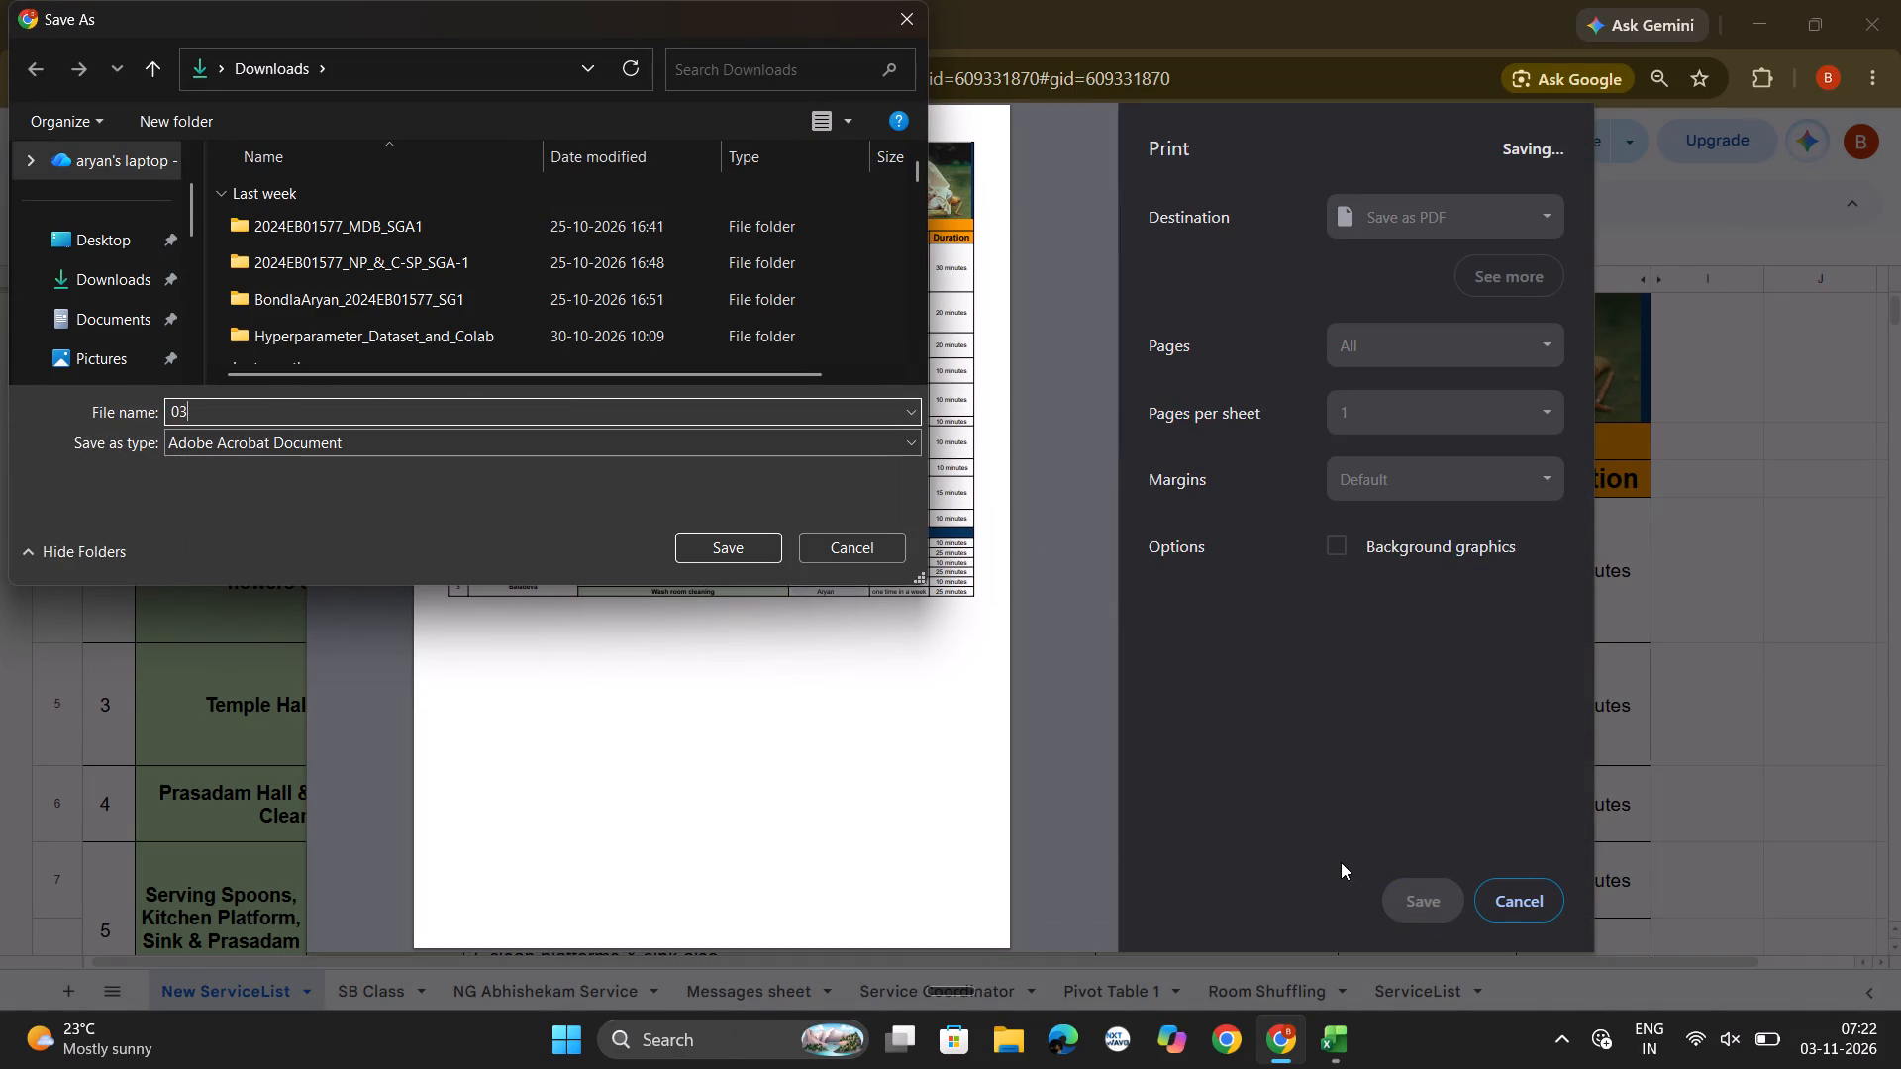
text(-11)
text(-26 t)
Complete the PDF file name as "03-11-26 to 09-11-26" and save it in the Downloads folder.
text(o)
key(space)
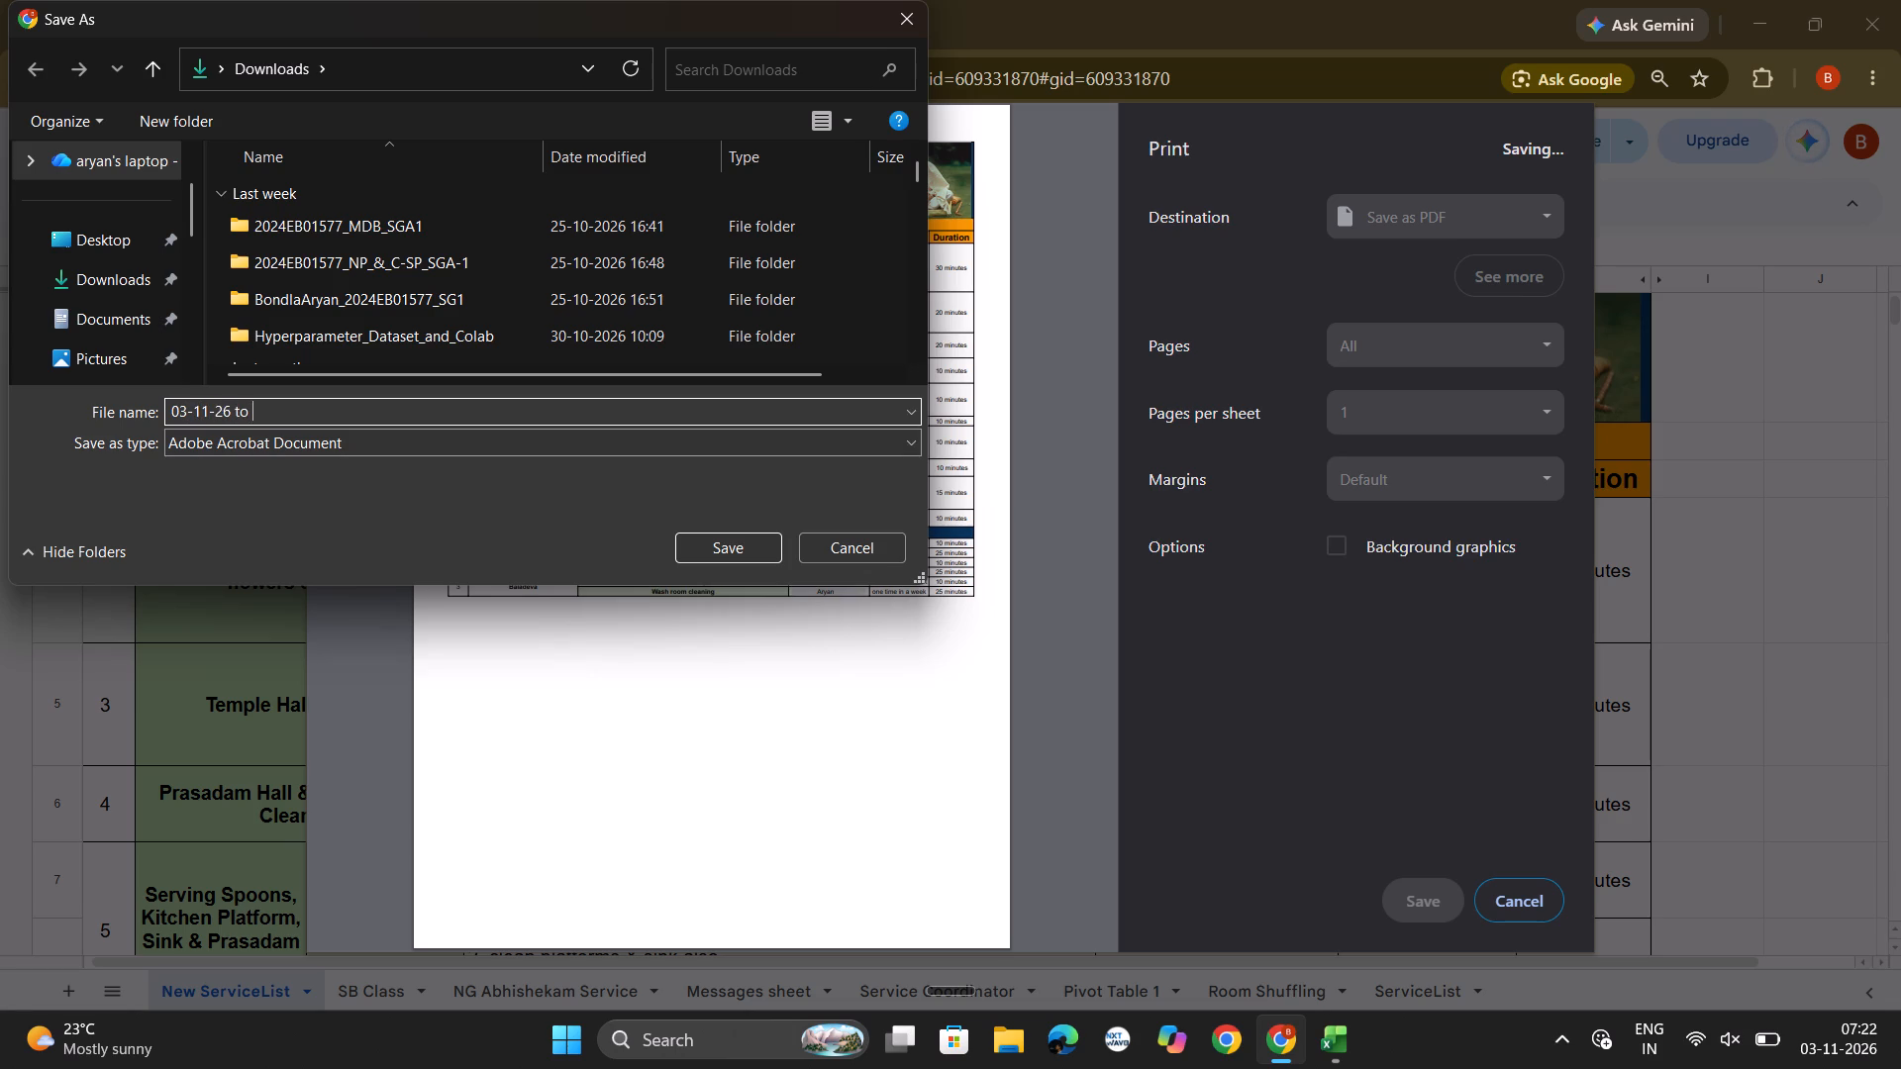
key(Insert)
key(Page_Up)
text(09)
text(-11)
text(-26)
click(721, 533)
Open web.whatsapp.com in a new browser tab, keeping the service list spreadsheet open.
click(361, 18)
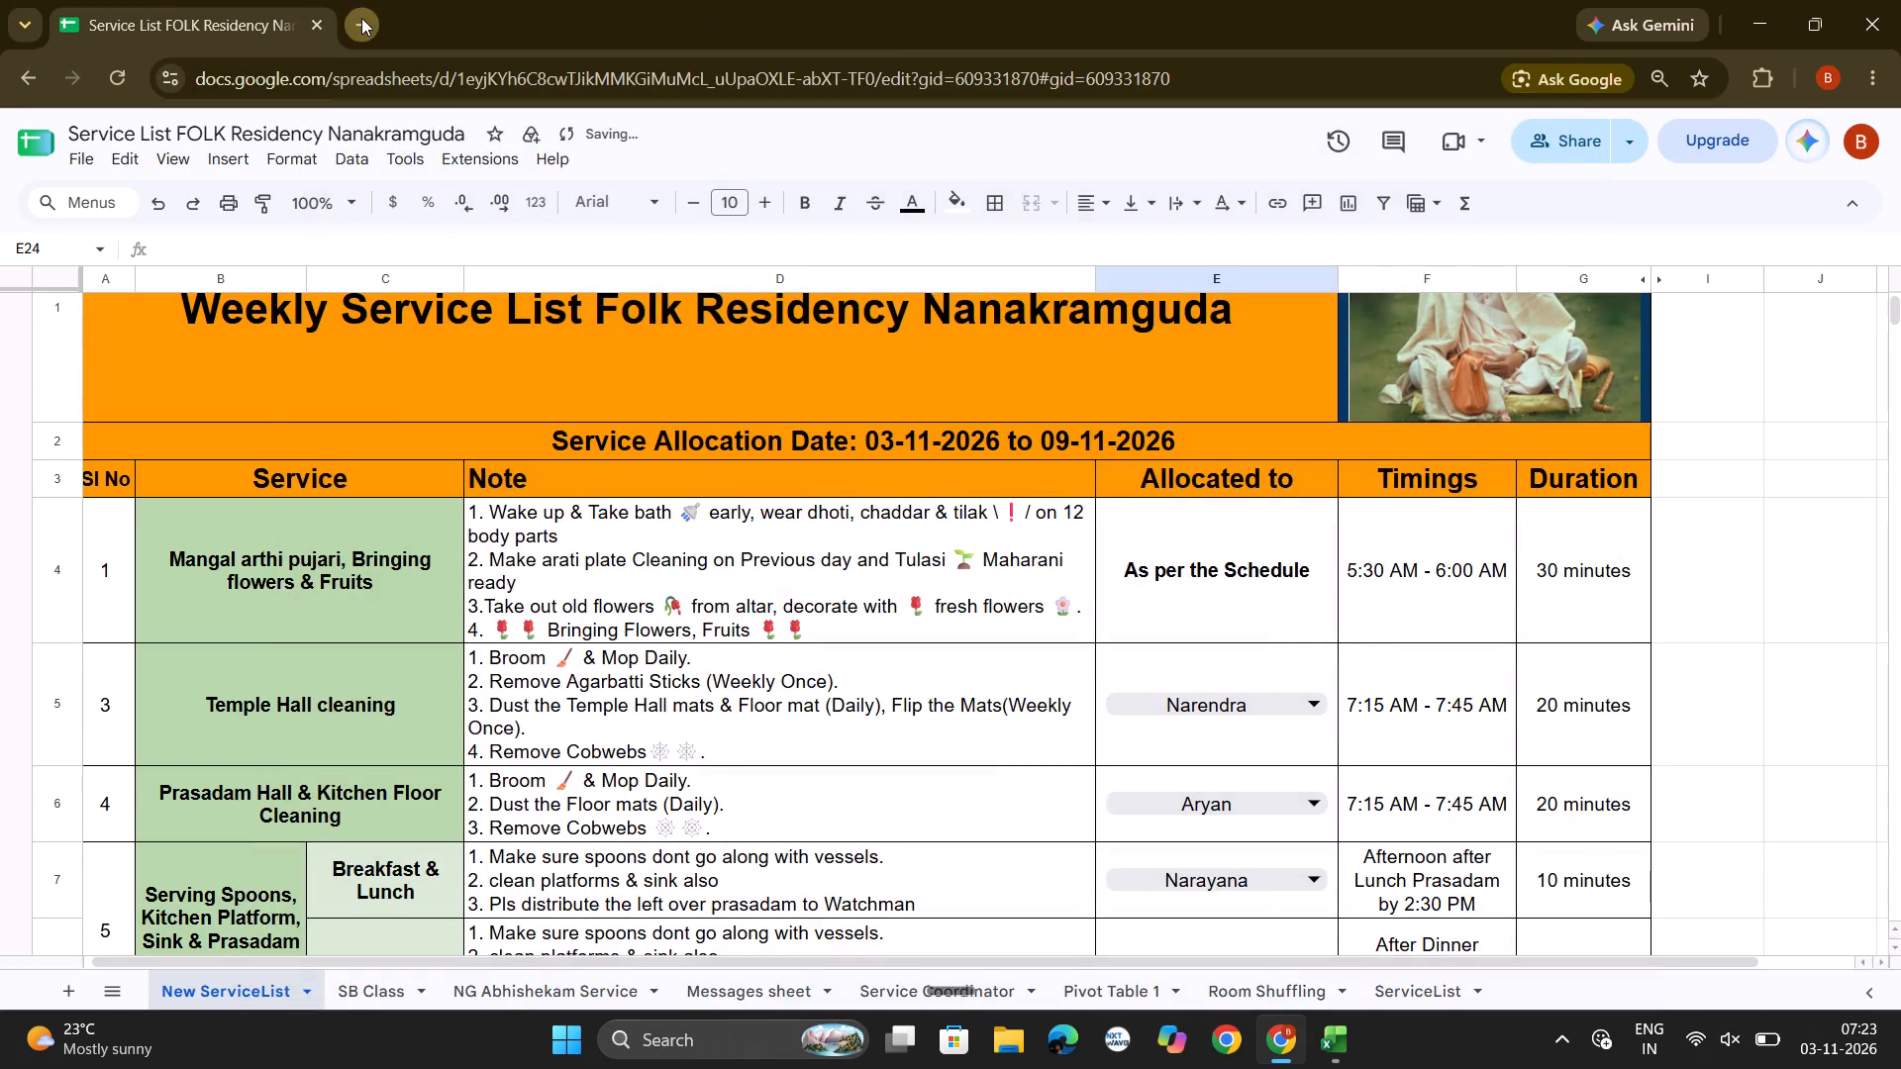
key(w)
key(Return)
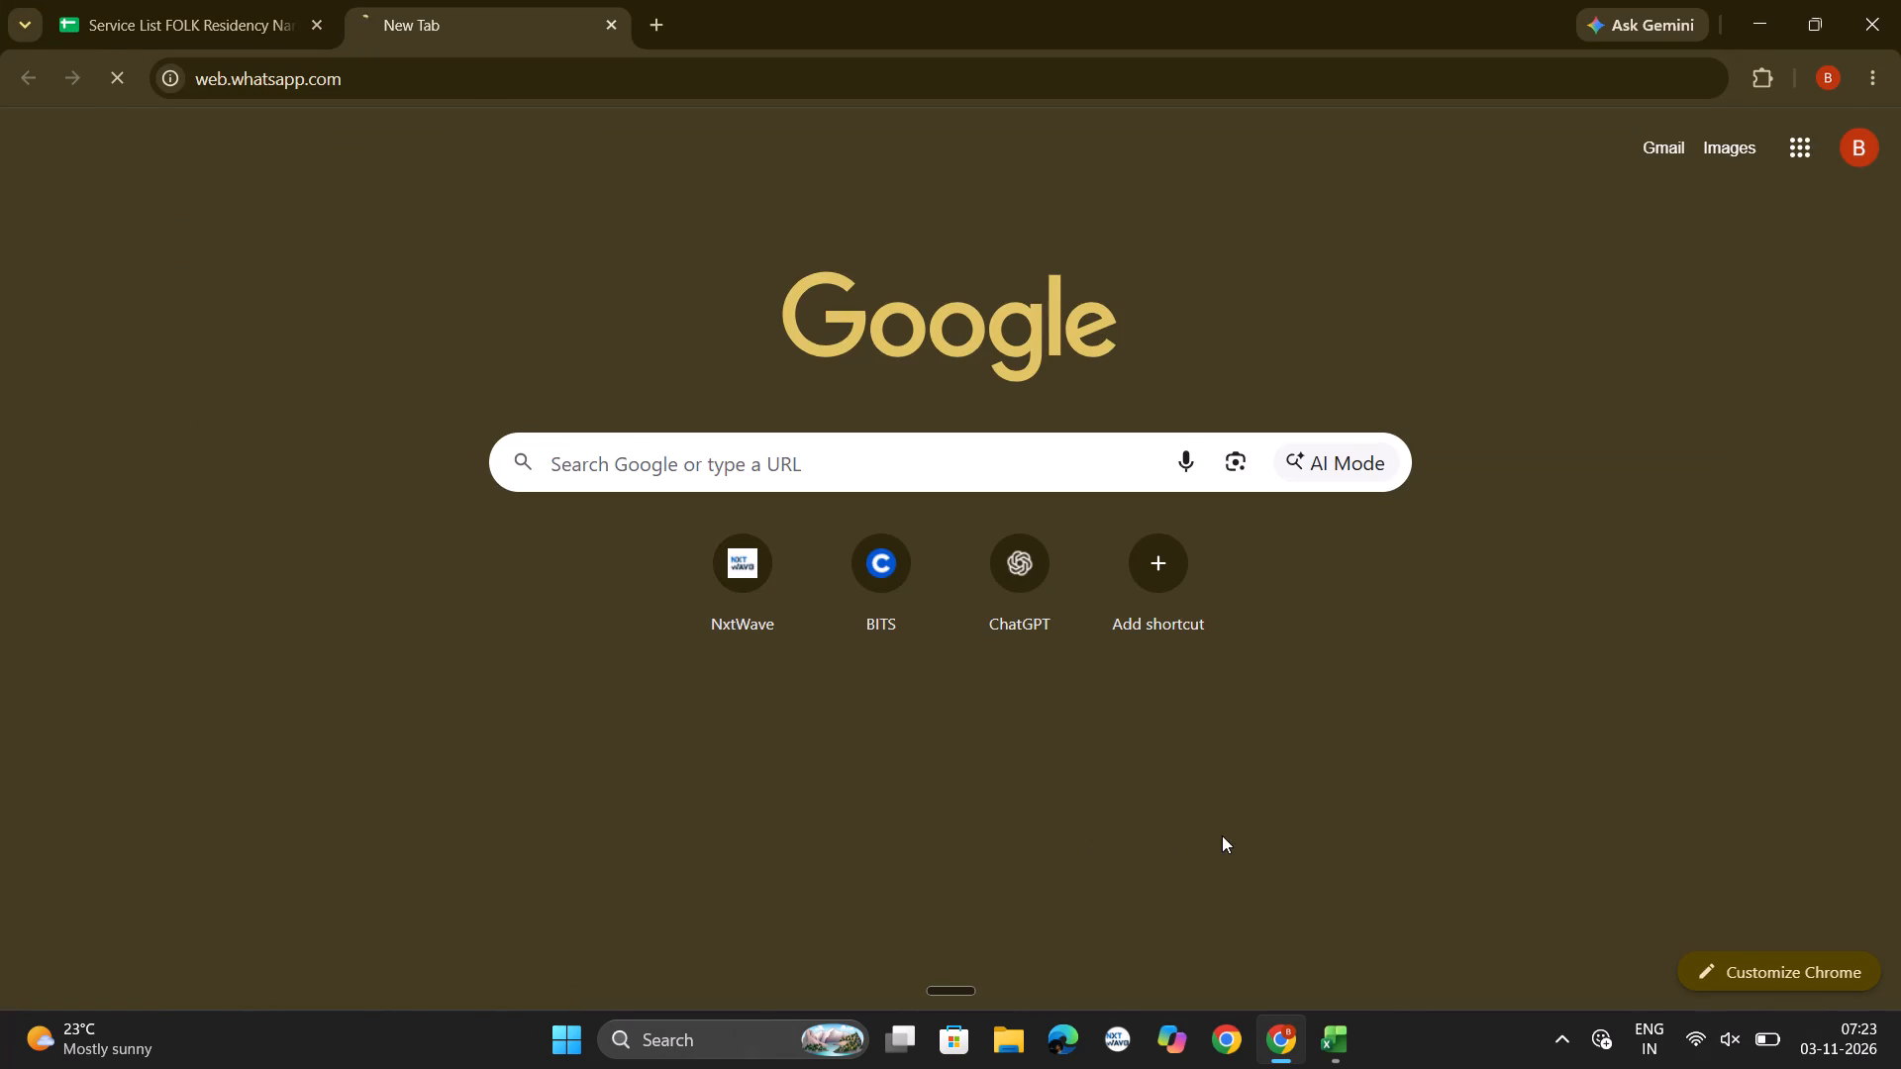
click(200, 0)
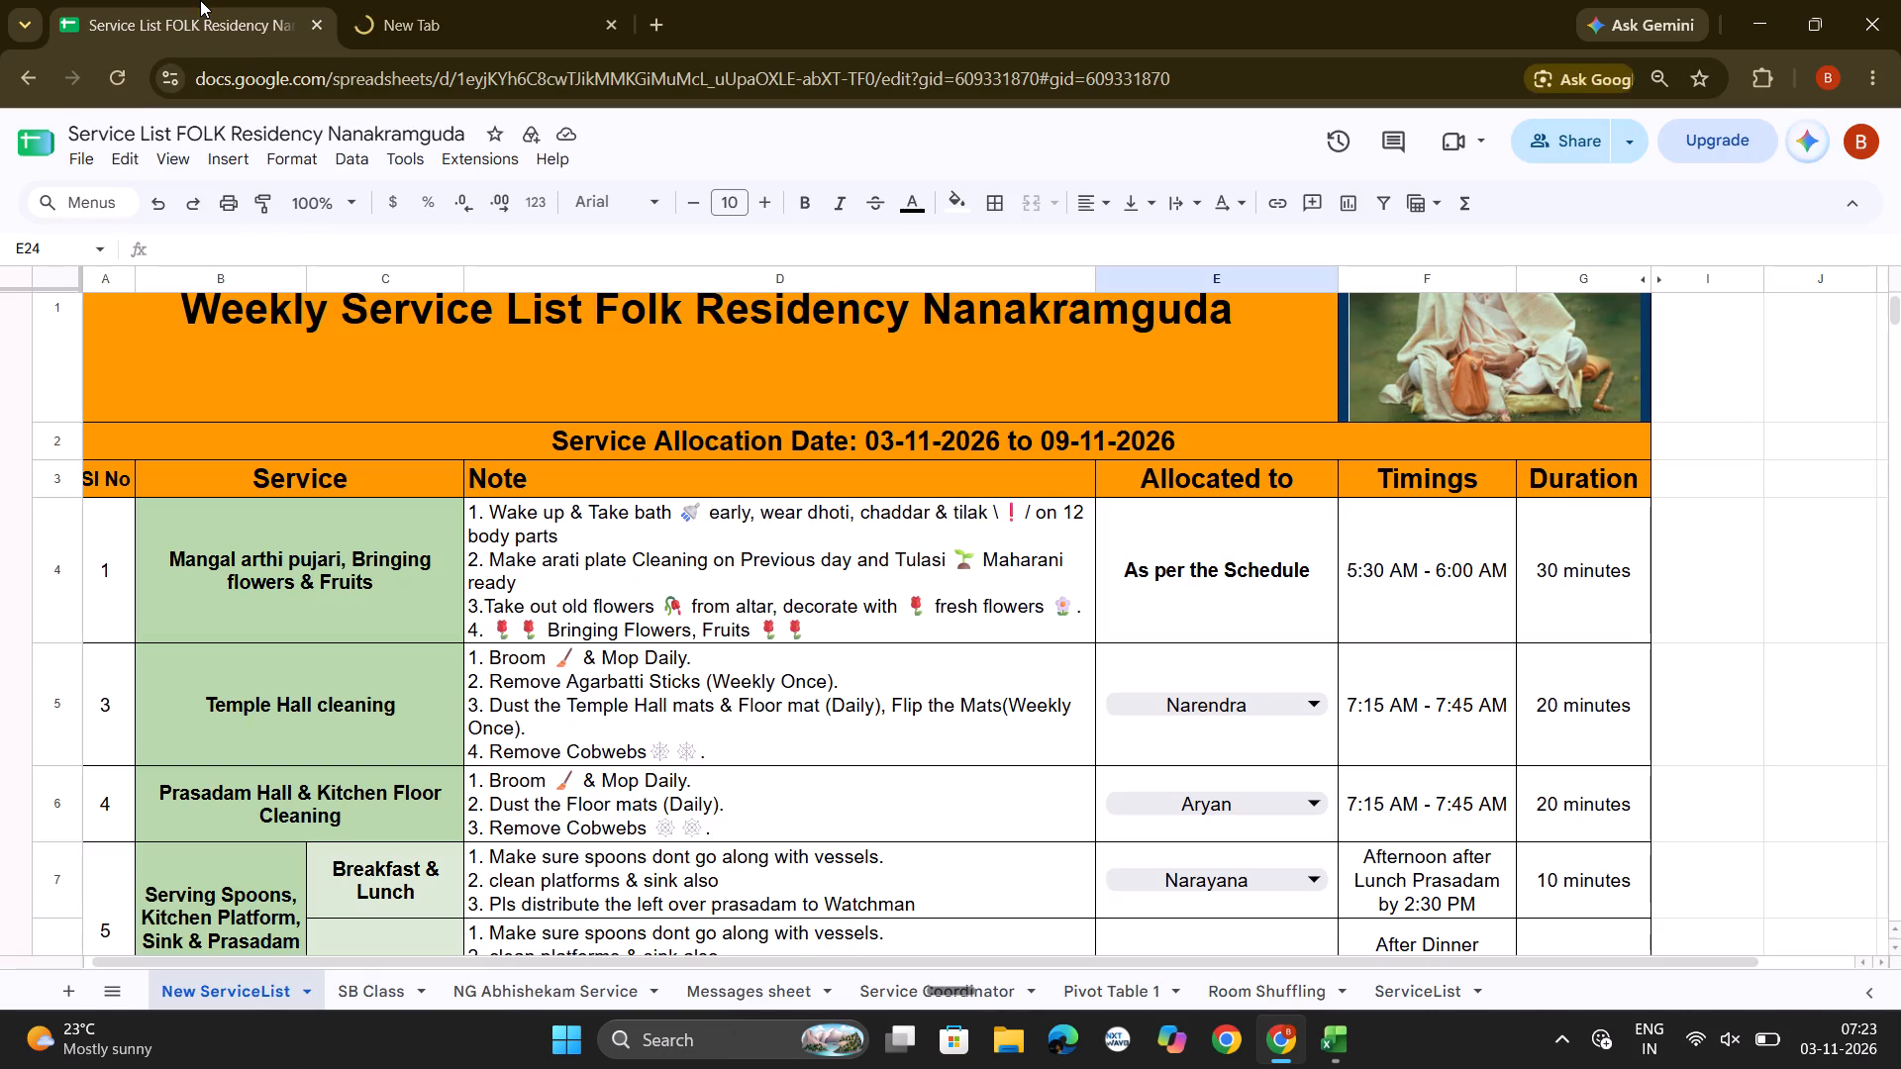
click(511, 2)
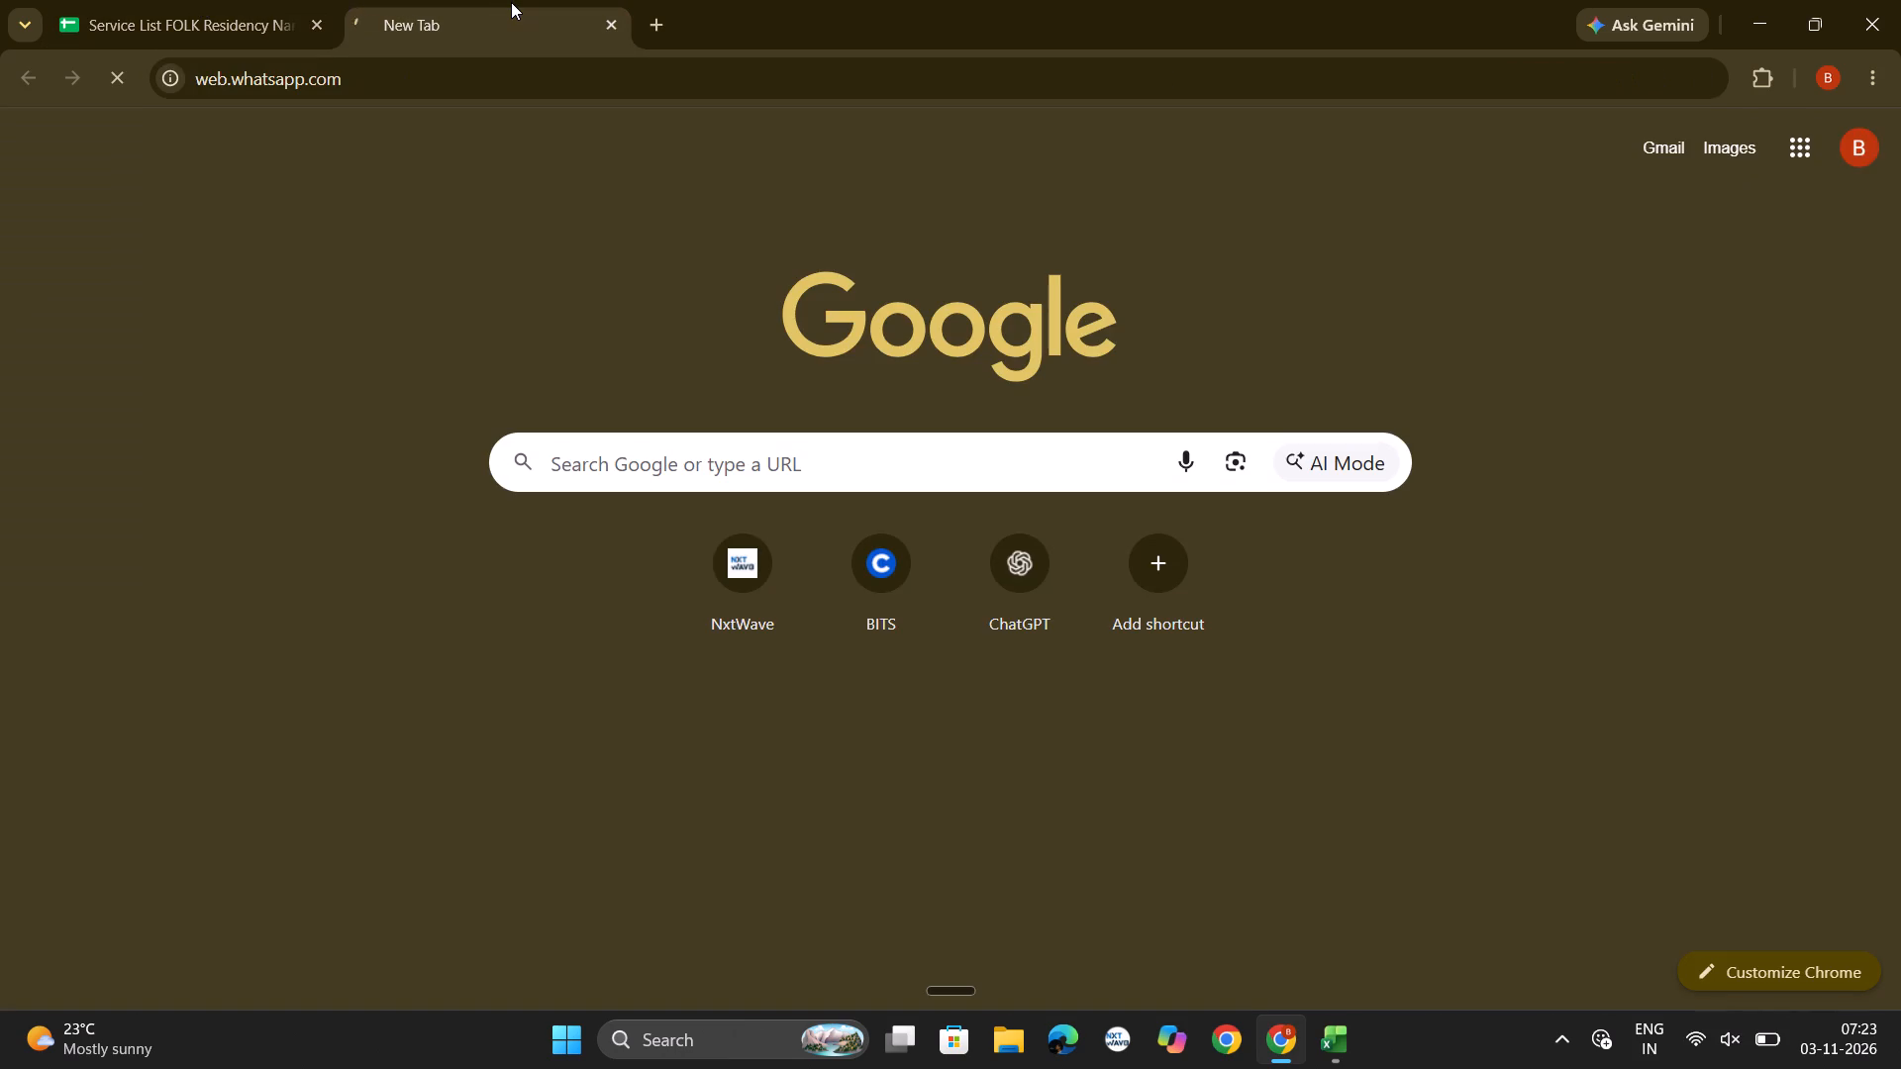
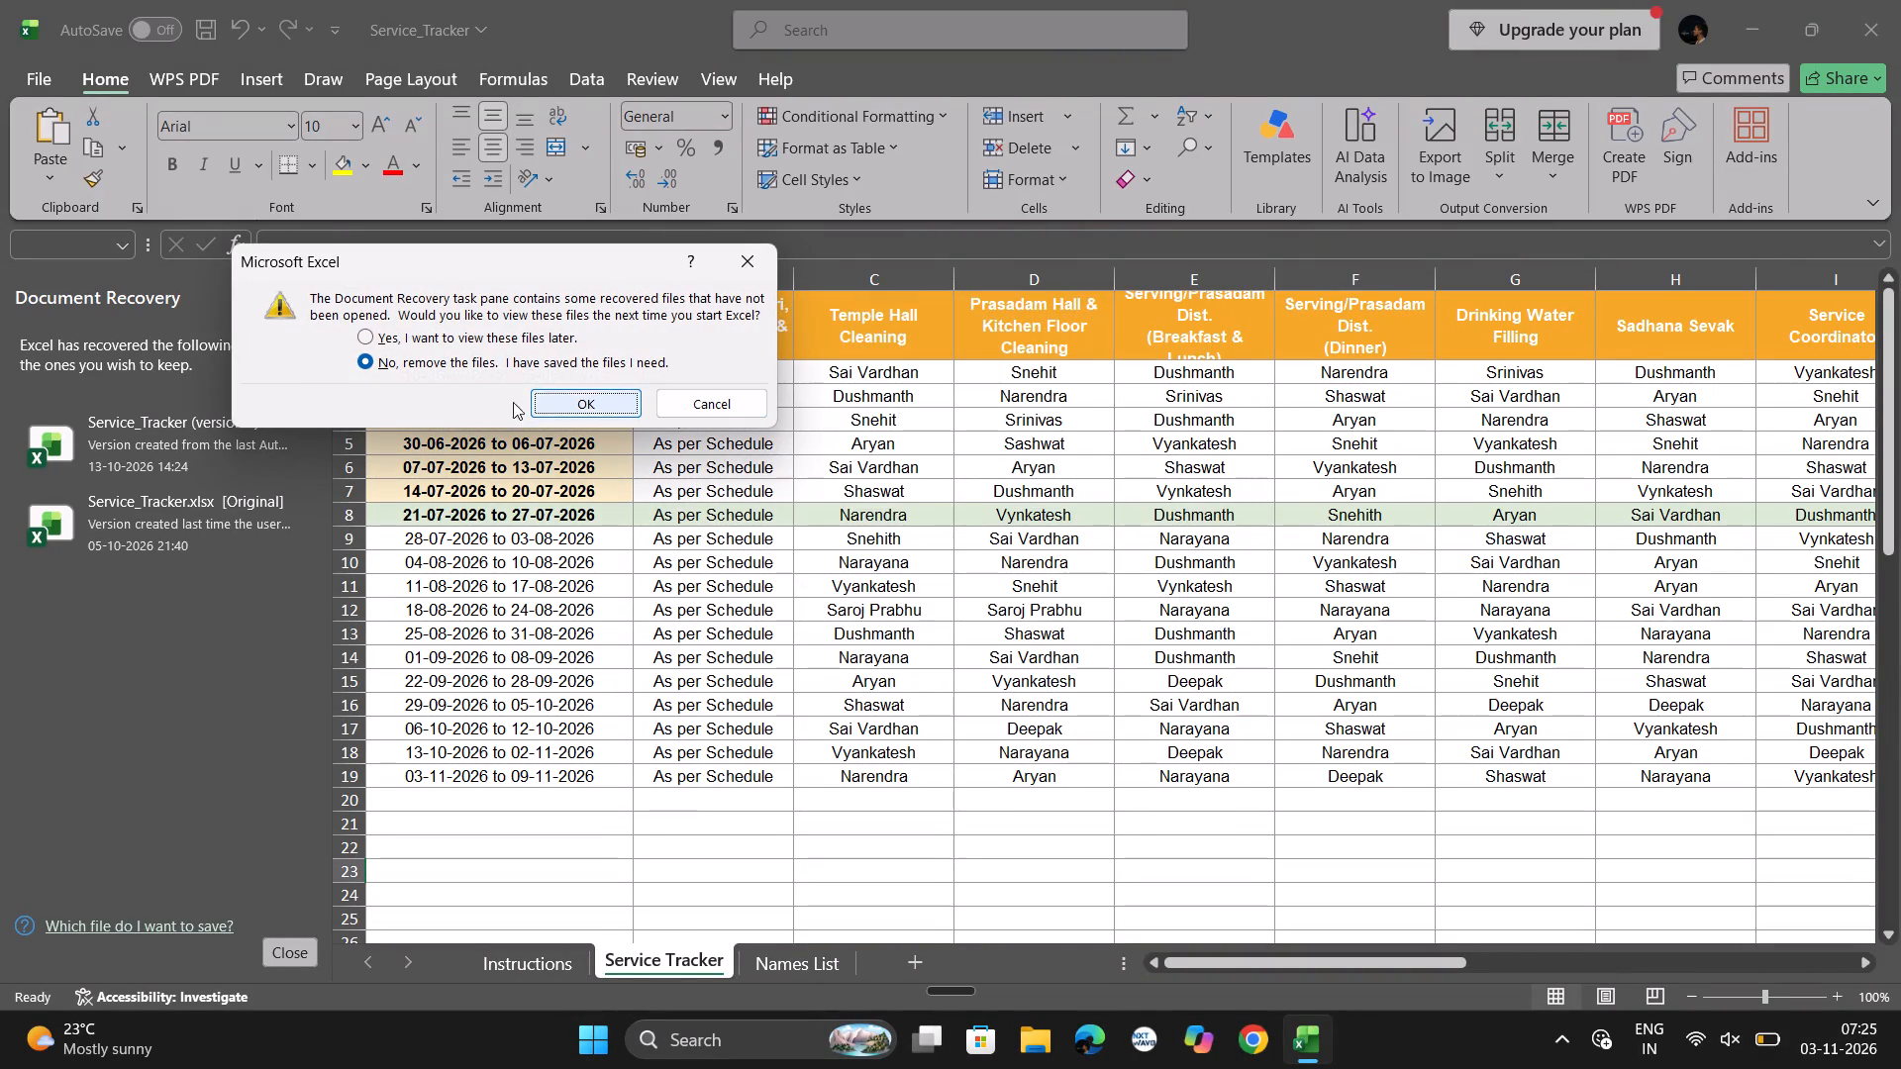
Choose to keep the unopened recovered files available for viewing at the next Excel start, and finish closing the Service_Tracker workbook.
click(466, 337)
click(569, 409)
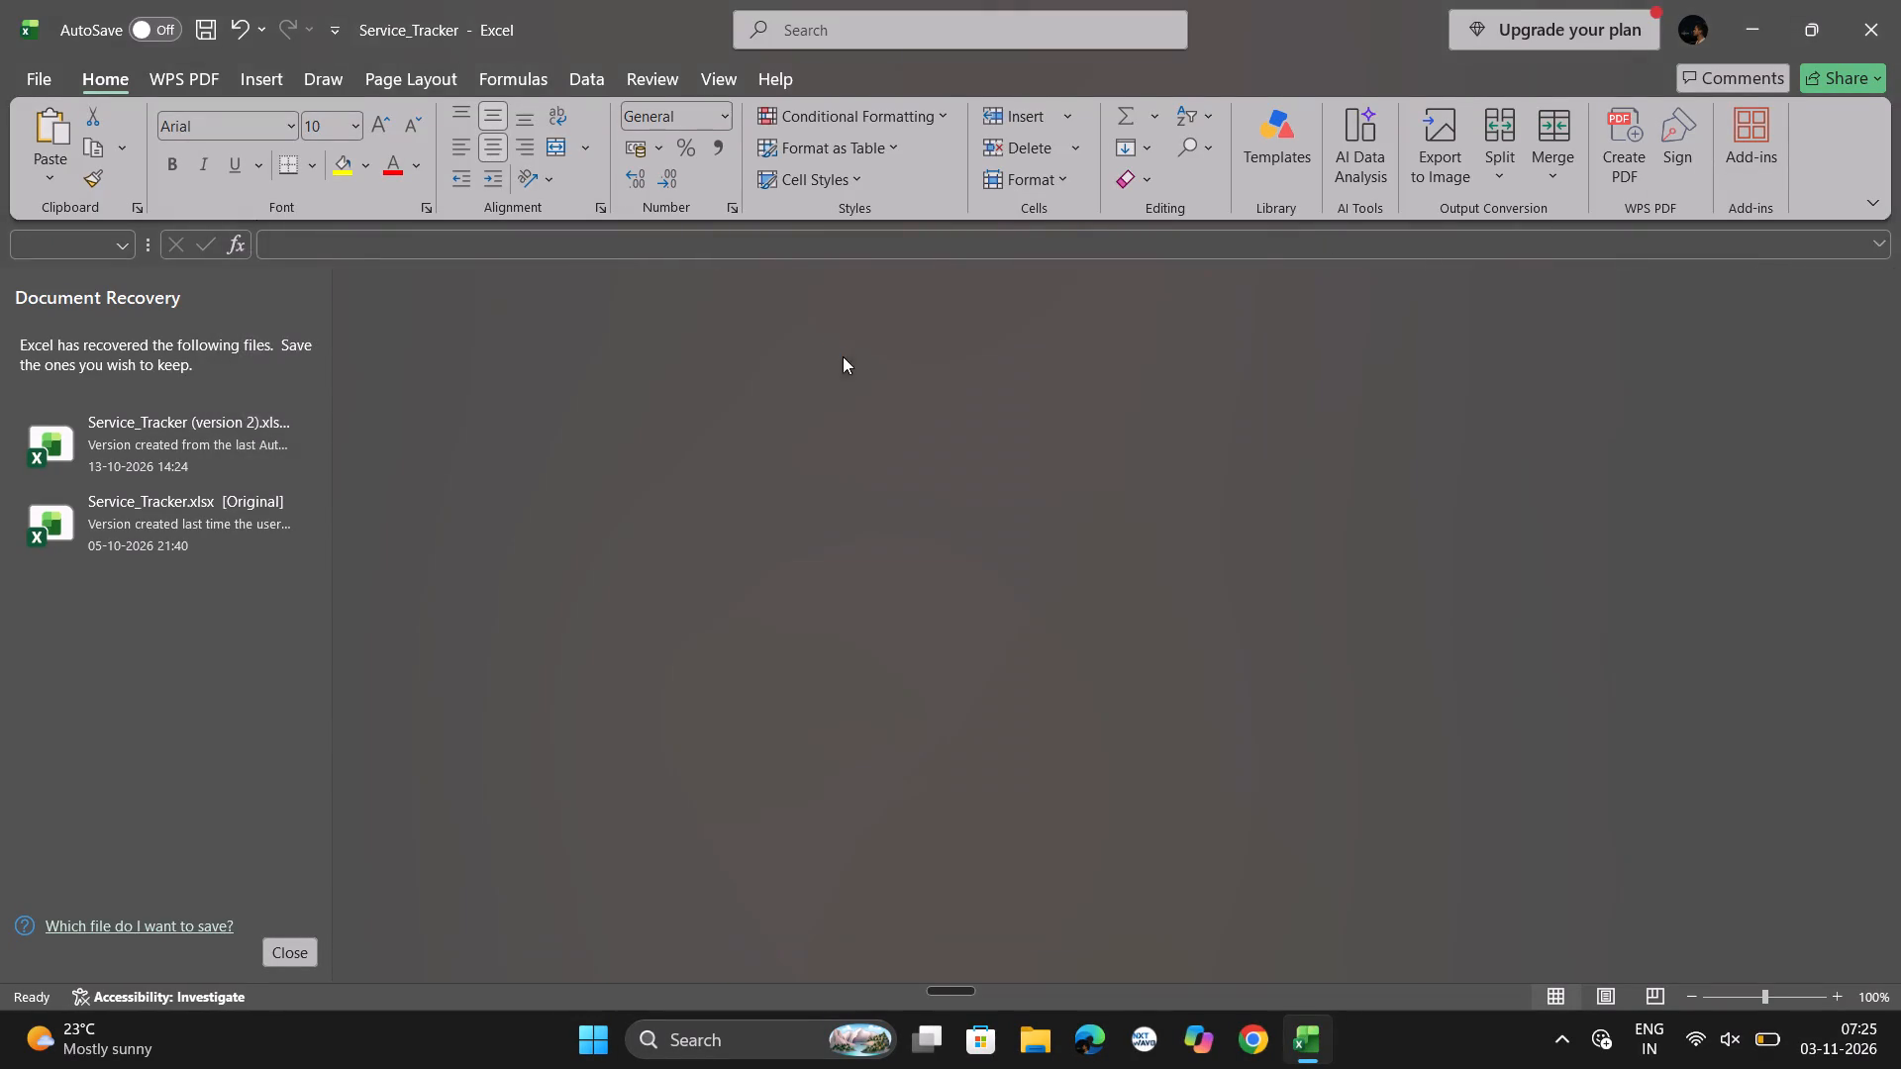